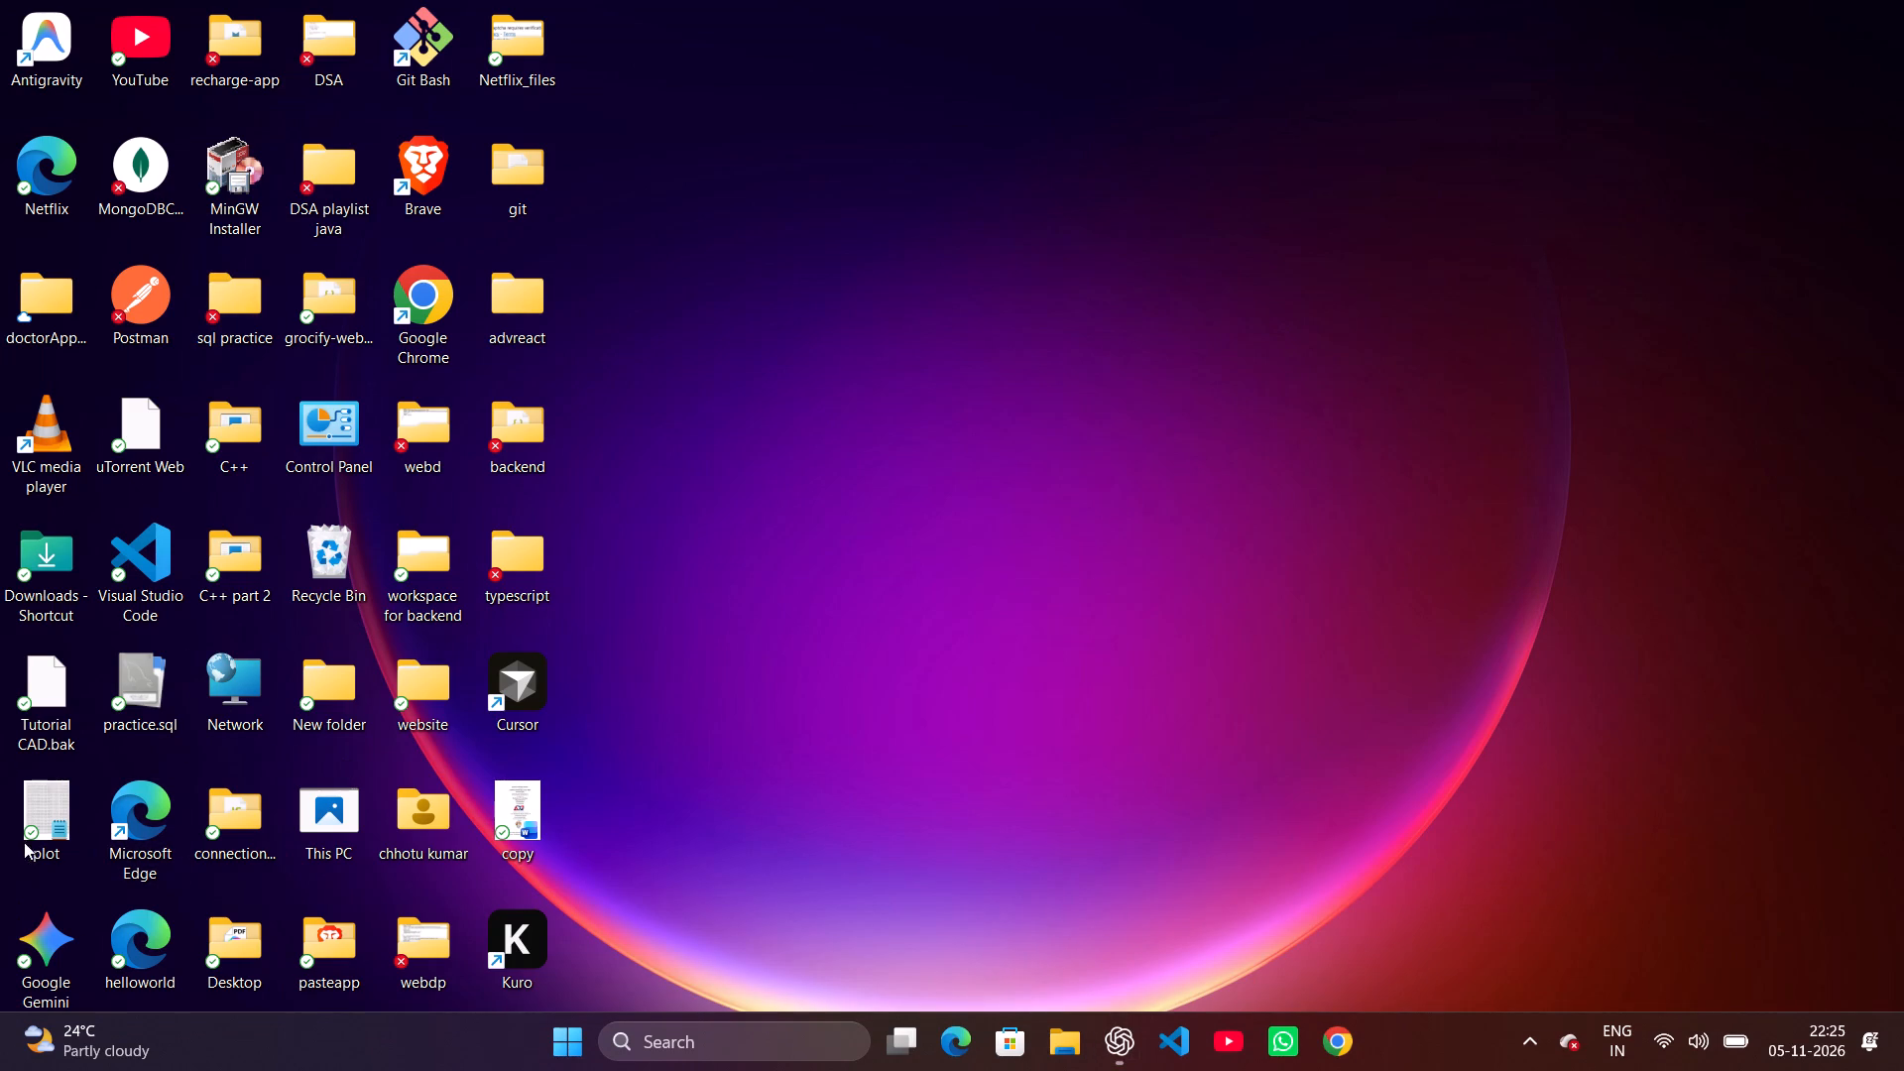
double_click(330, 808)
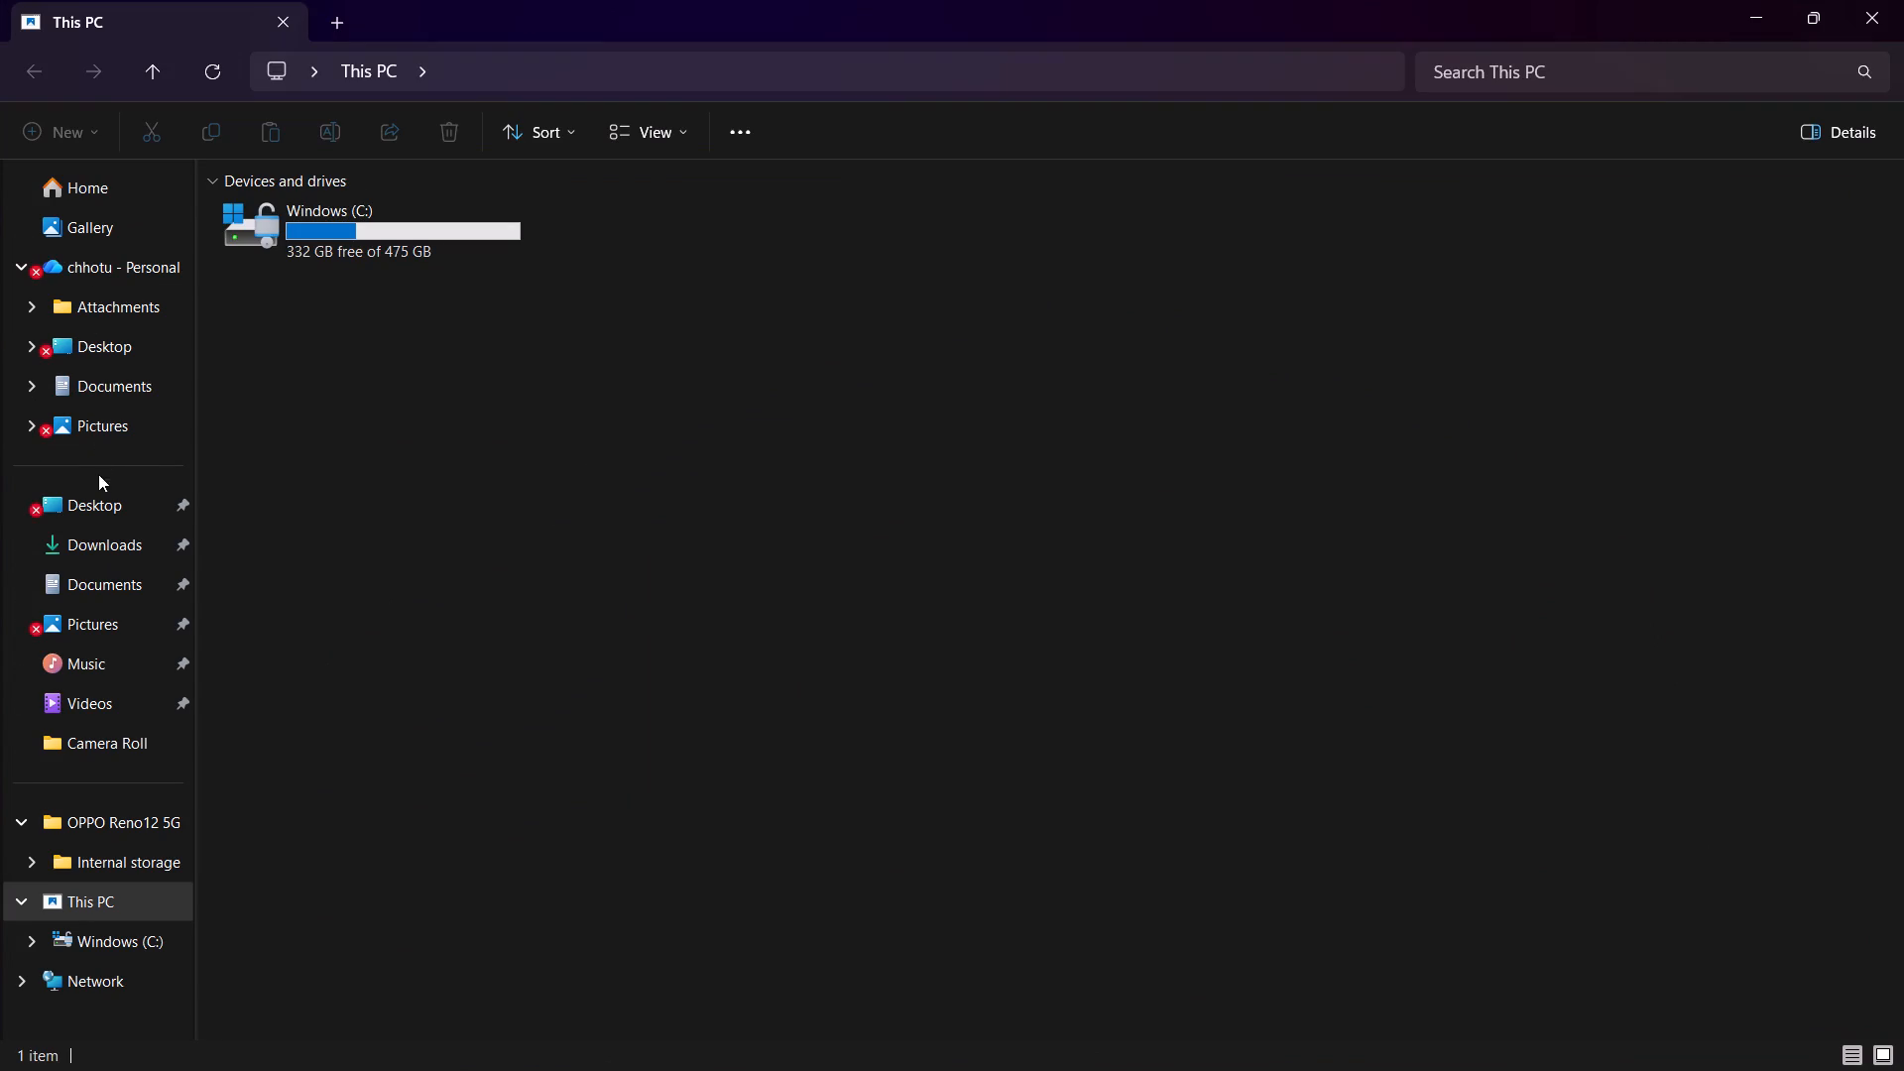
double_click(102, 536)
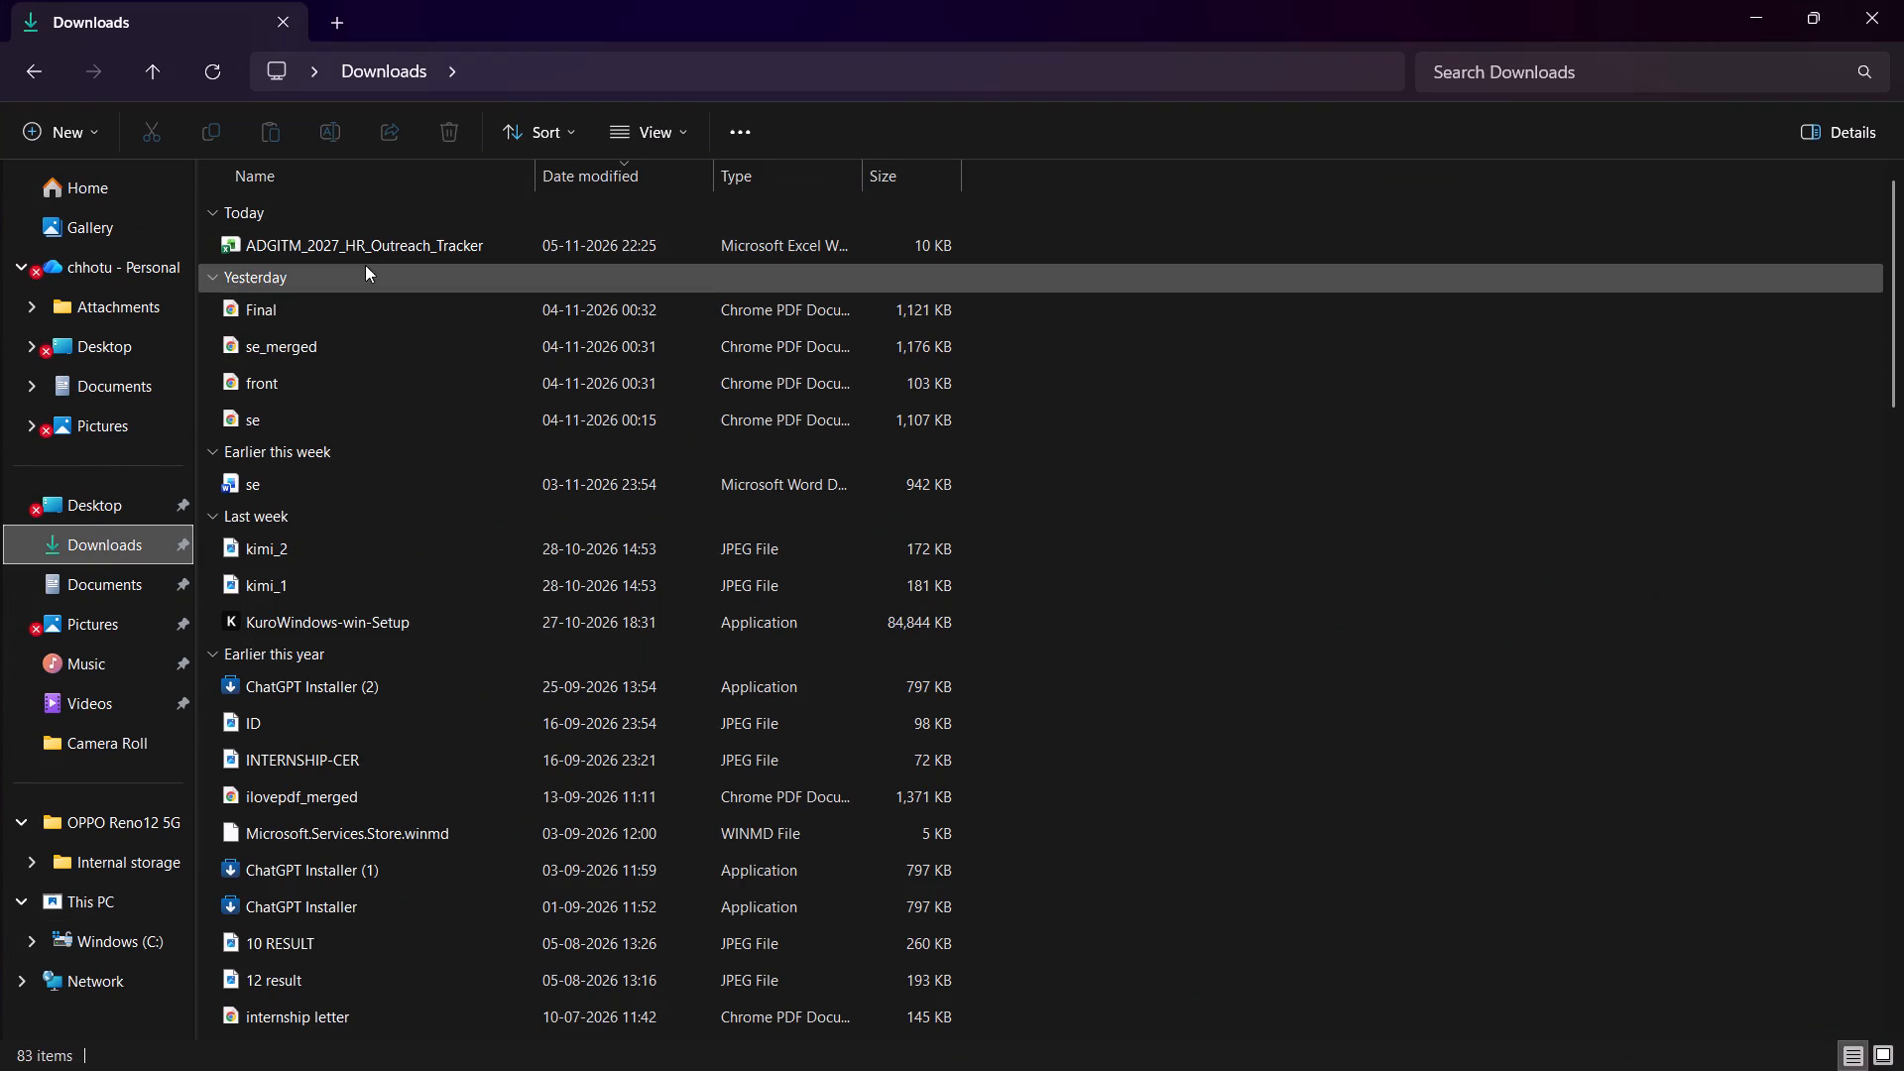
double_click(353, 247)
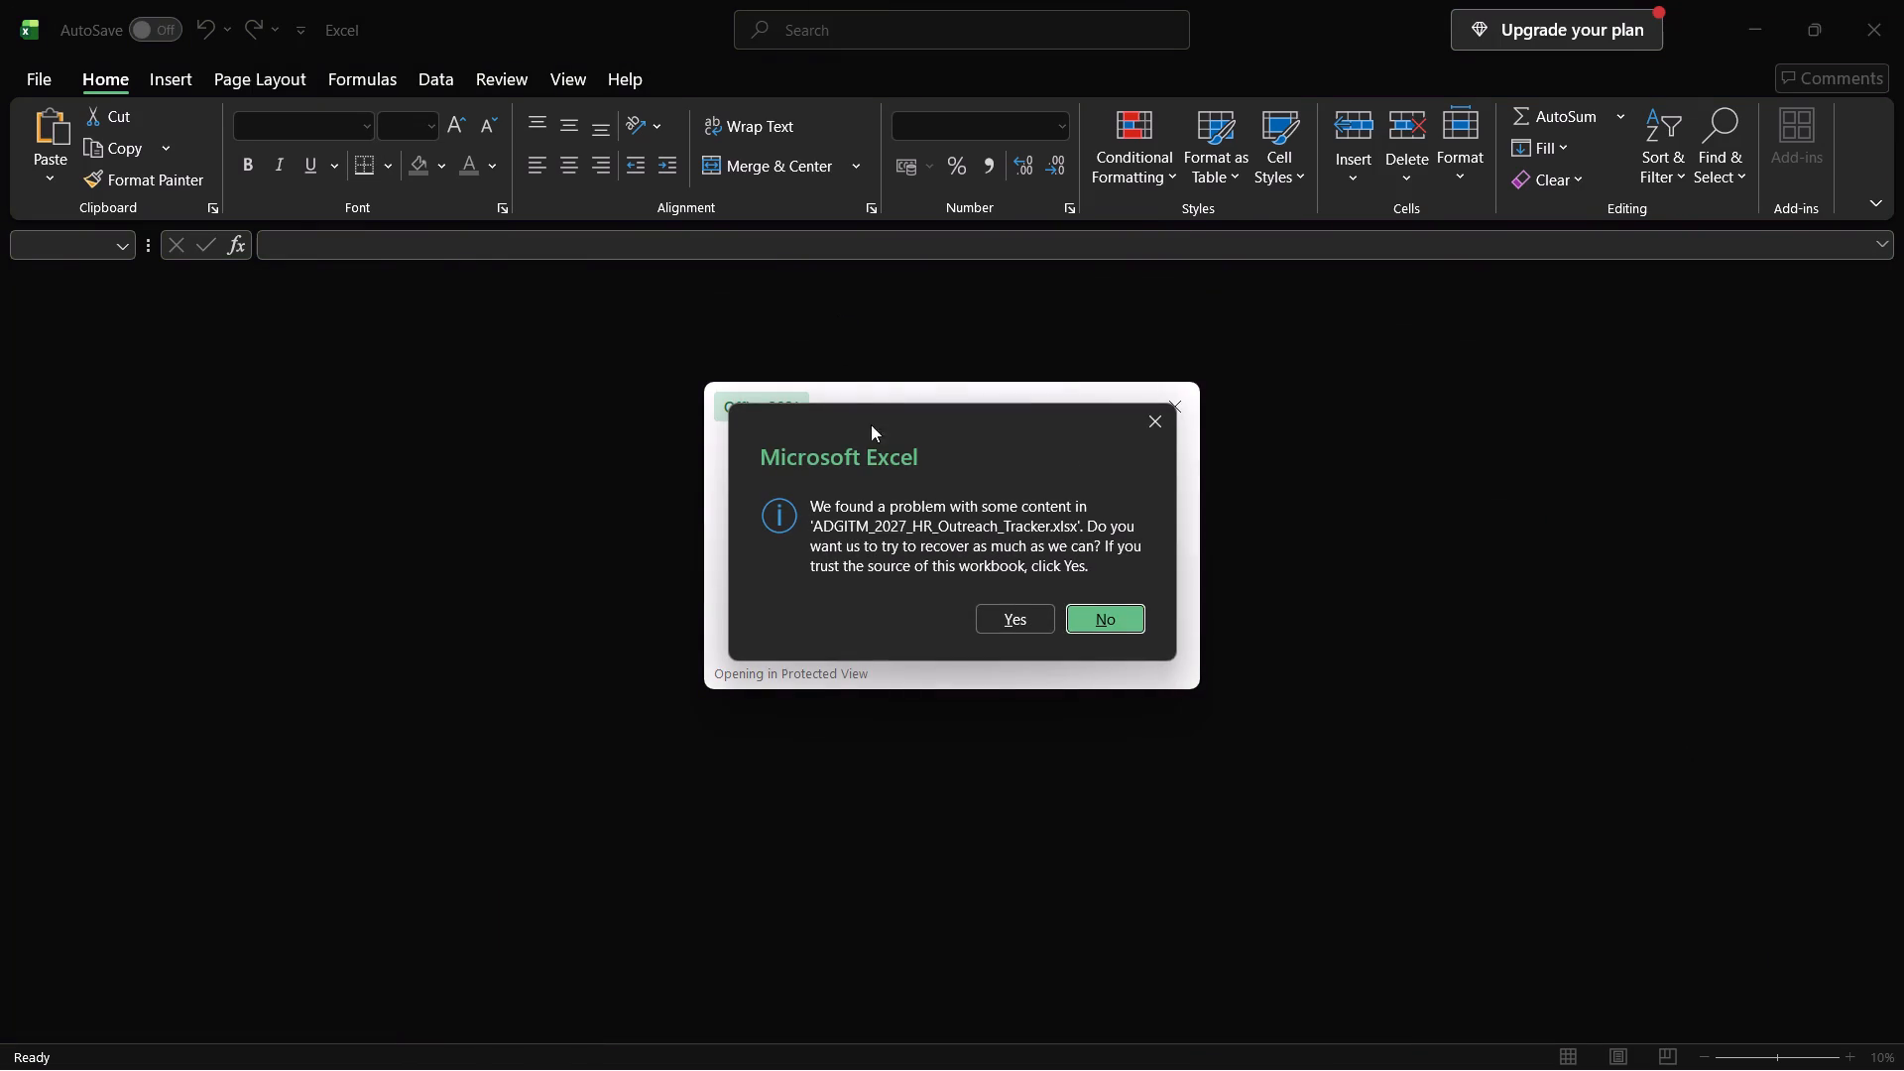
Recover the workbook's content, enable editing and dismiss the repair report.
click(1013, 607)
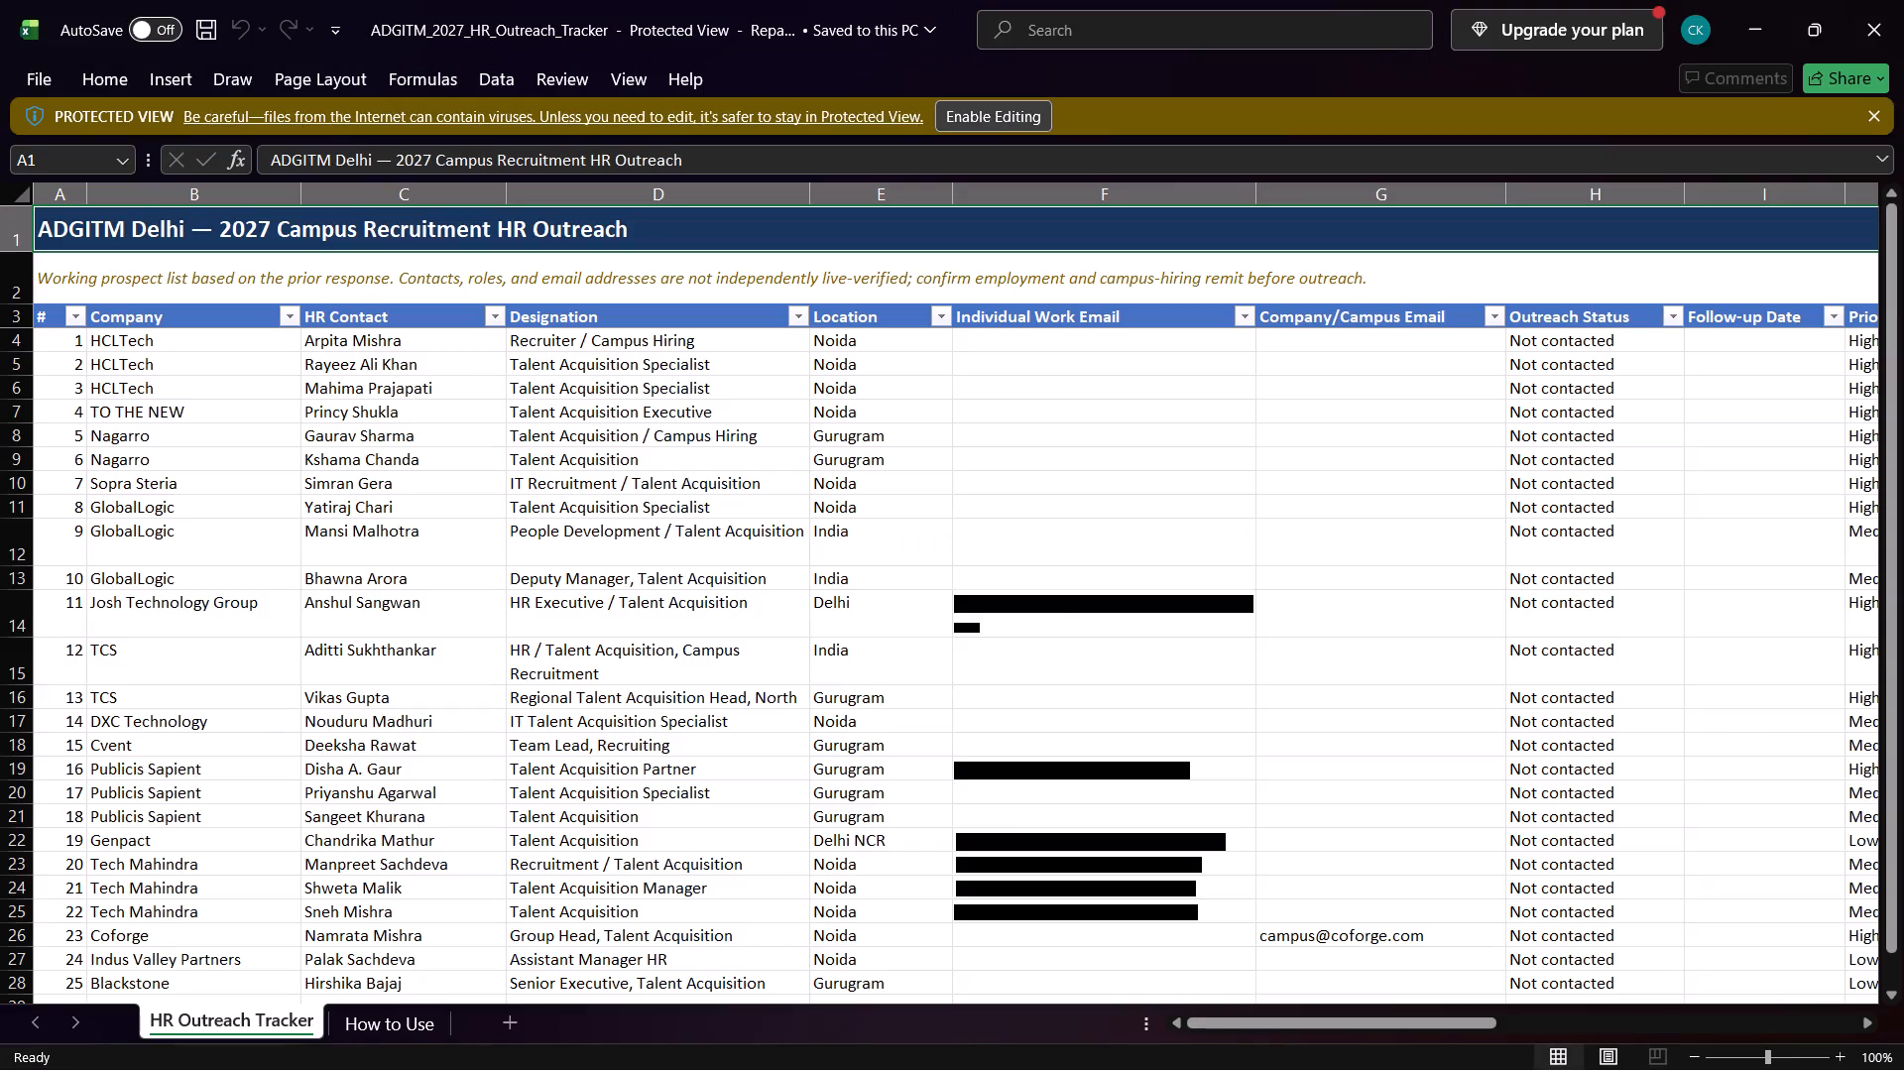
double_click(966, 117)
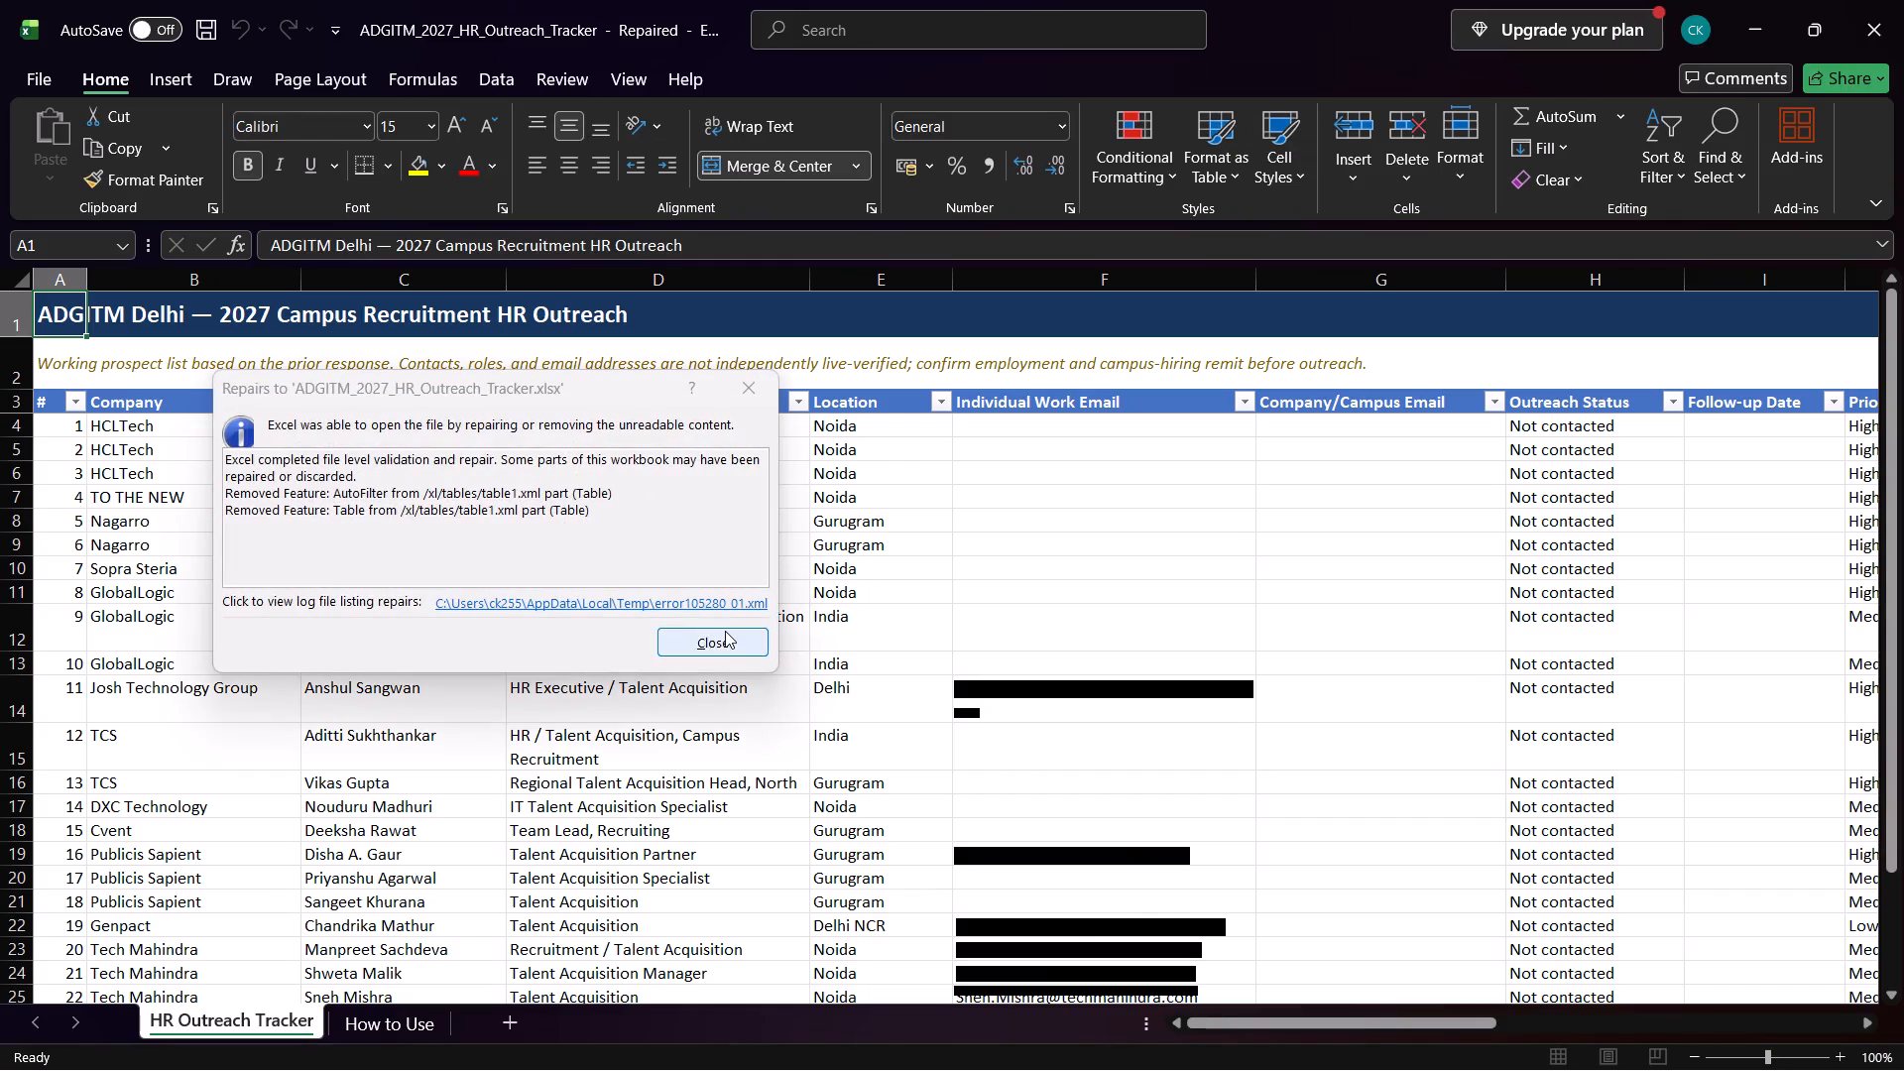
click(725, 631)
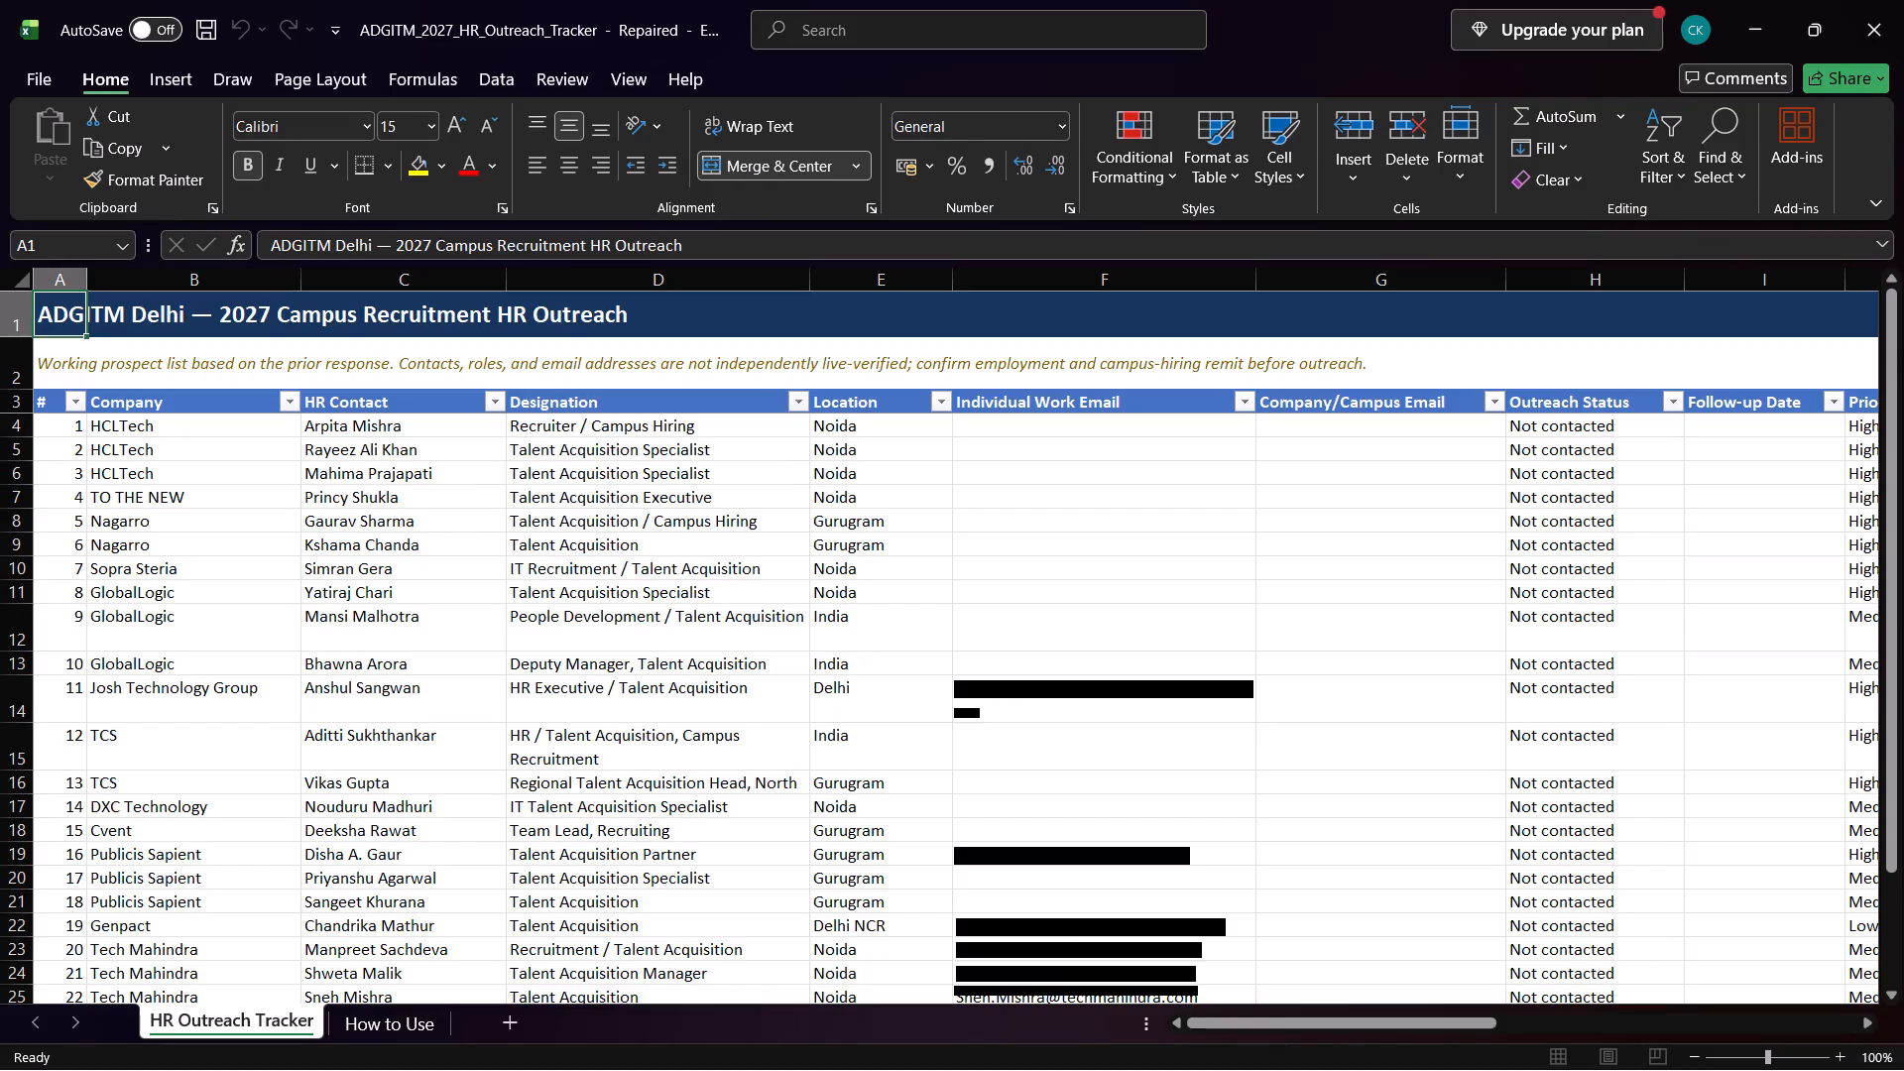
Examine the contact rows and columns of the HR Outreach Tracker sheet.
scroll(1368, 735, down, 1)
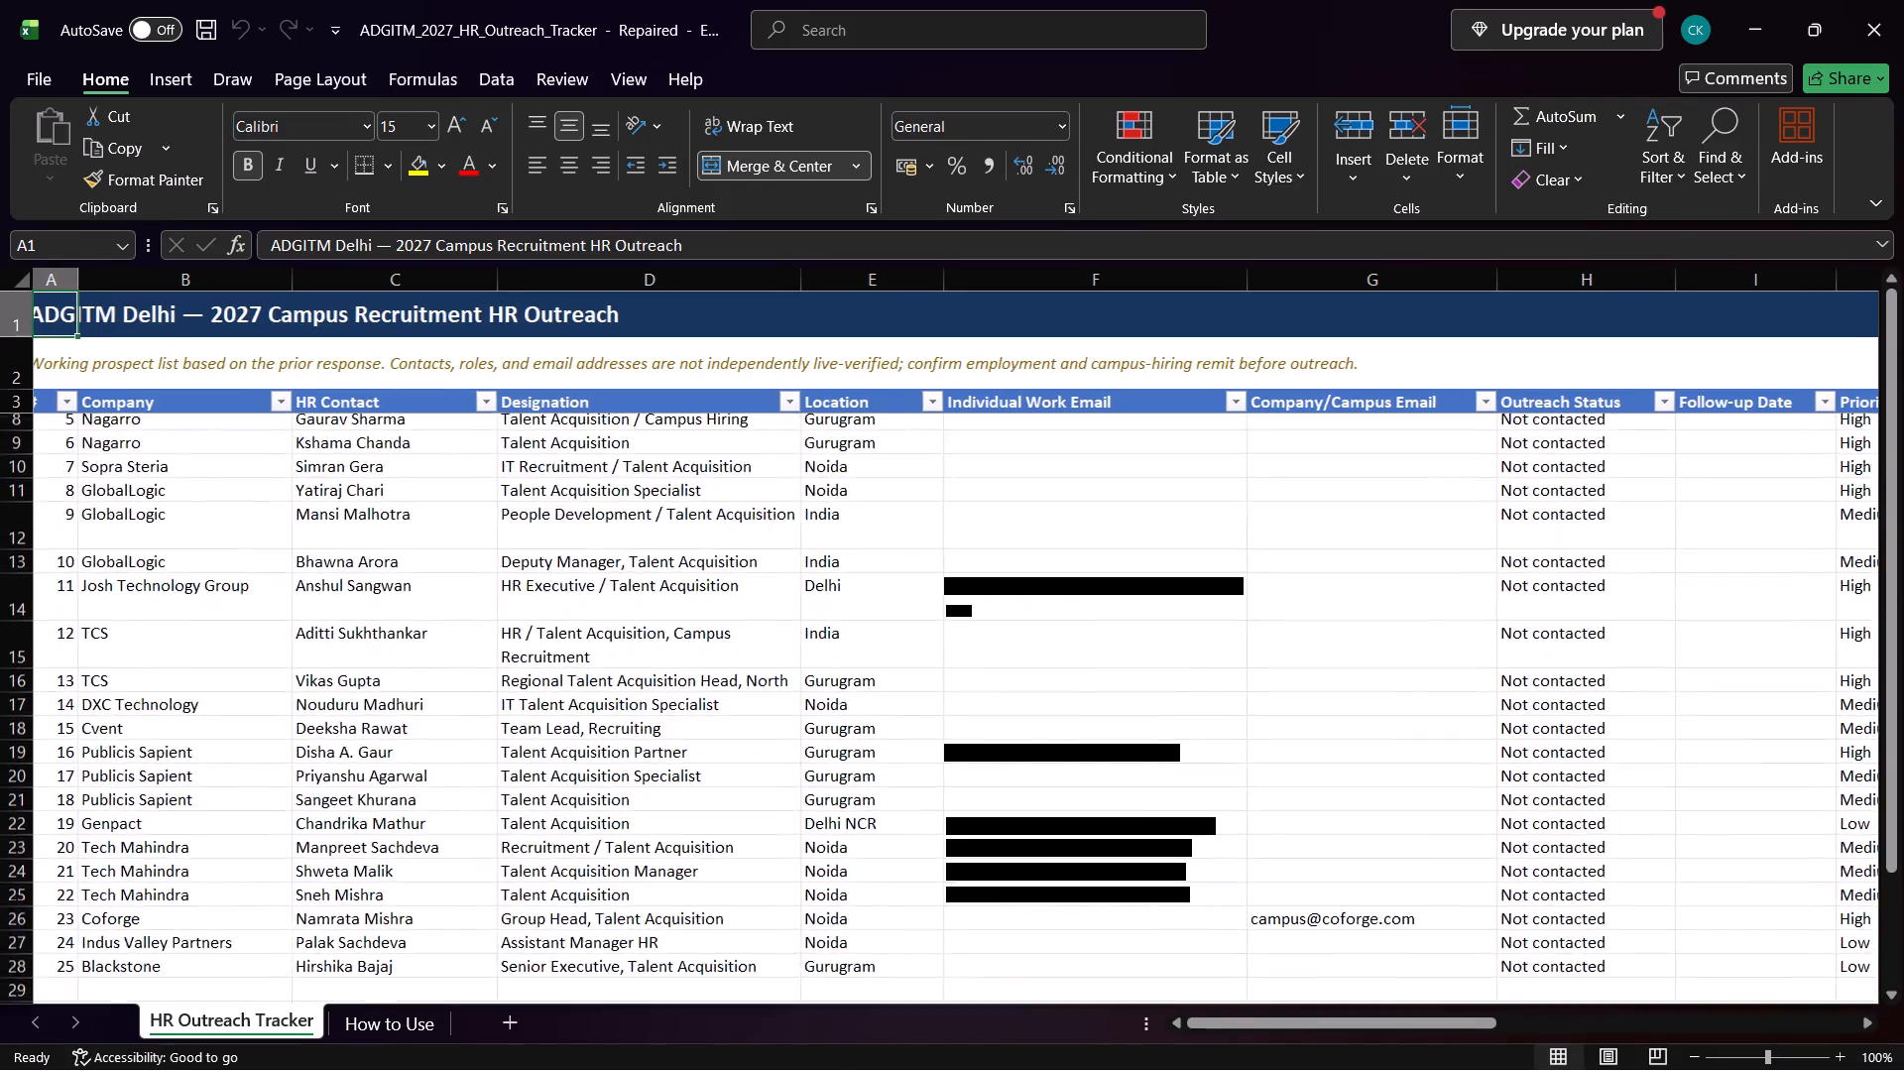
scroll(1368, 735, down, 1)
scroll(1368, 735, up, 5)
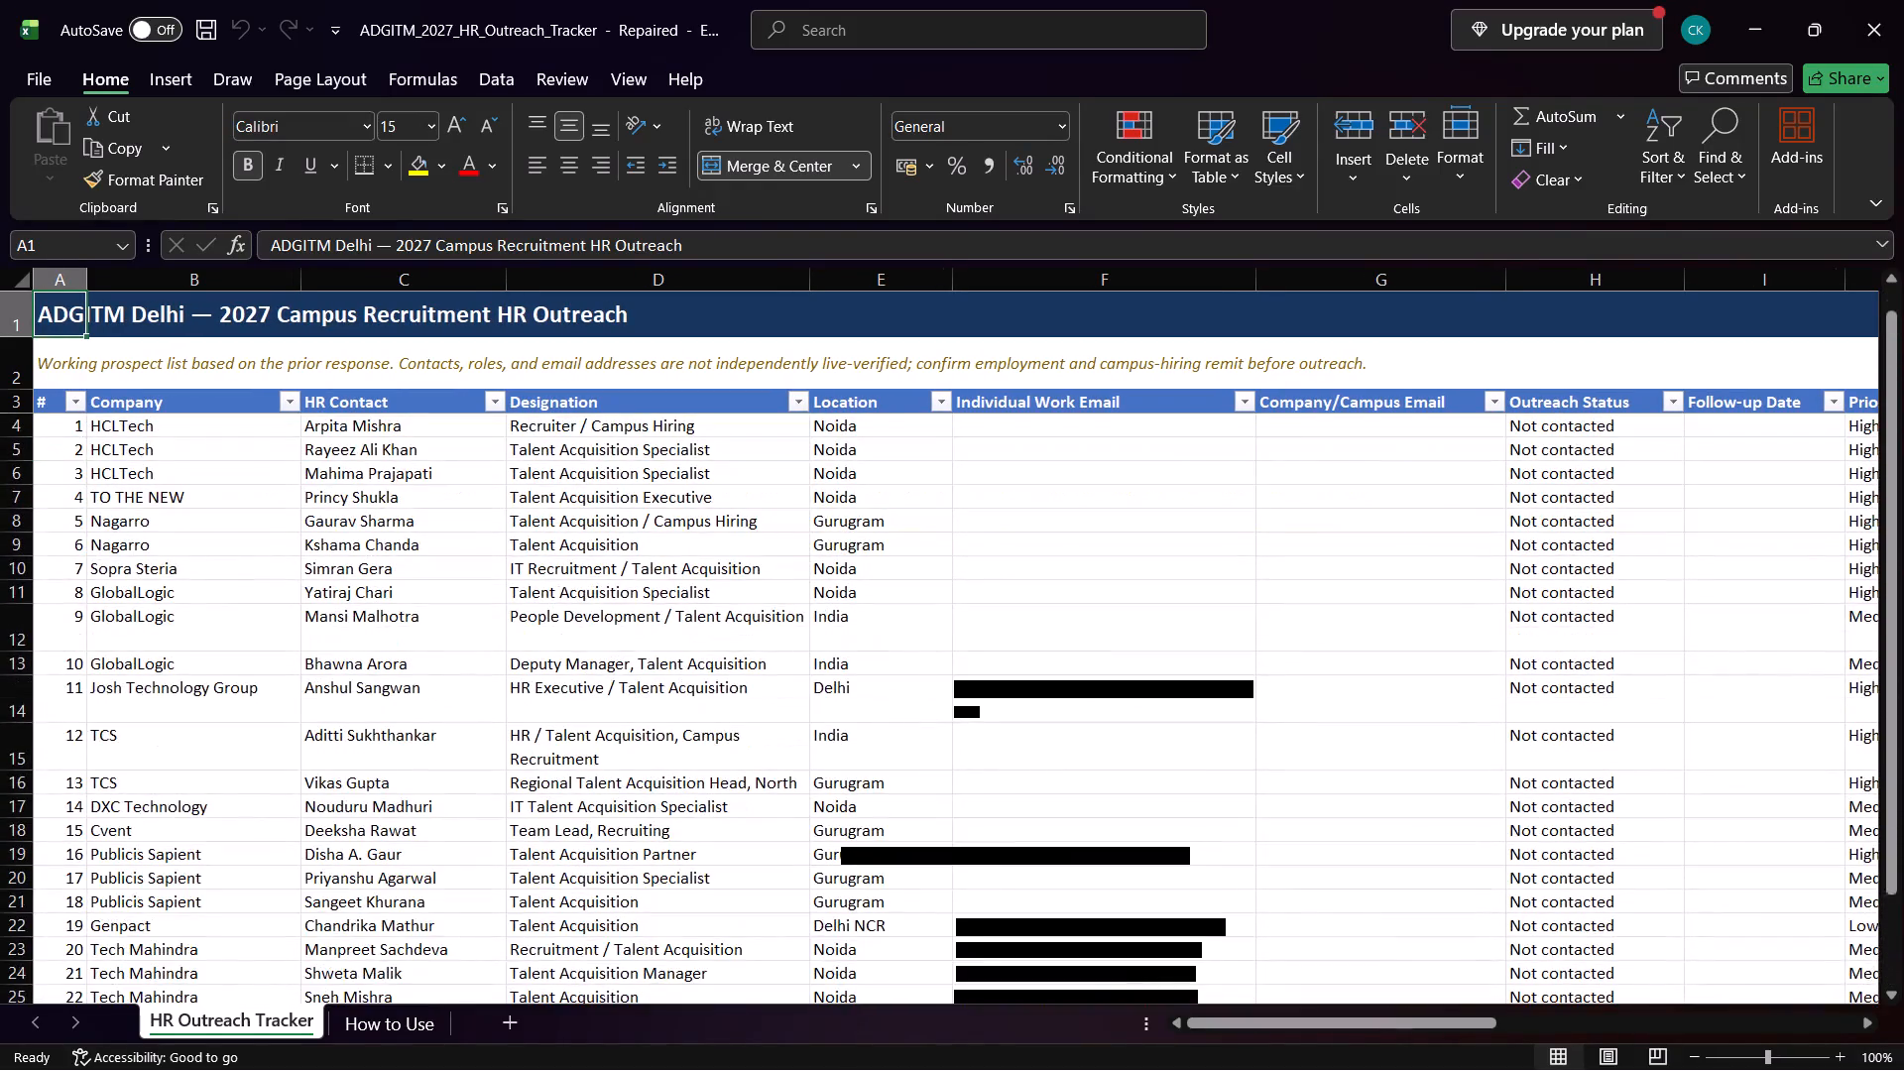
scroll(1368, 735, up, 1)
scroll(1368, 735, left, 1)
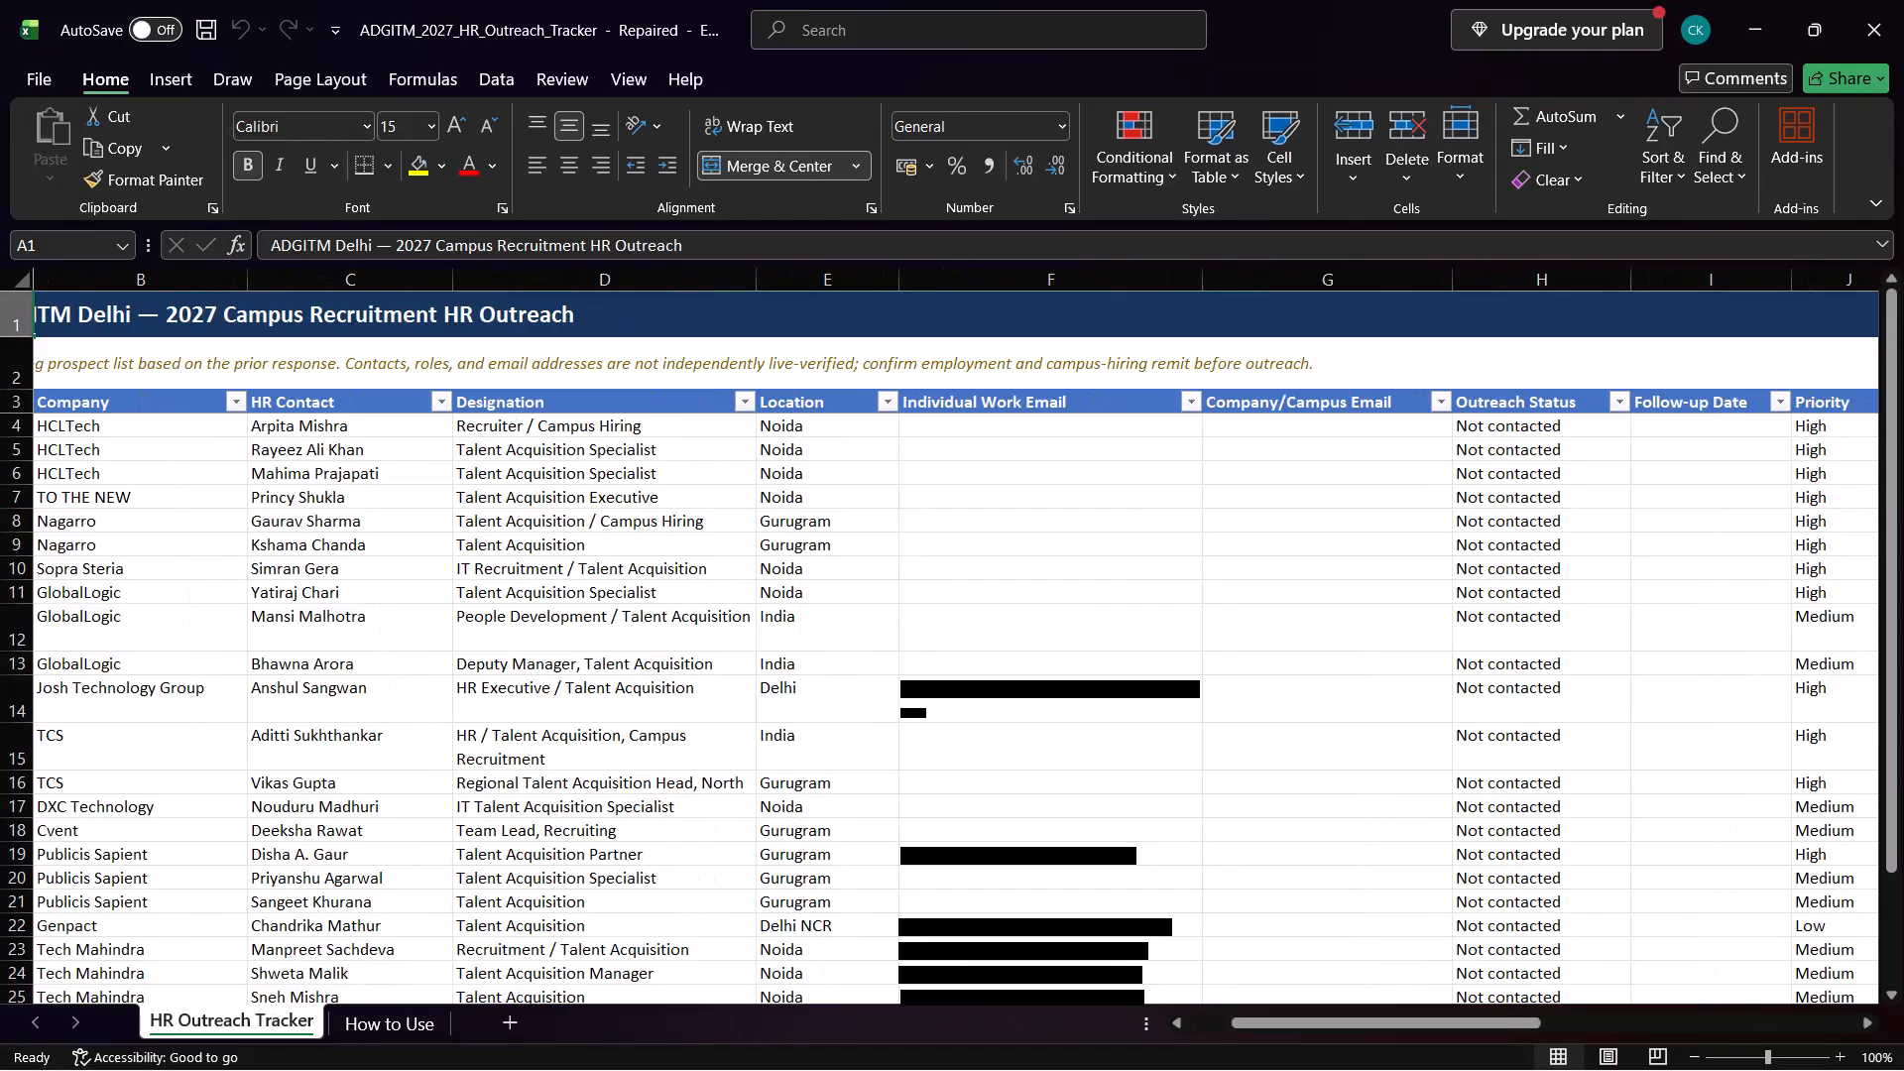
scroll(1368, 735, left, 1)
scroll(1368, 735, down, 1)
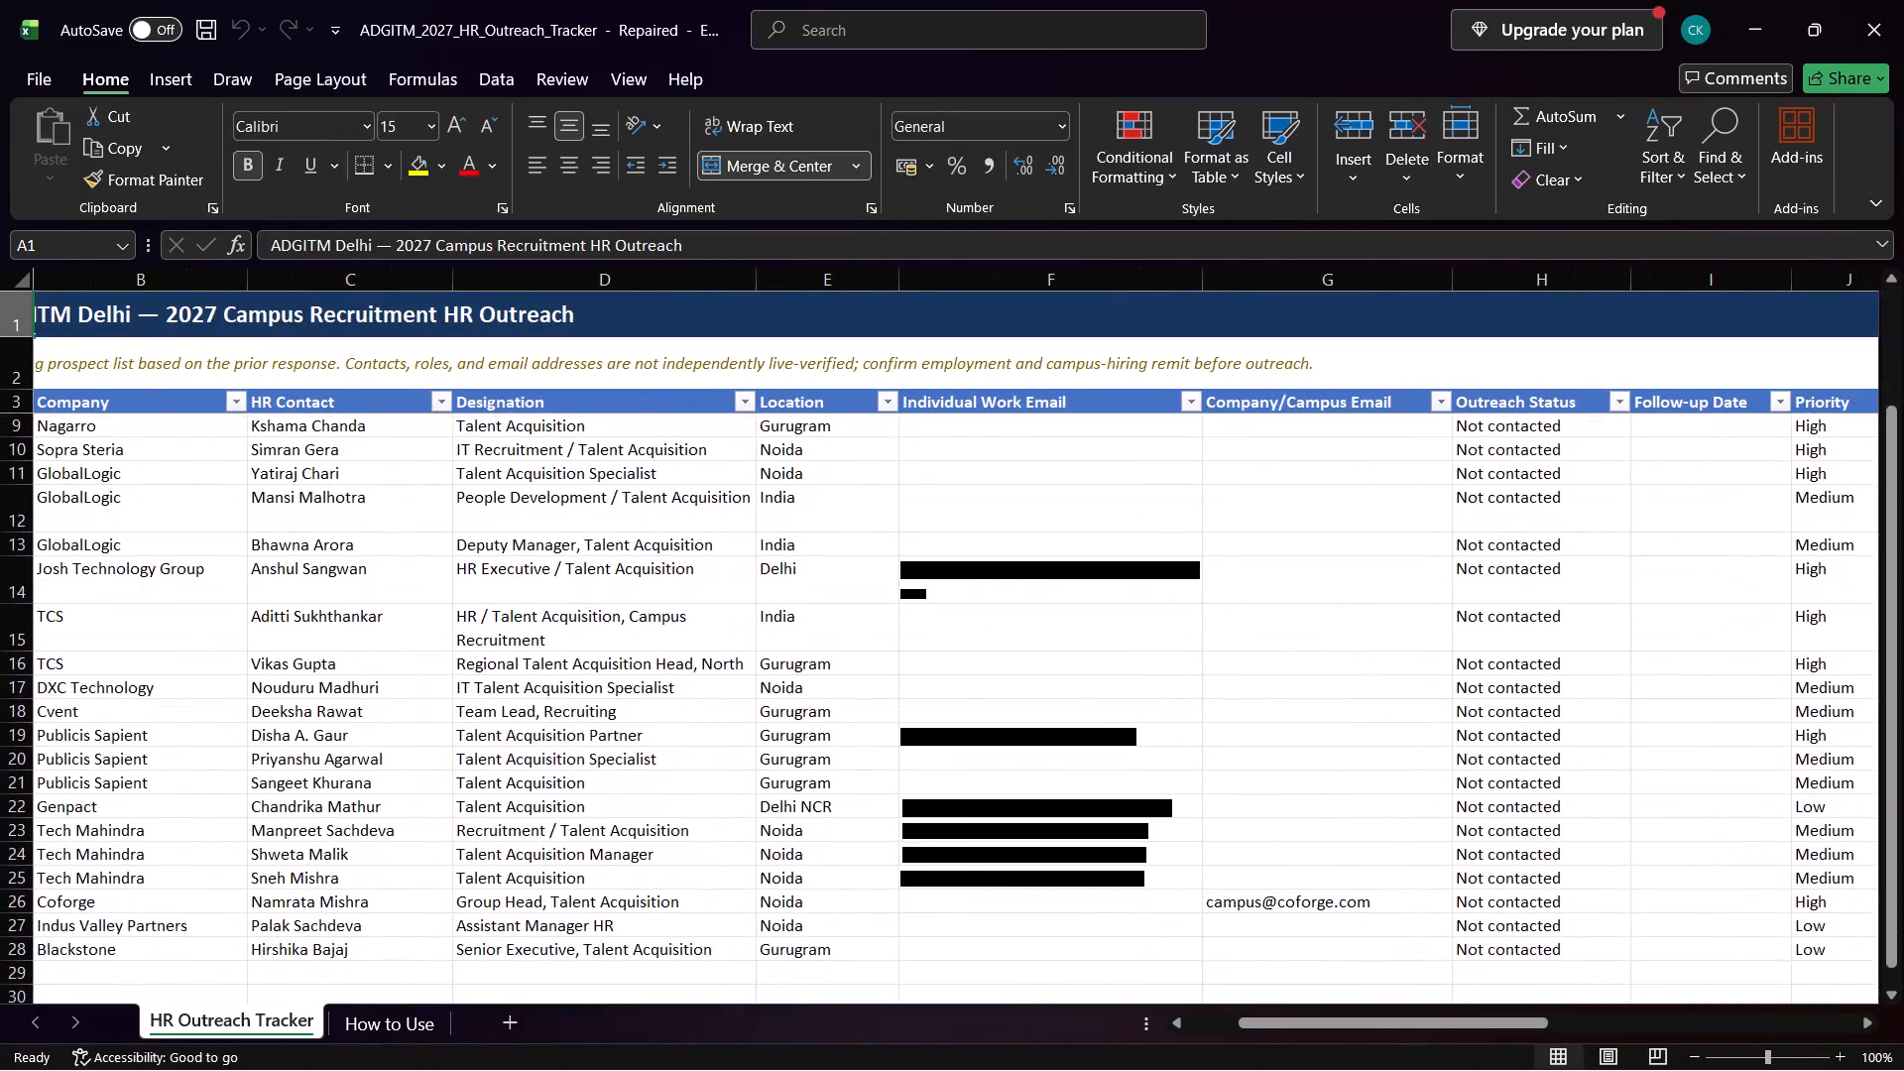
scroll(1368, 735, down, 2)
scroll(1368, 735, up, 3)
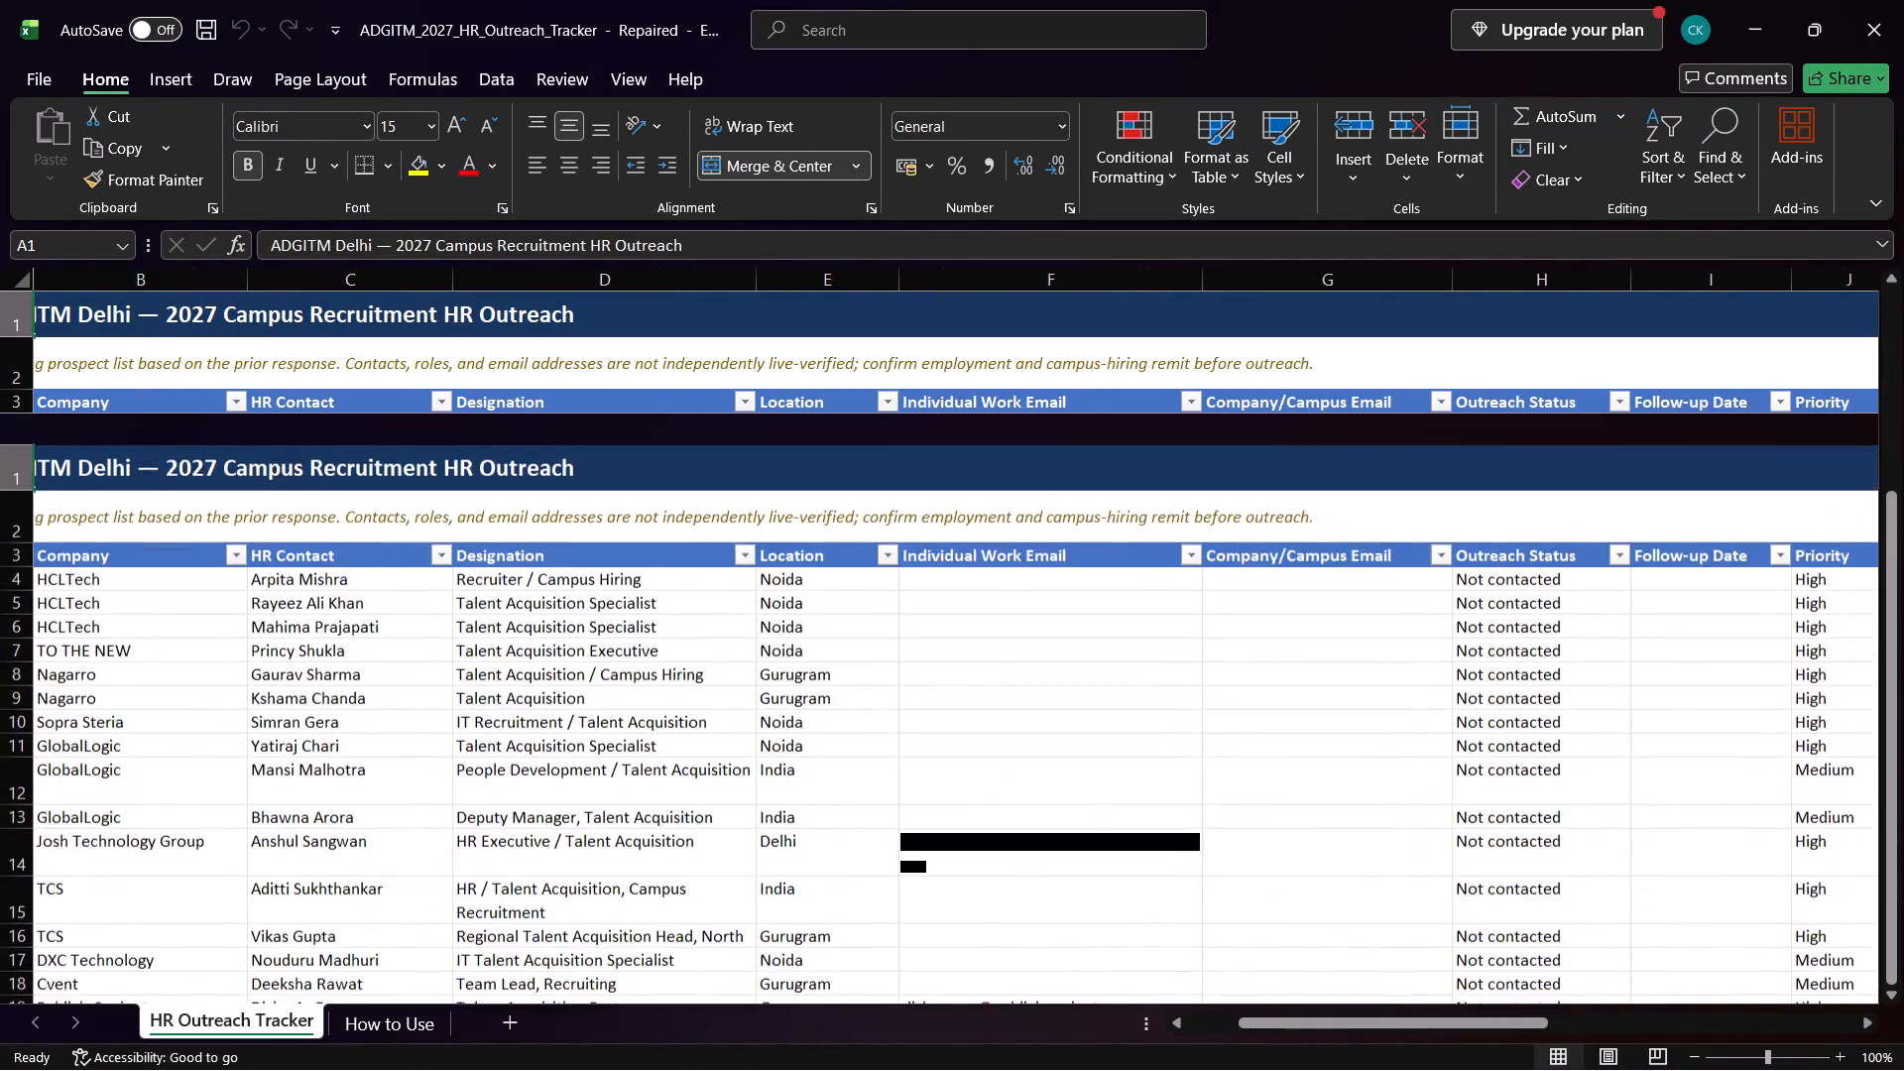
scroll(1368, 735, up, 1)
scroll(1368, 735, down, 2)
scroll(1368, 735, up, 6)
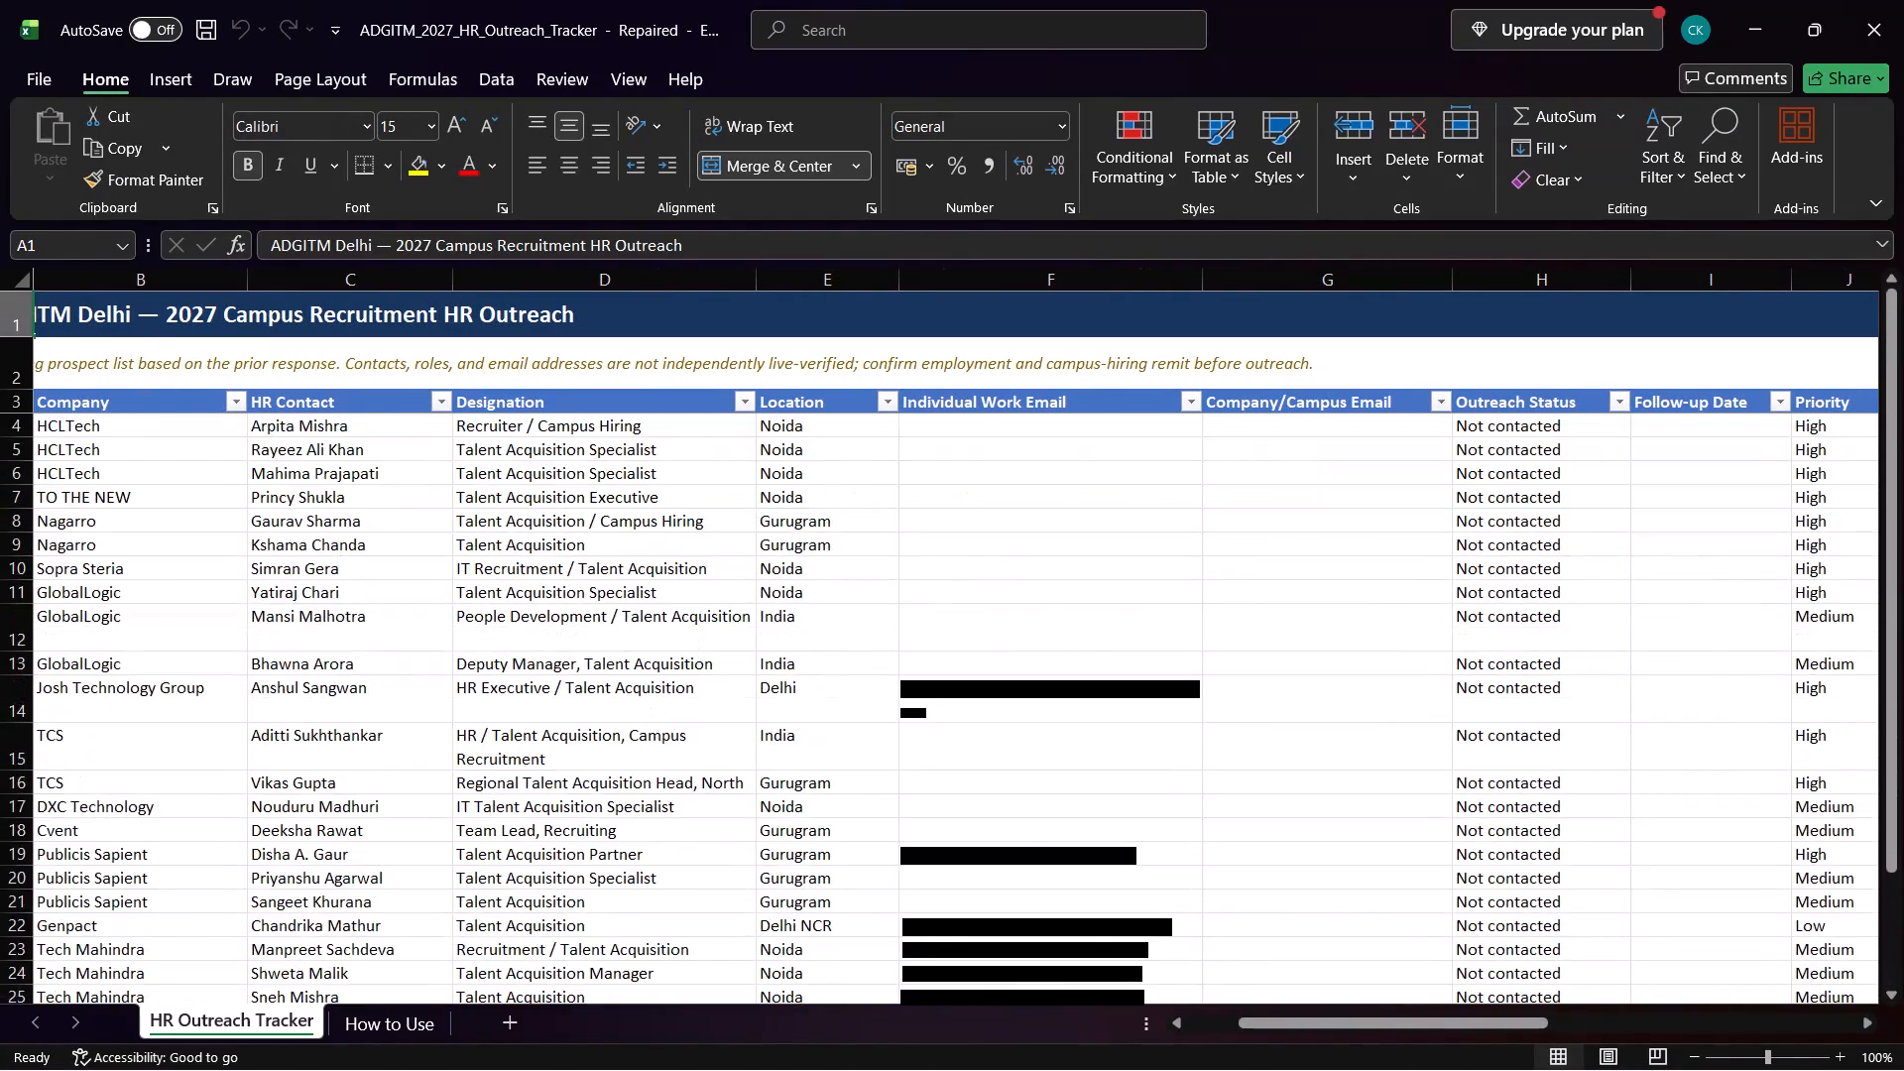
scroll(1391, 650, up, 1)
scroll(1569, 791, down, 2)
scroll(1569, 791, up, 2)
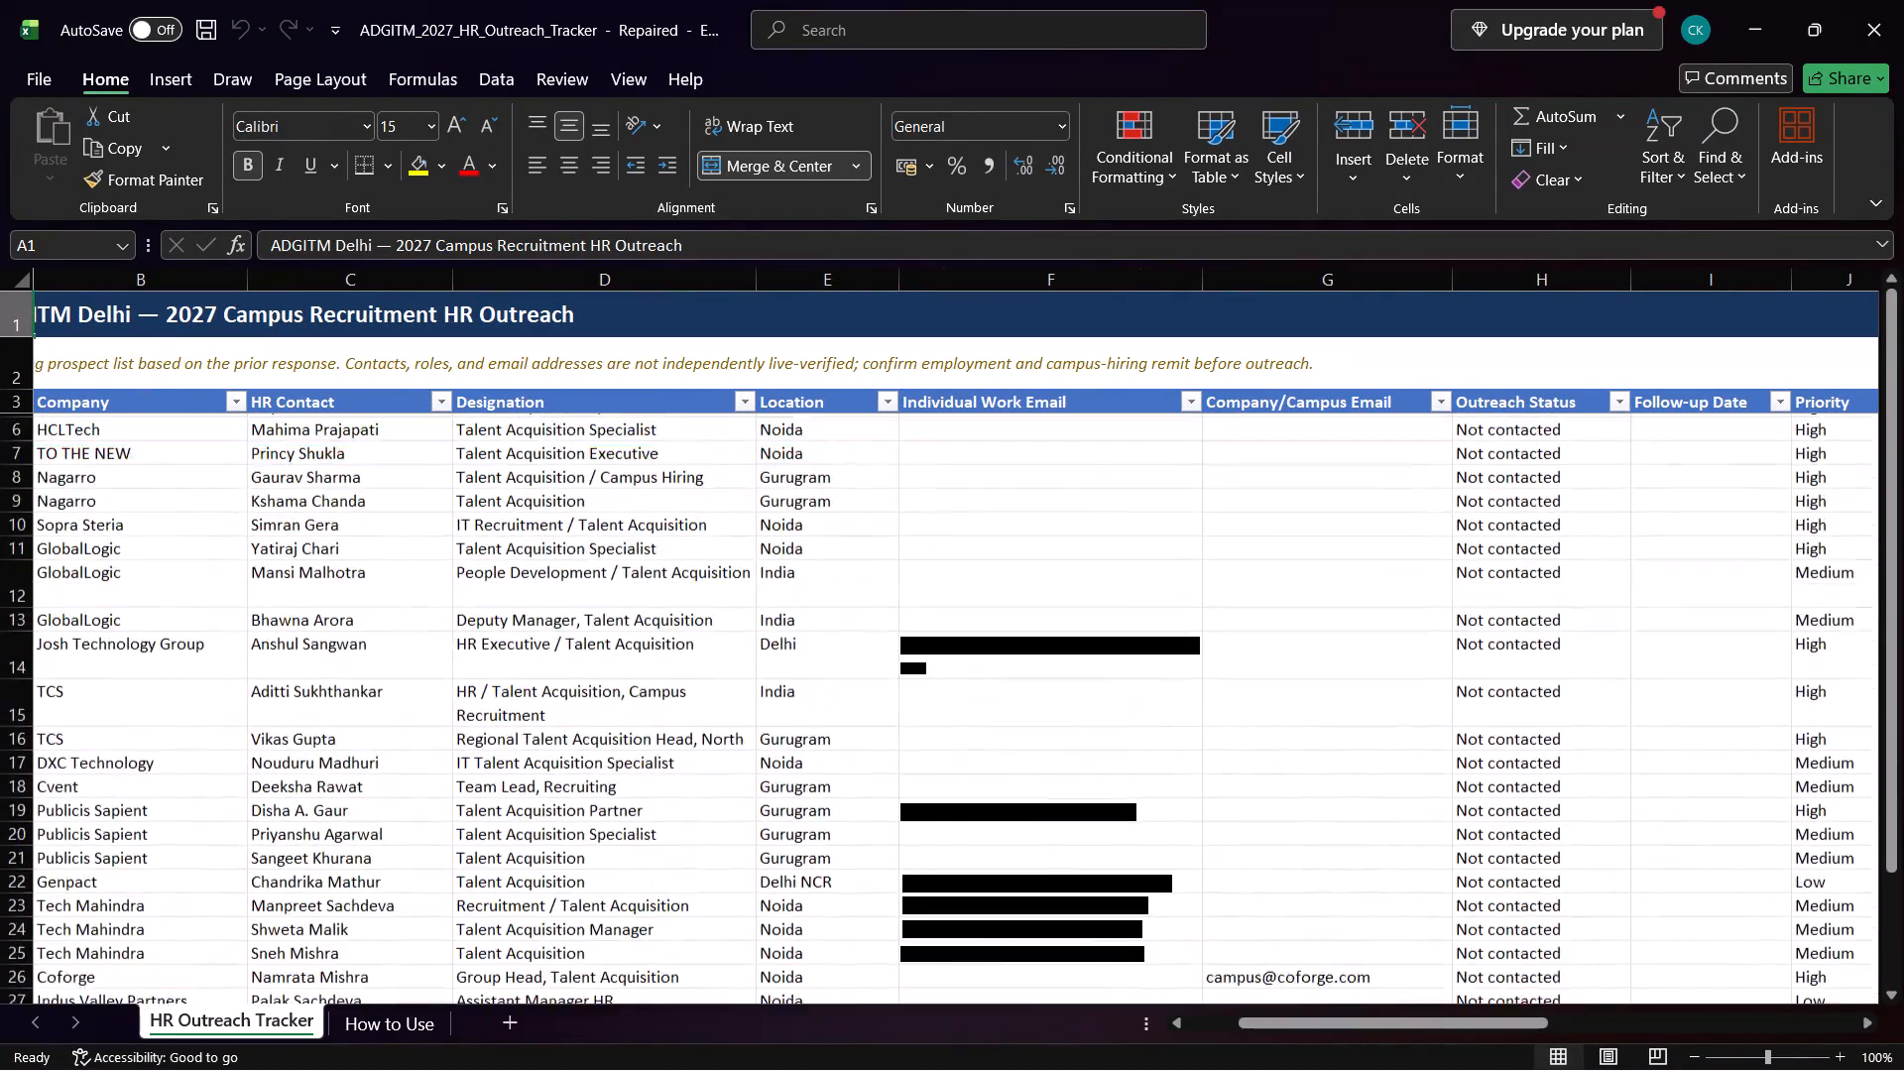
scroll(1703, 577, up, 1)
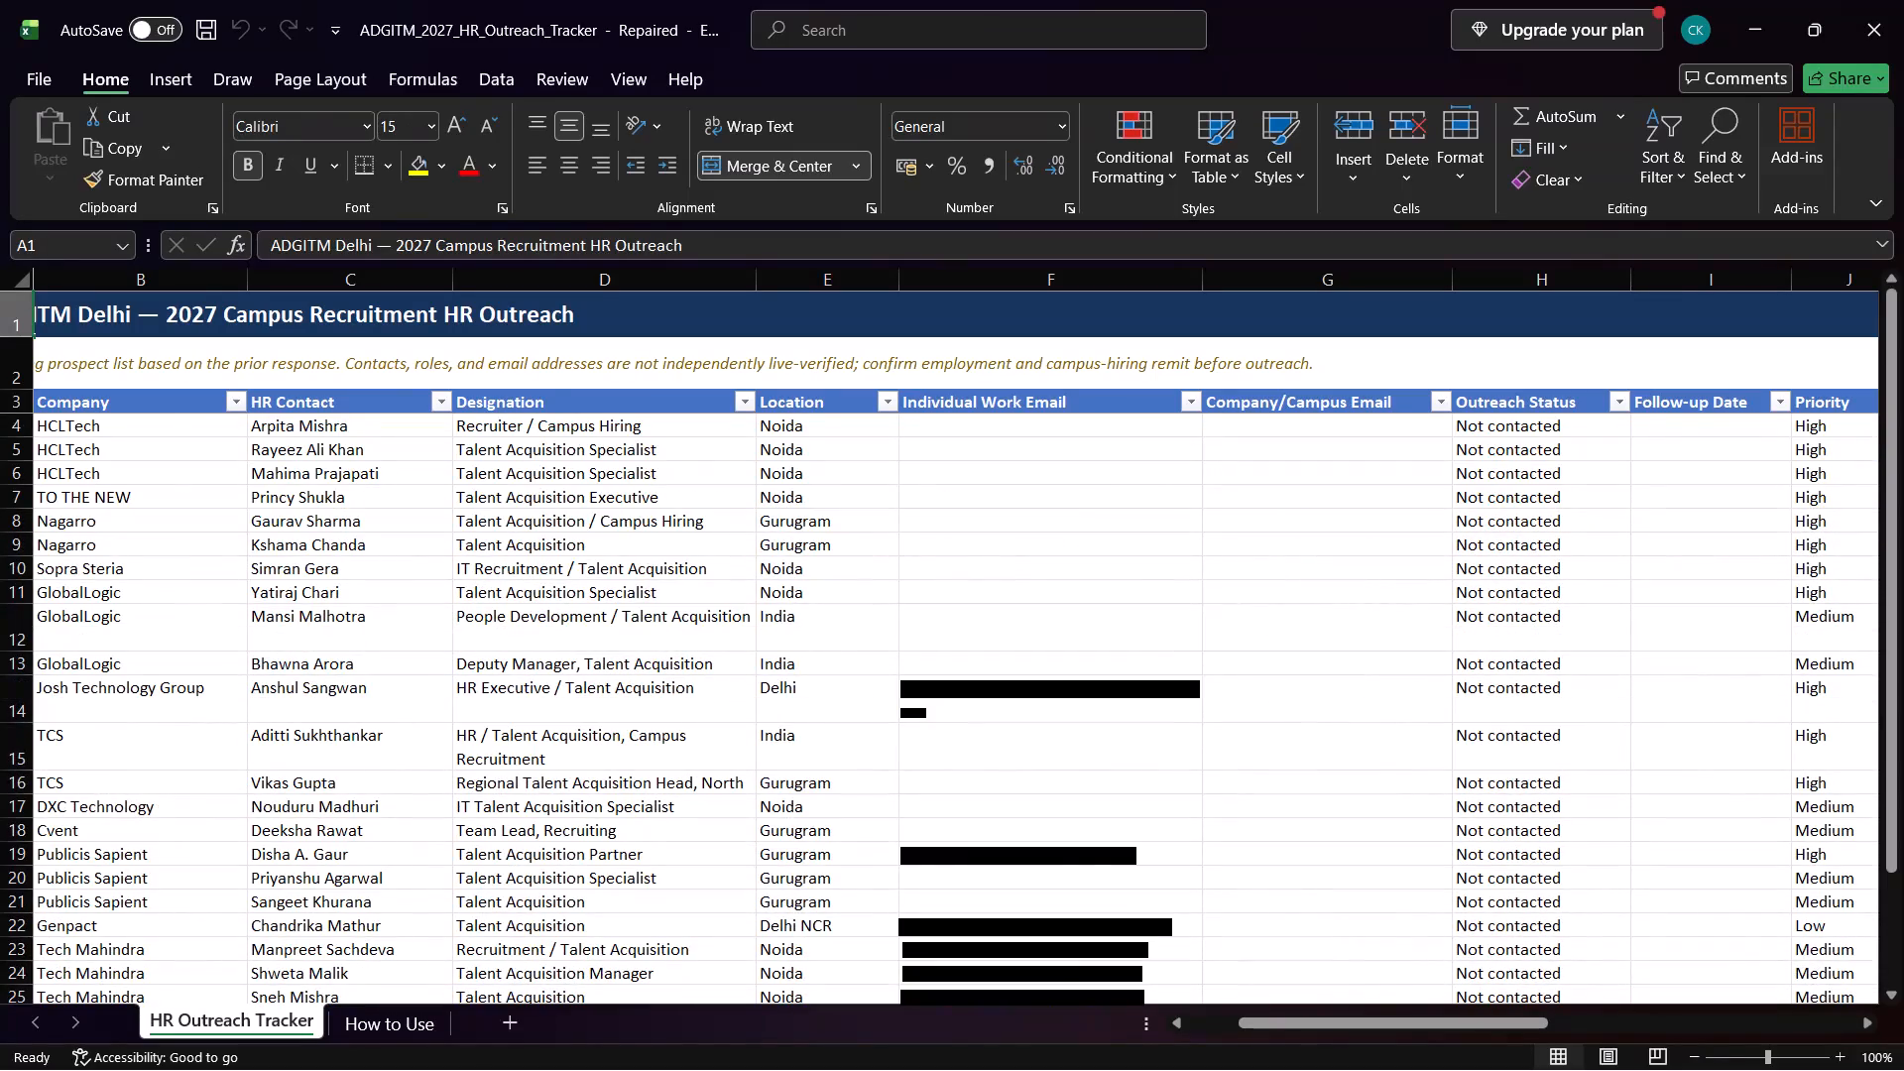
Delete the Follow-up Date column from the HR Outreach Tracker sheet.
click(1703, 283)
right_click(1703, 283)
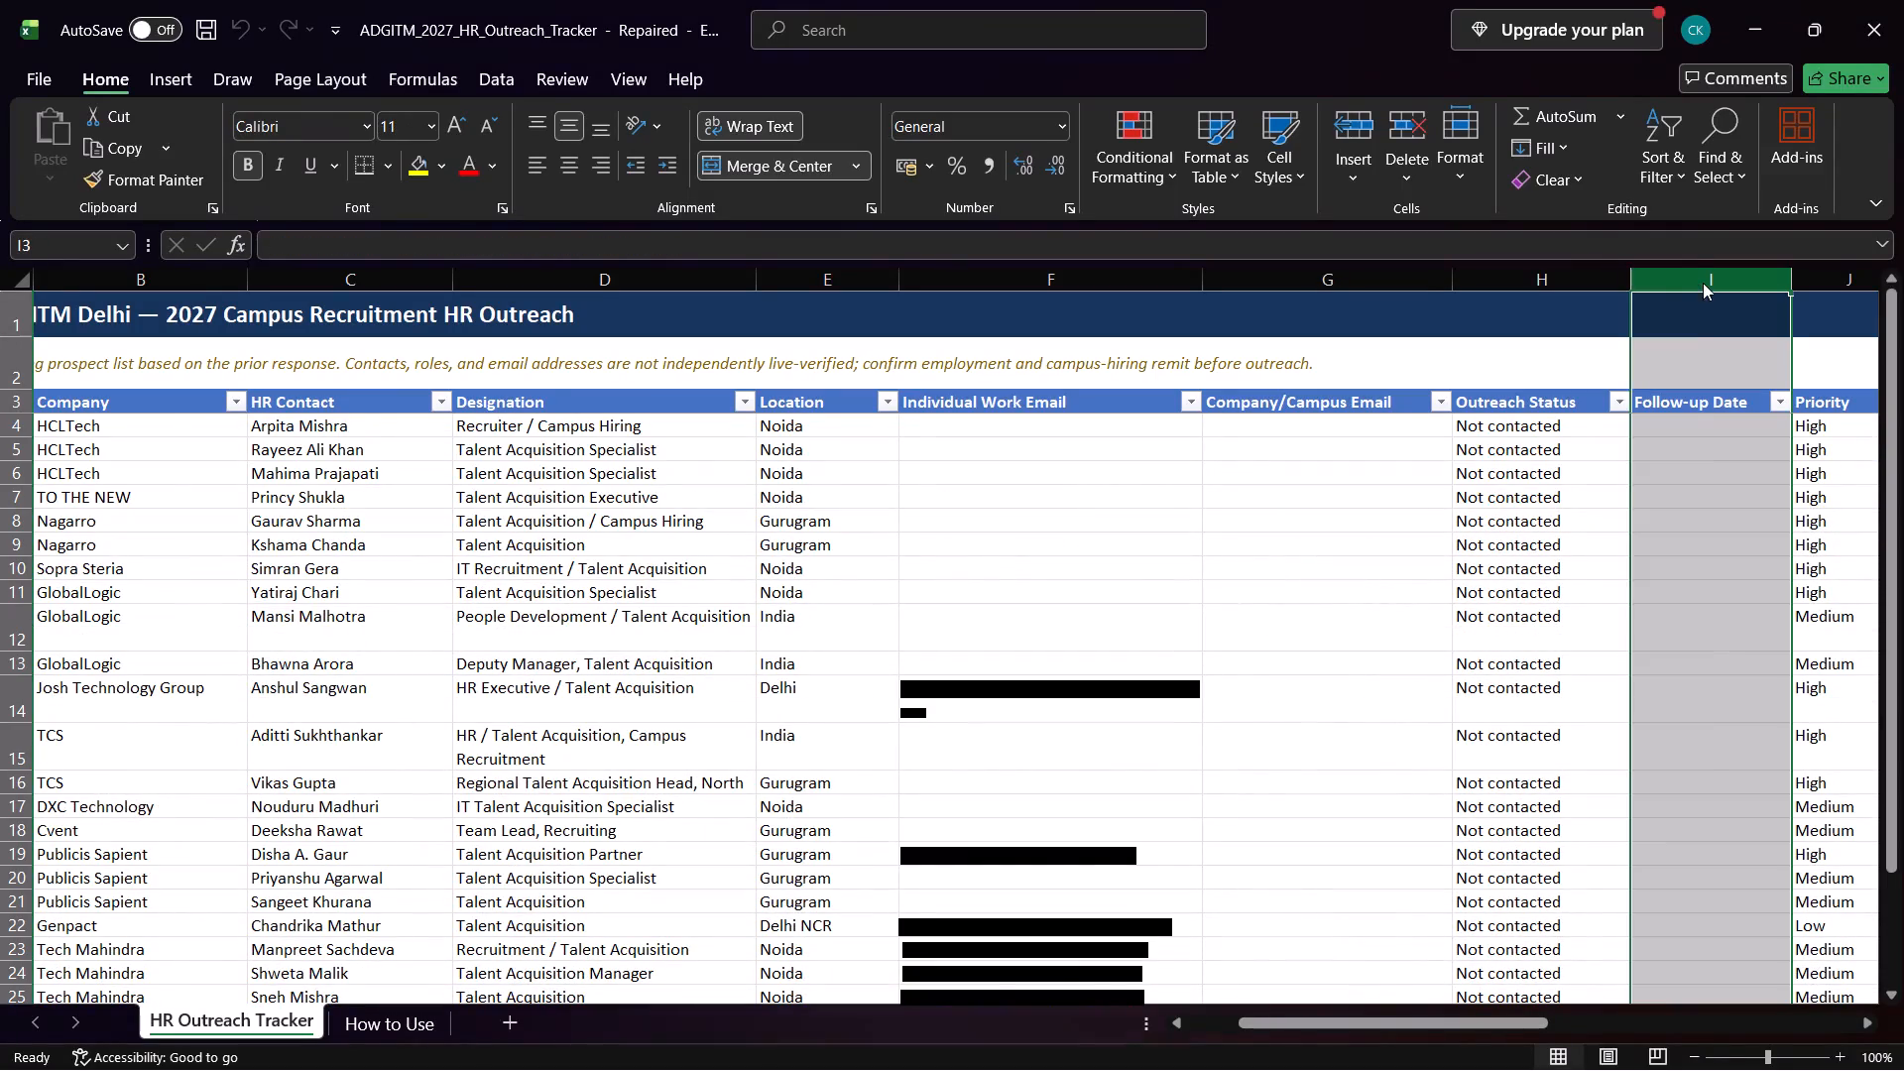
click(1476, 580)
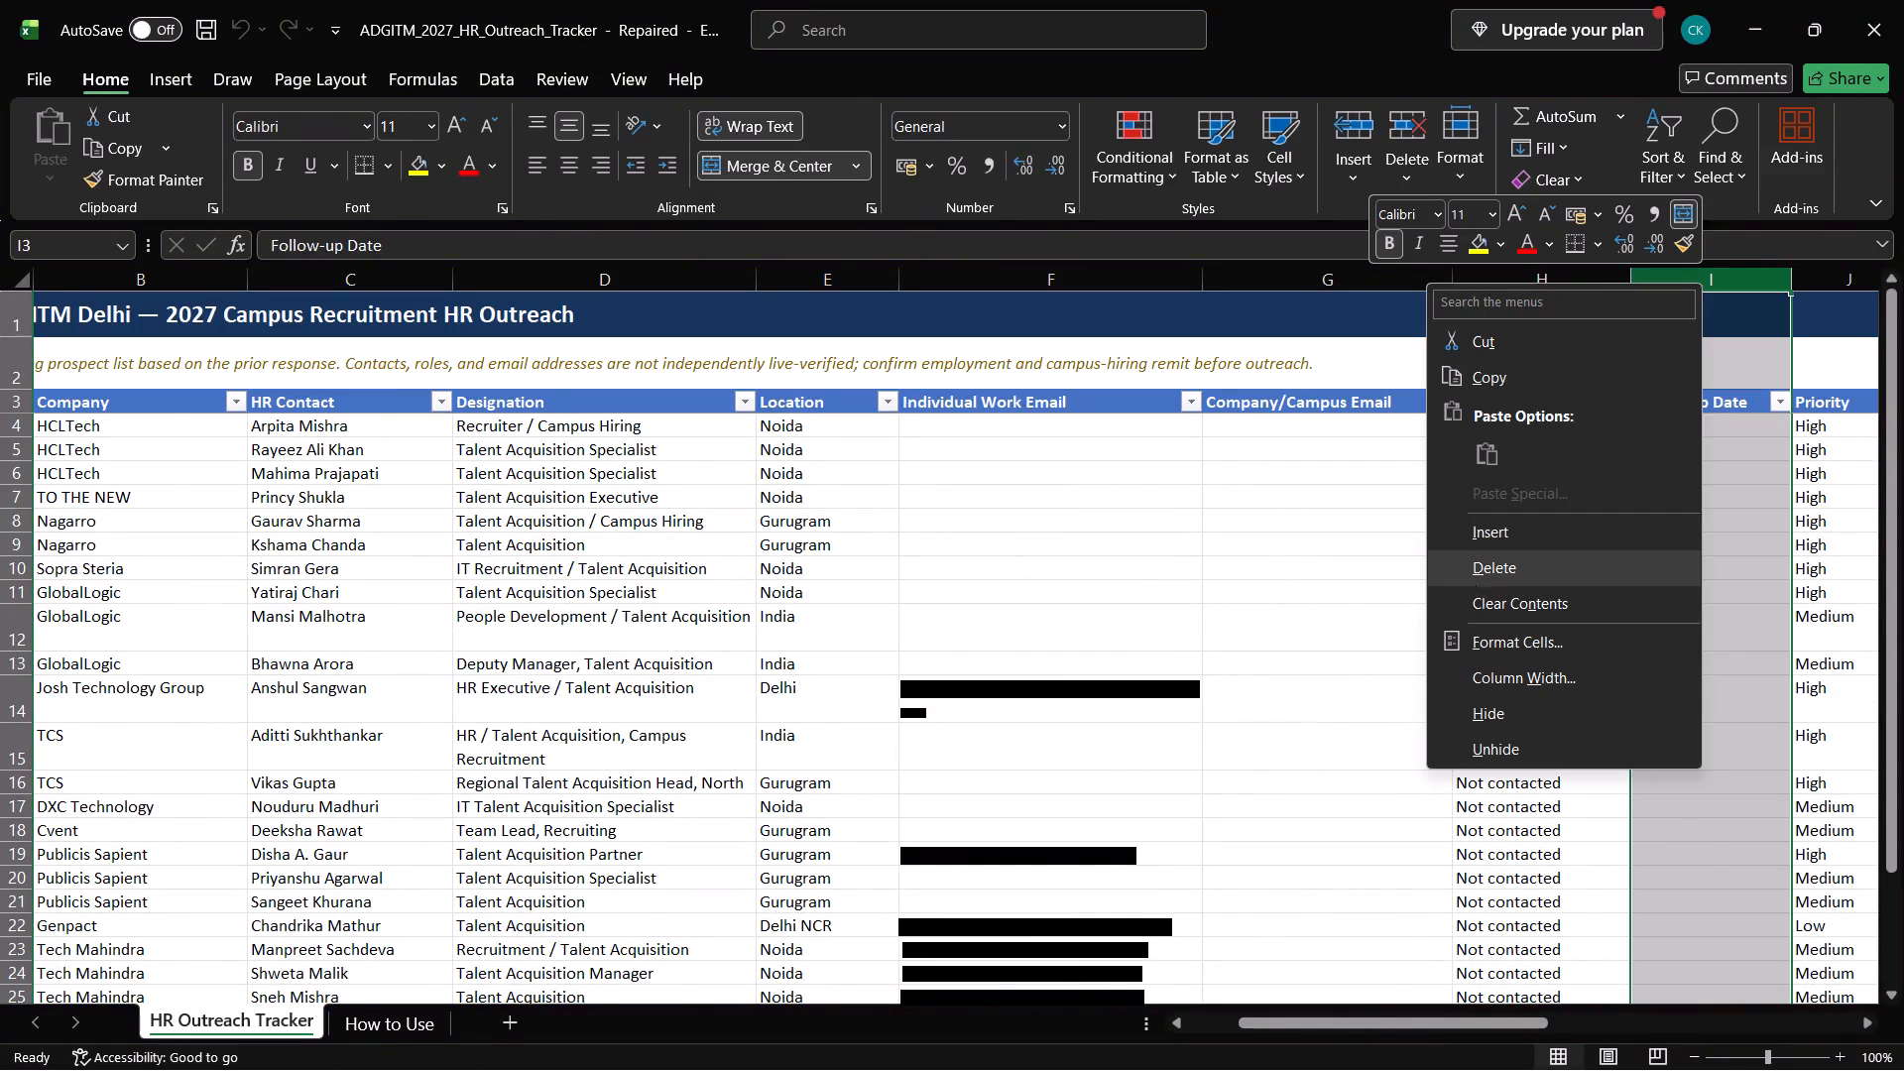
Review the tracker's remaining columns, from Company through Source URL, and its rows down to the last contact.
scroll(1639, 538, left, 3)
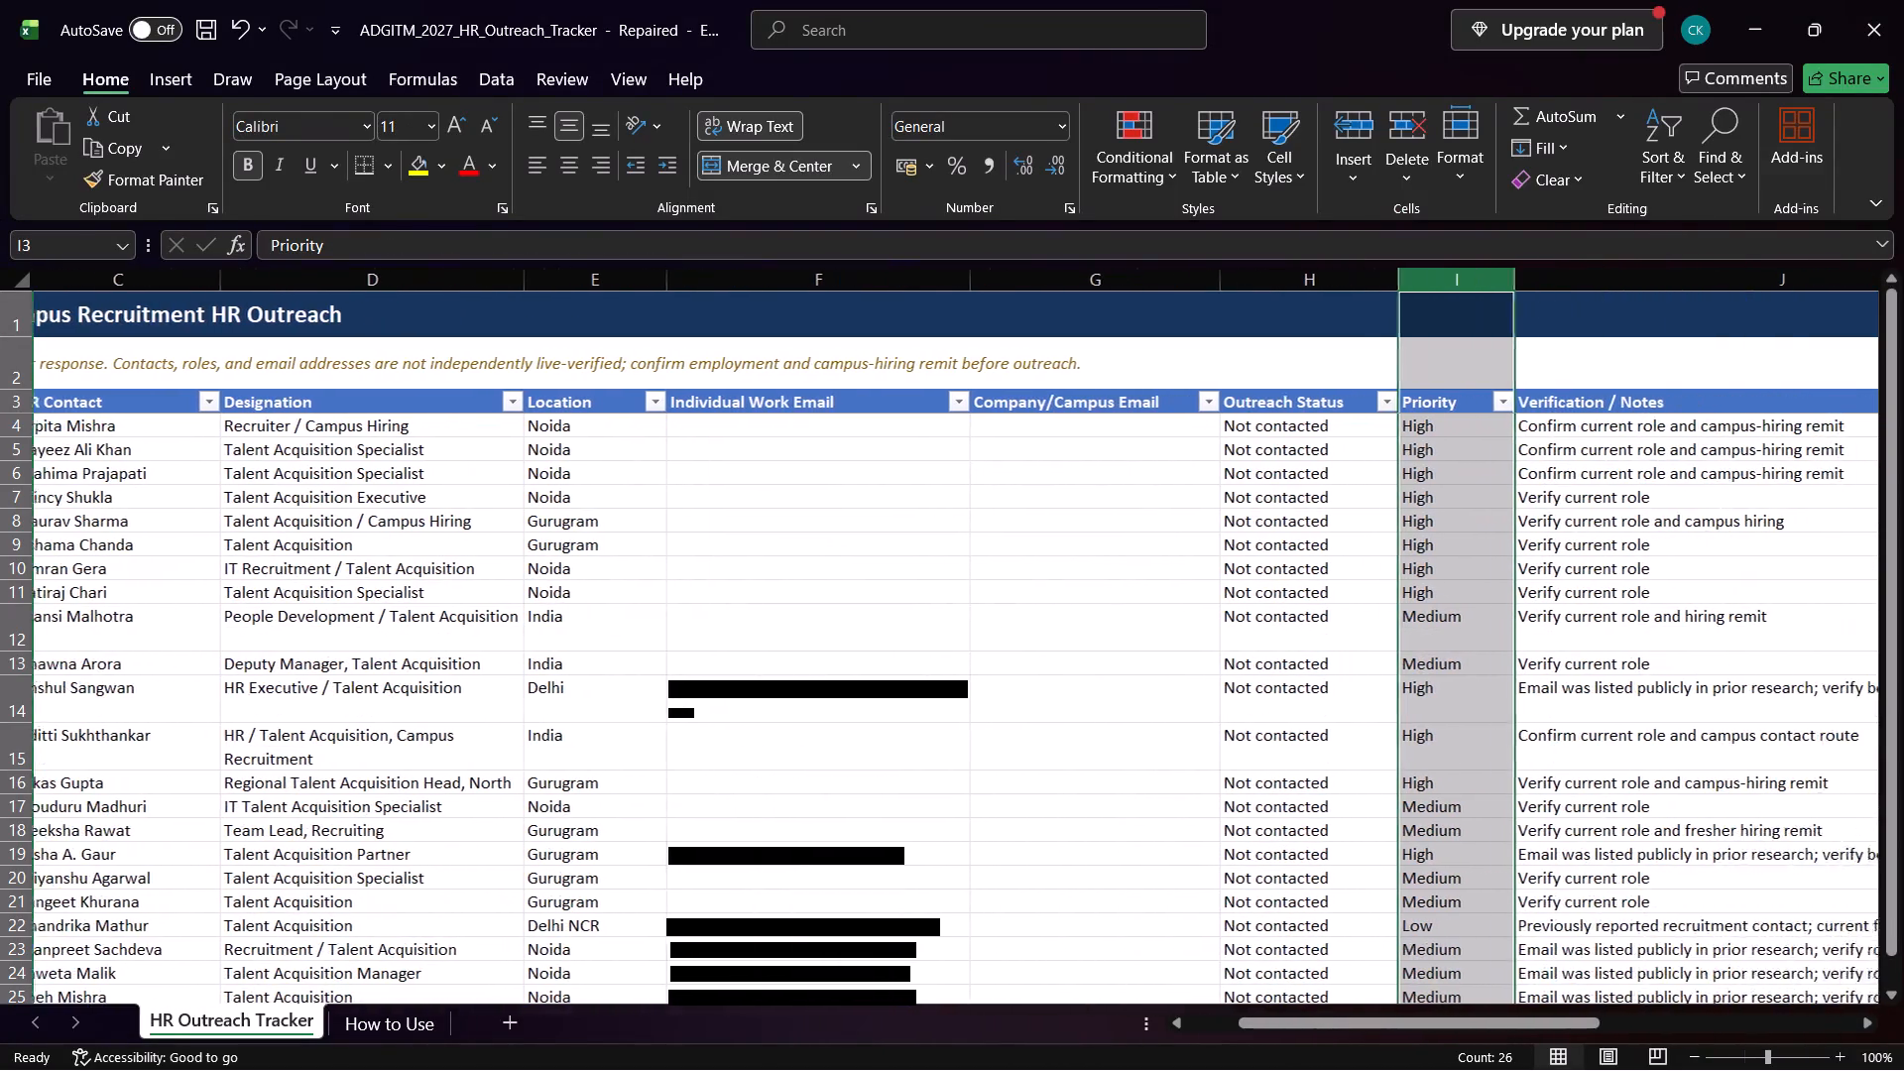
scroll(1639, 538, left, 3)
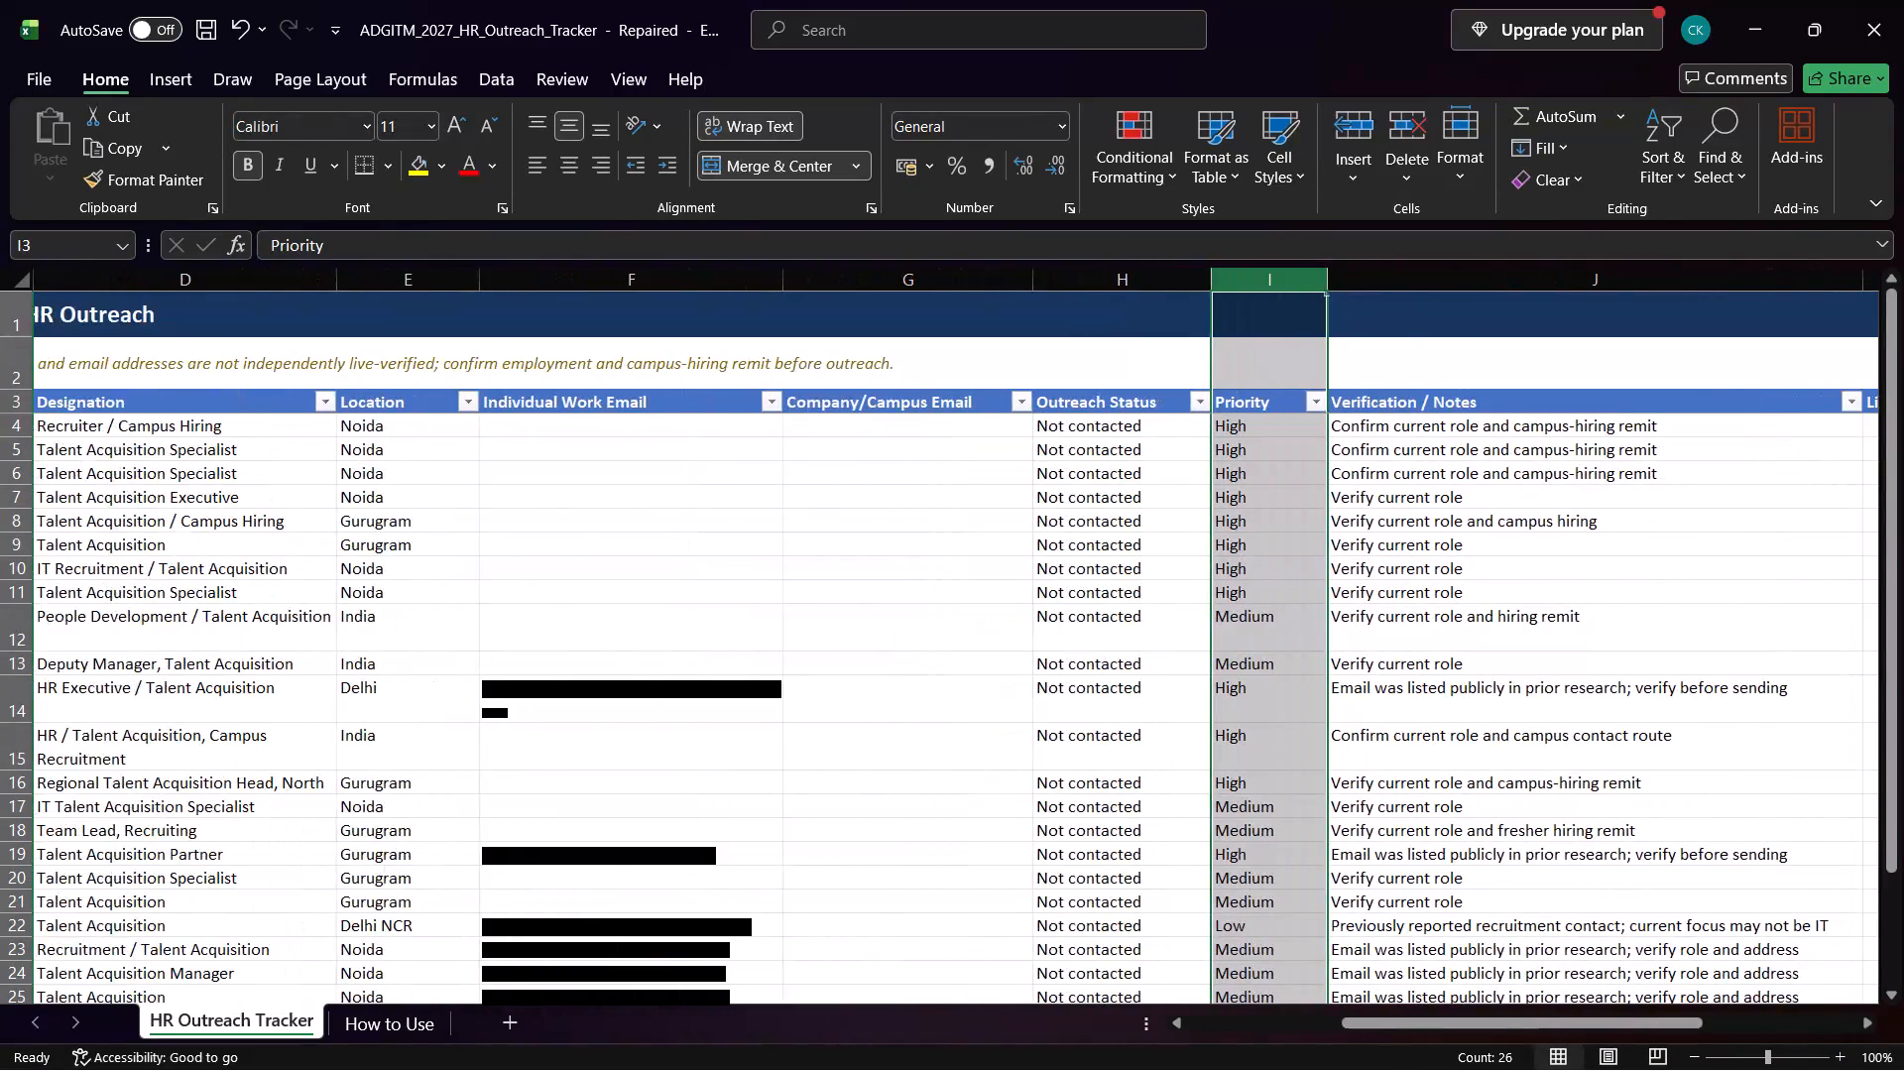
scroll(1639, 538, left, 5)
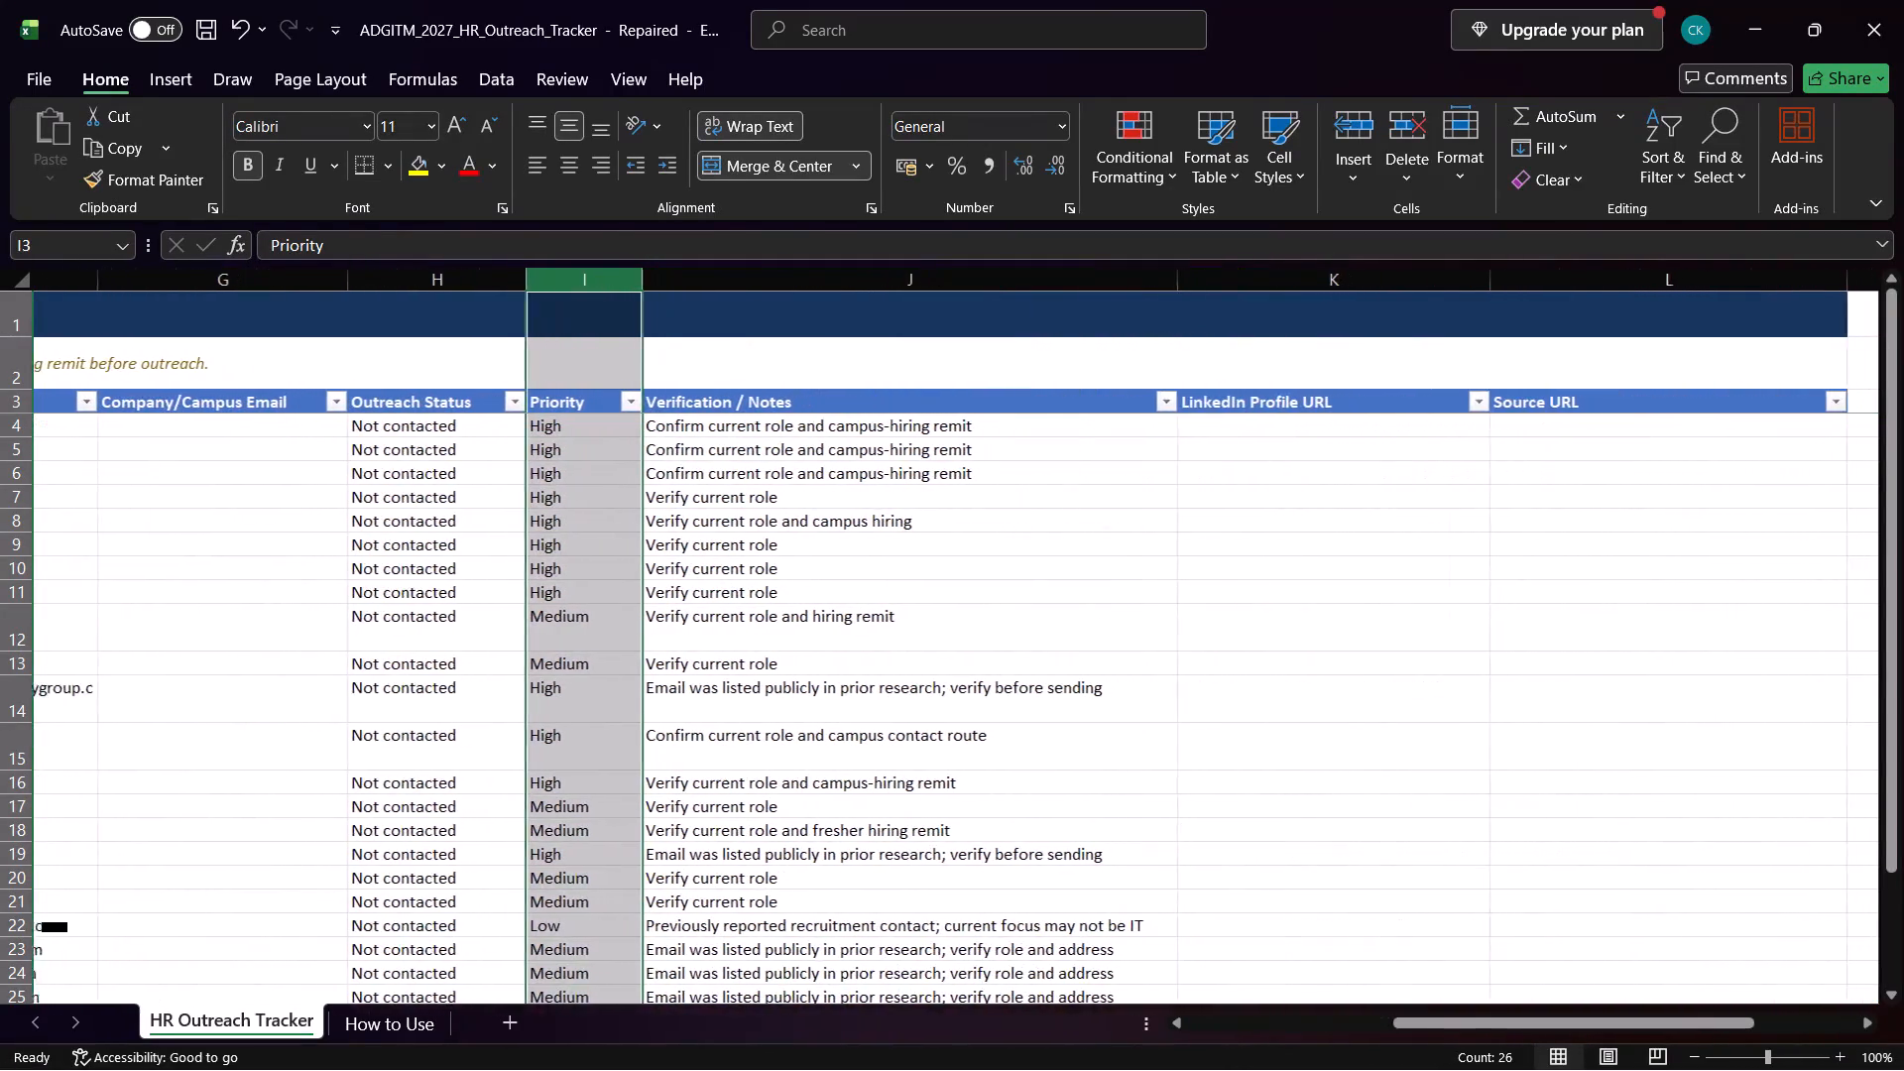
scroll(1639, 538, left, 2)
scroll(1639, 538, down, 3)
scroll(1639, 538, up, 2)
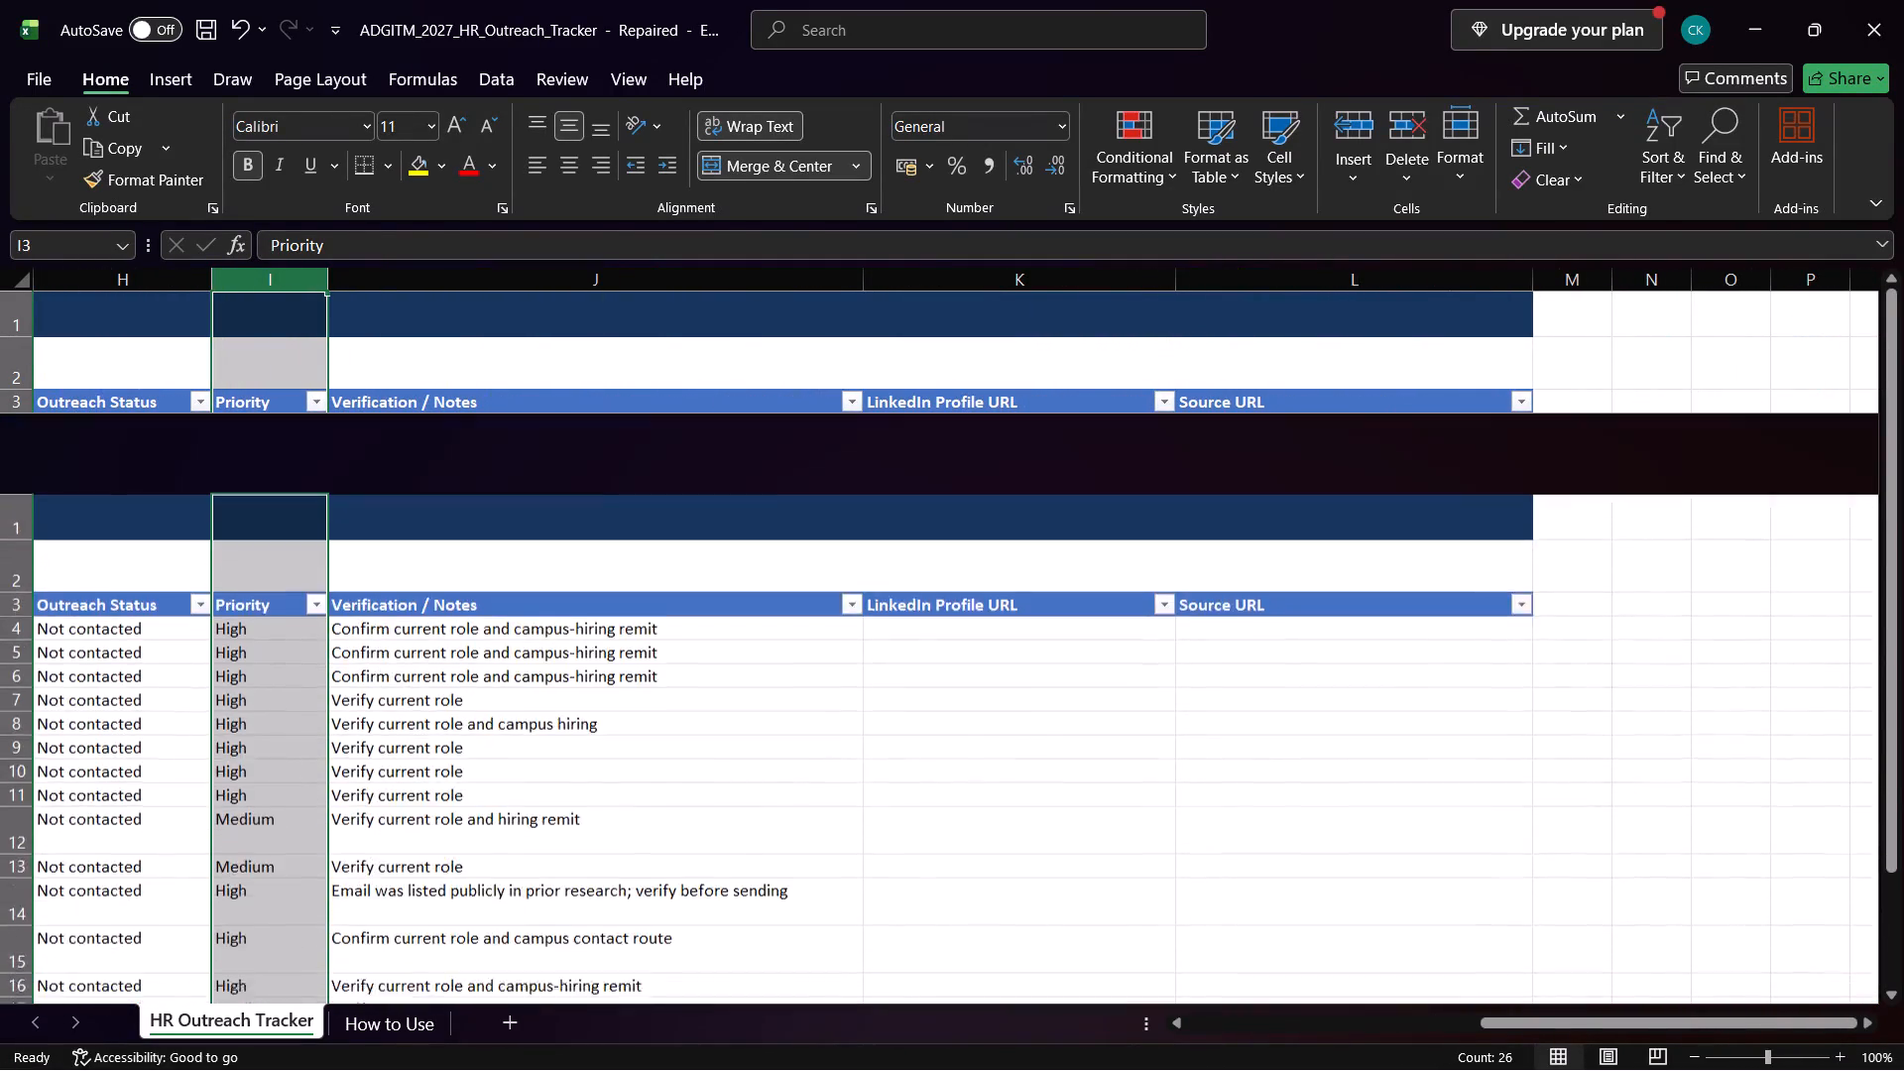
scroll(1639, 538, down, 2)
scroll(1639, 538, up, 4)
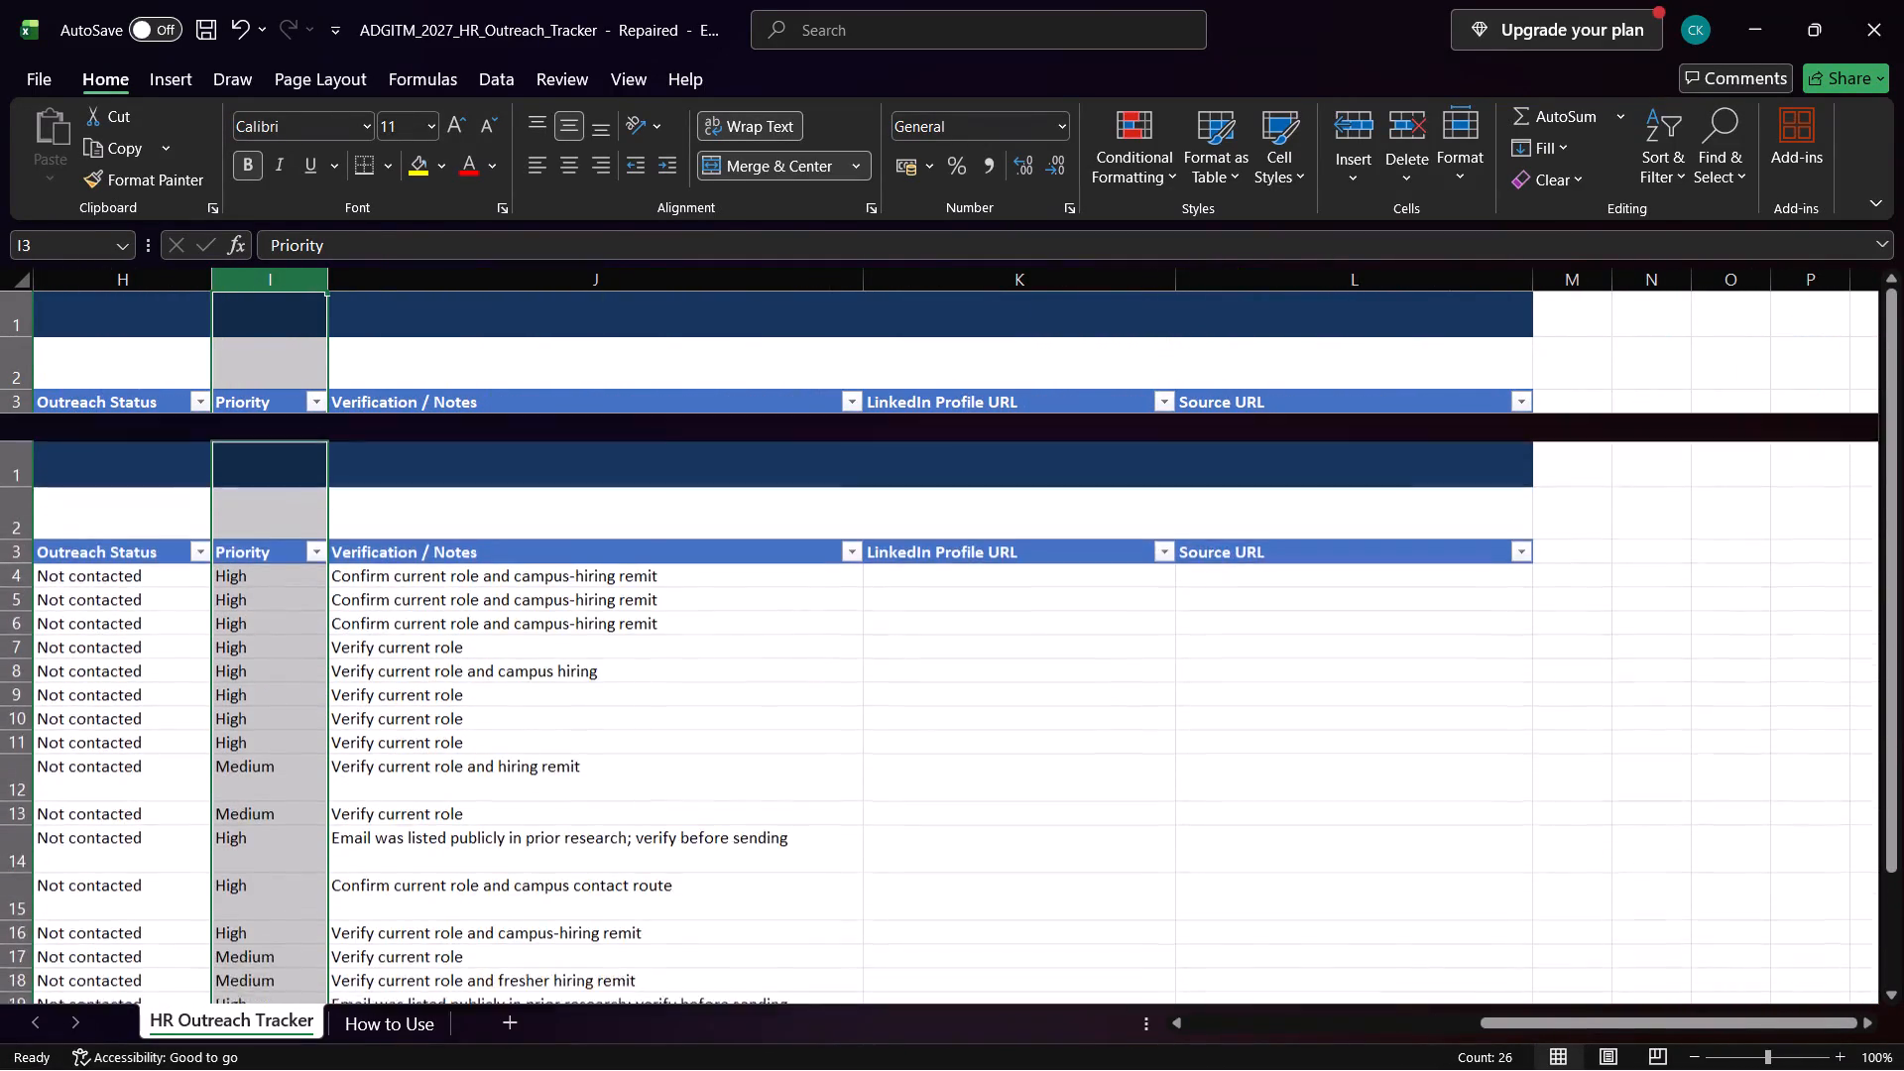
scroll(1102, 592, right, 4)
scroll(1102, 592, down, 2)
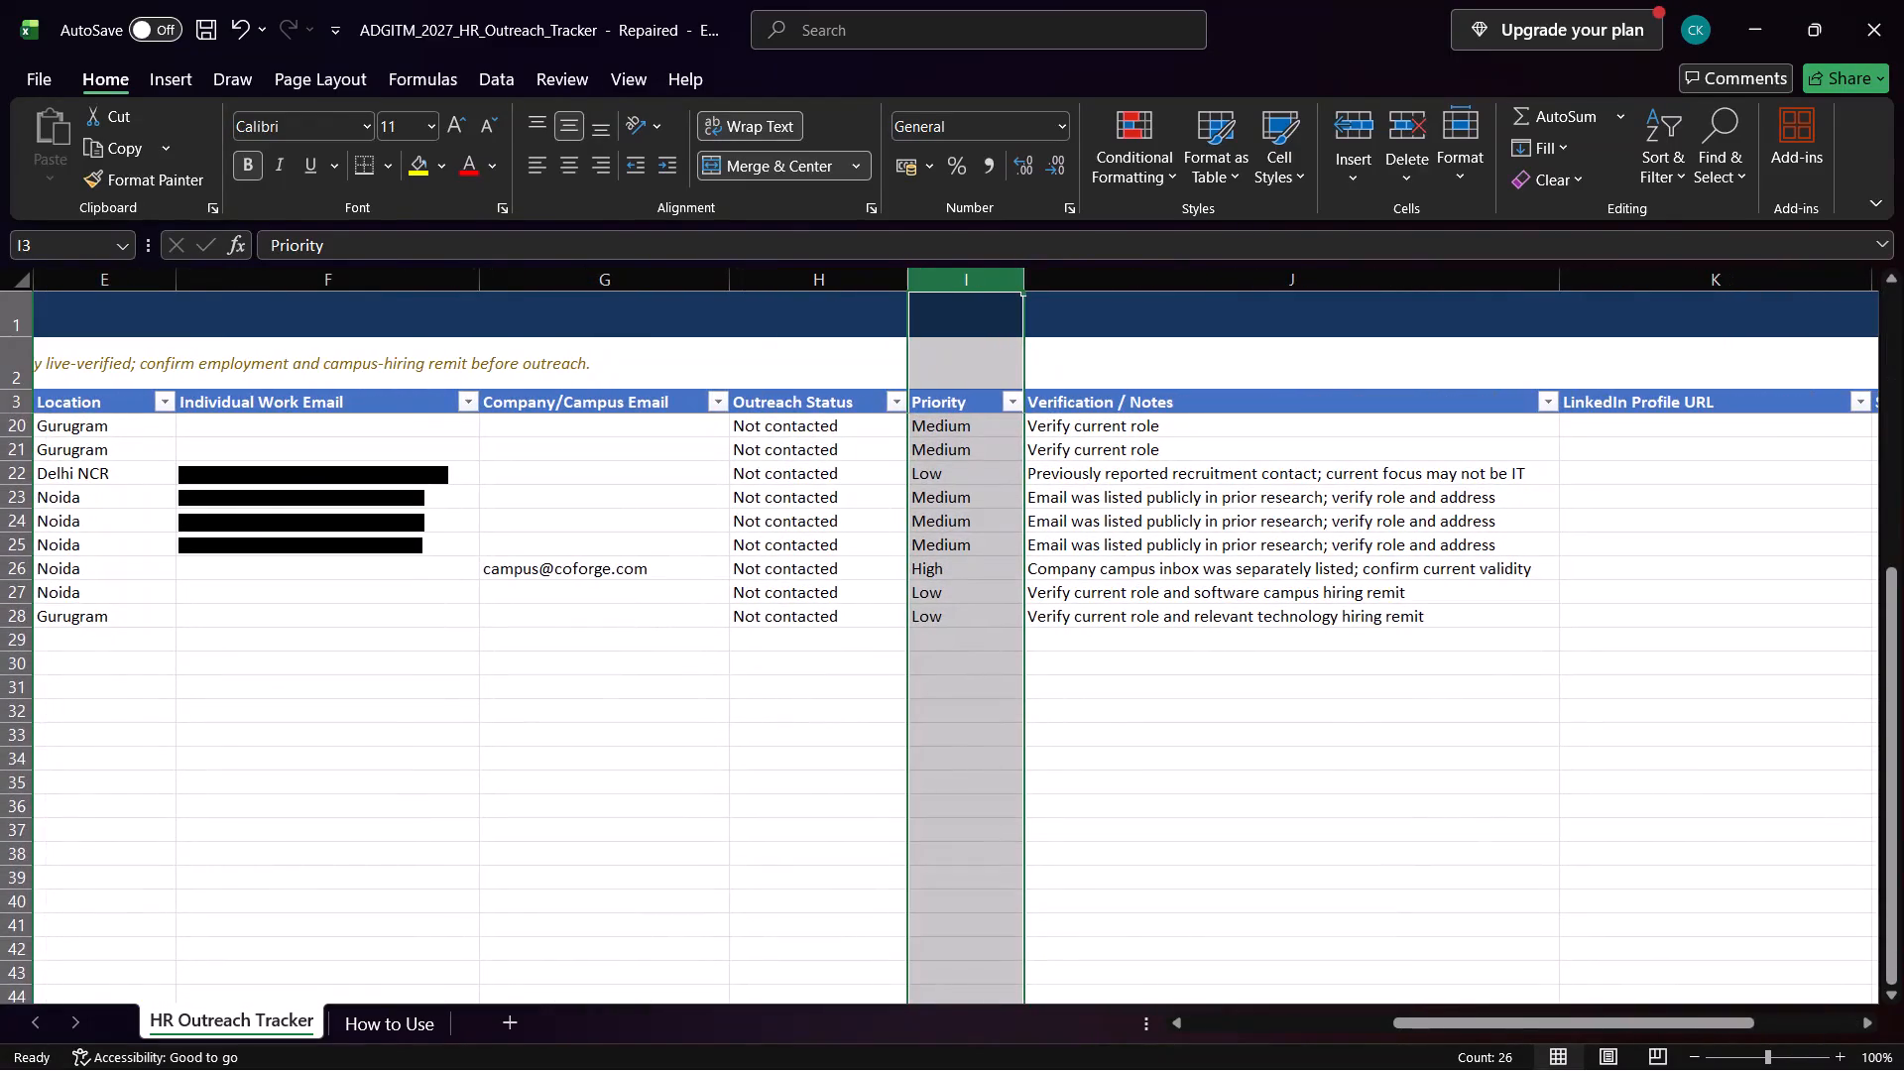
scroll(1102, 592, up, 1)
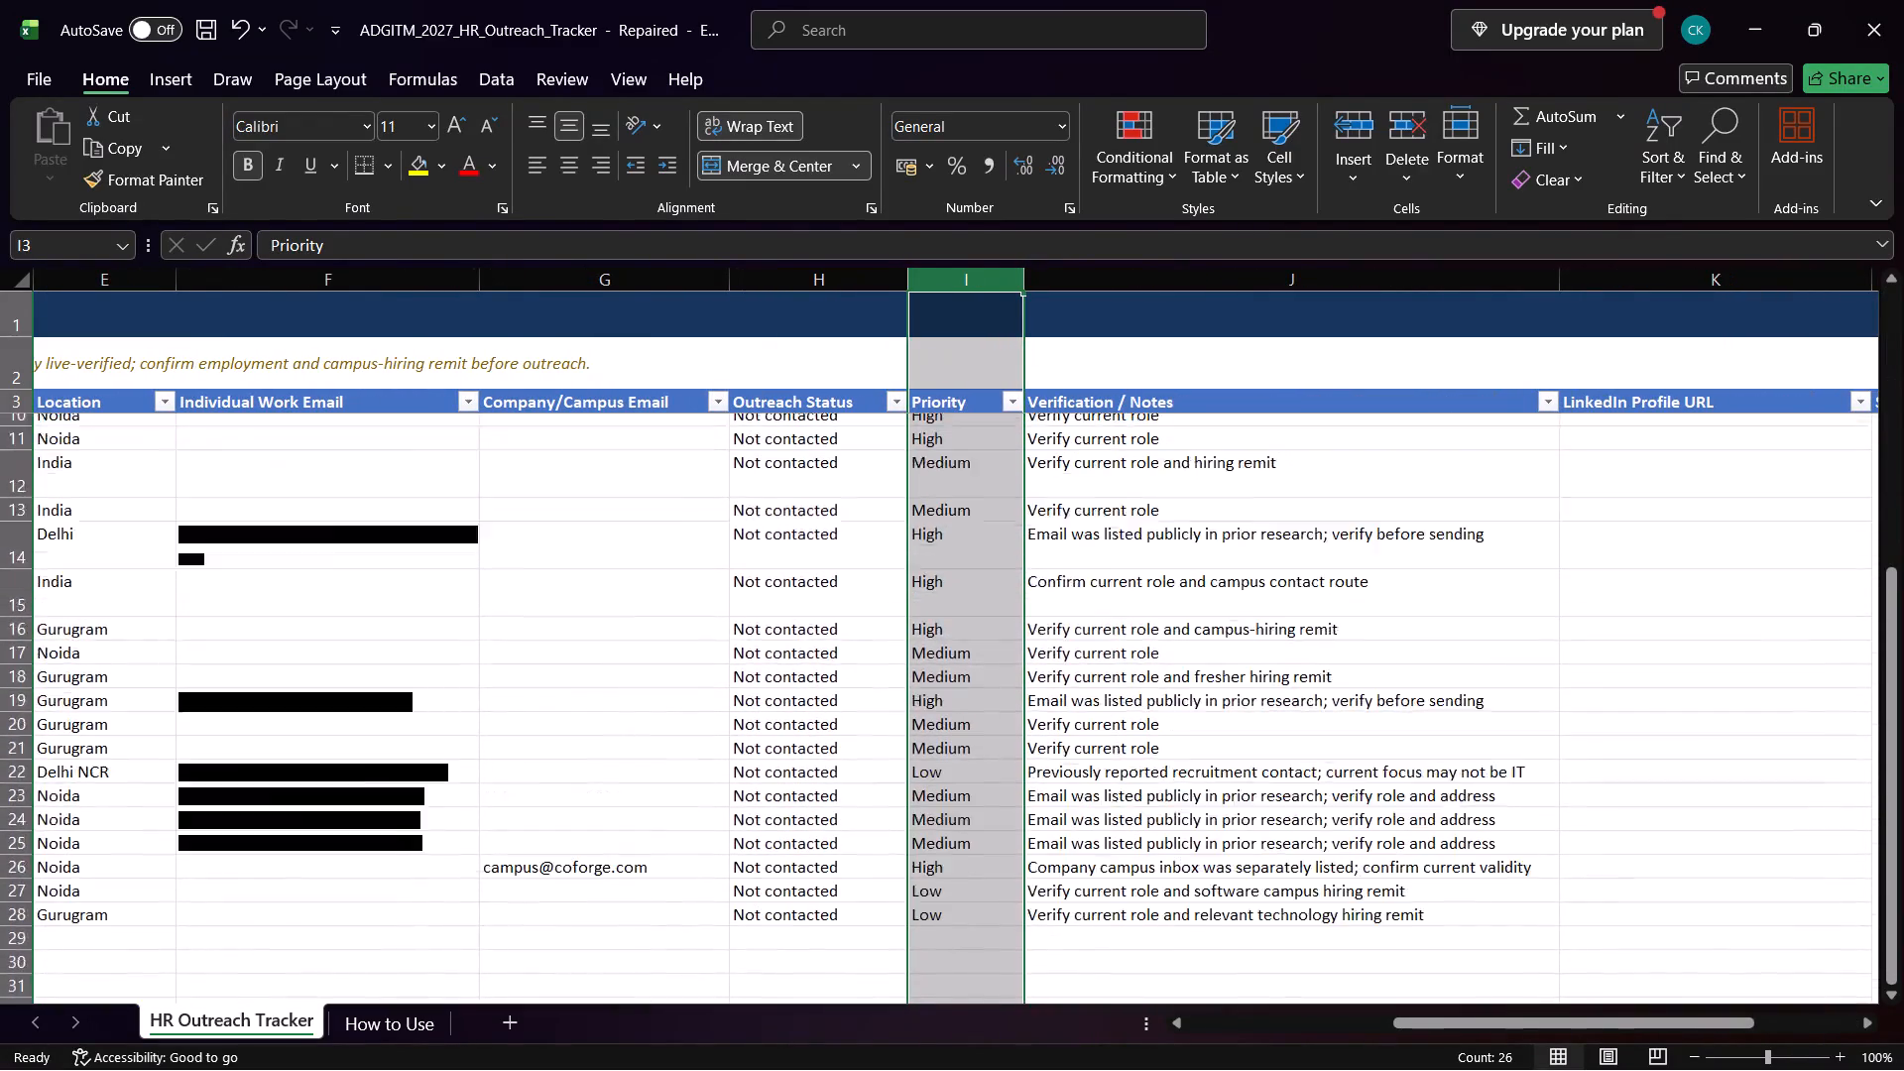
scroll(1102, 592, up, 2)
scroll(1102, 592, right, 4)
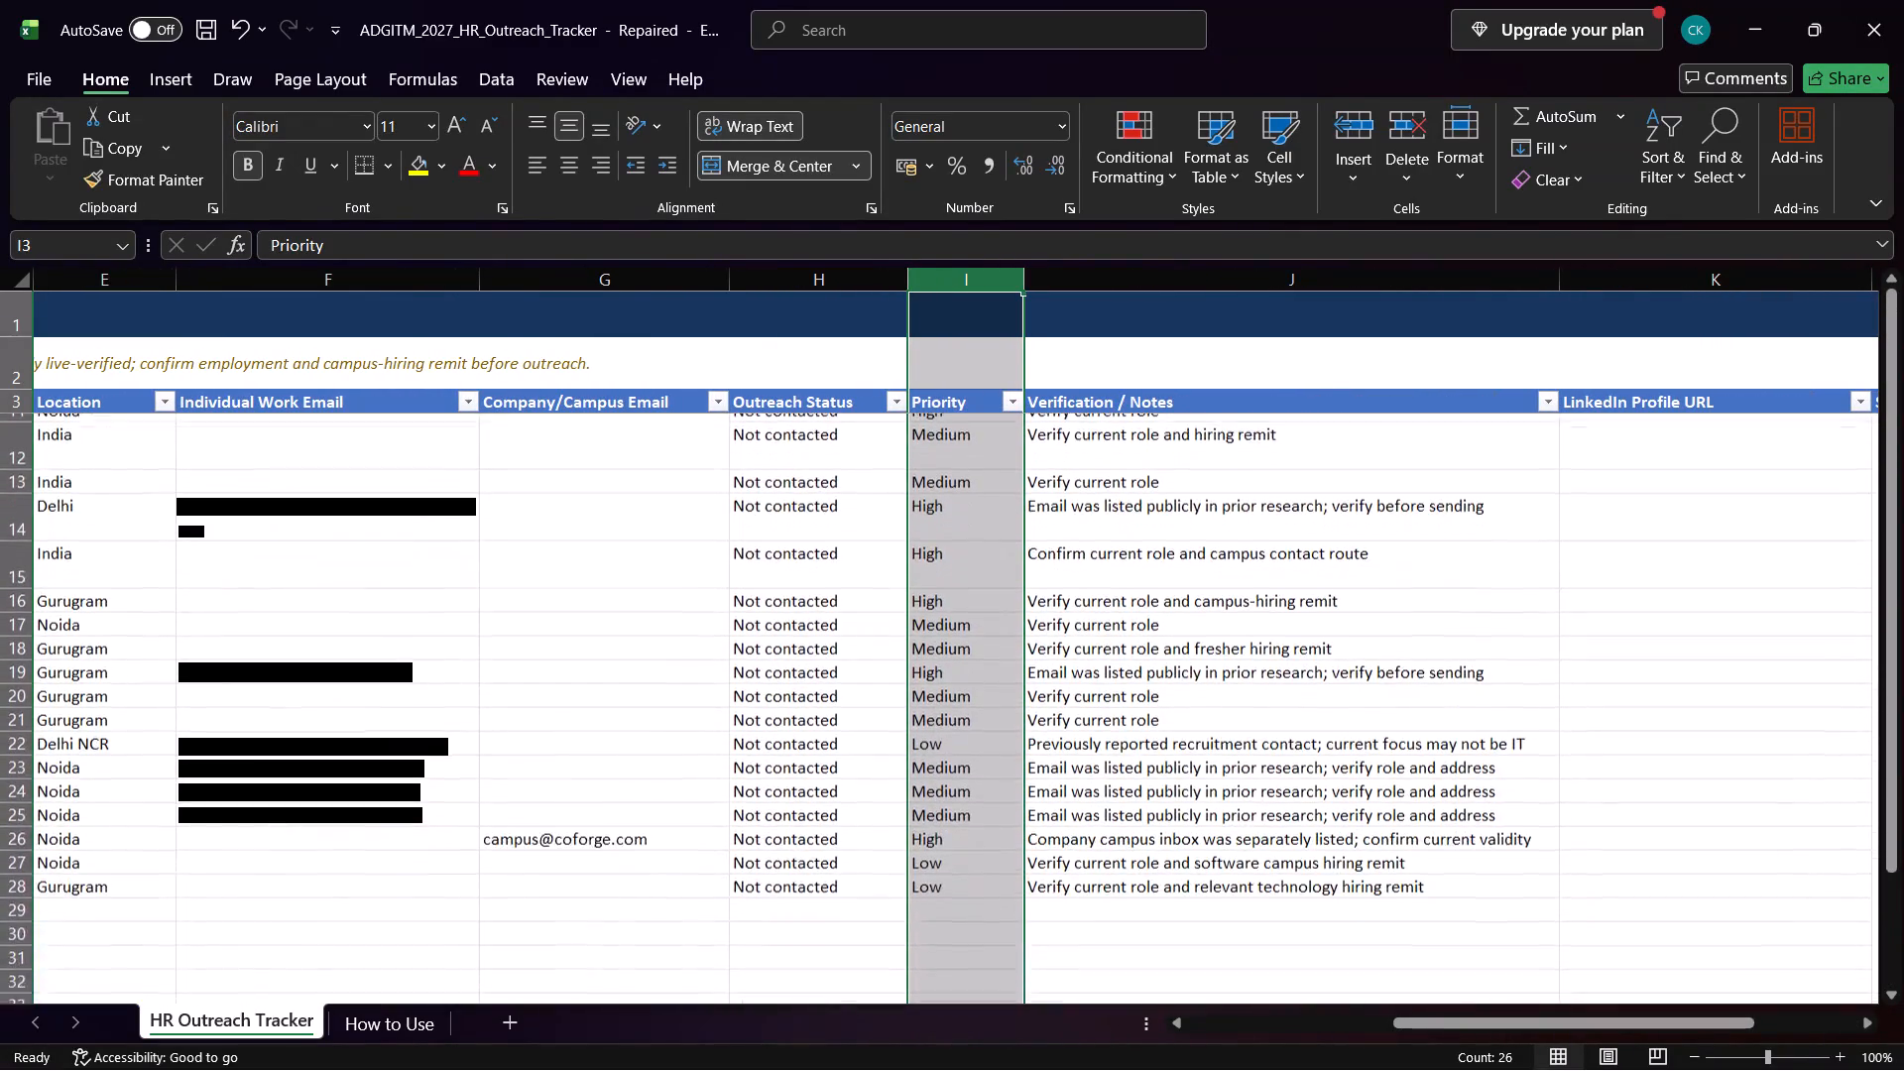
scroll(504, 764, right, 3)
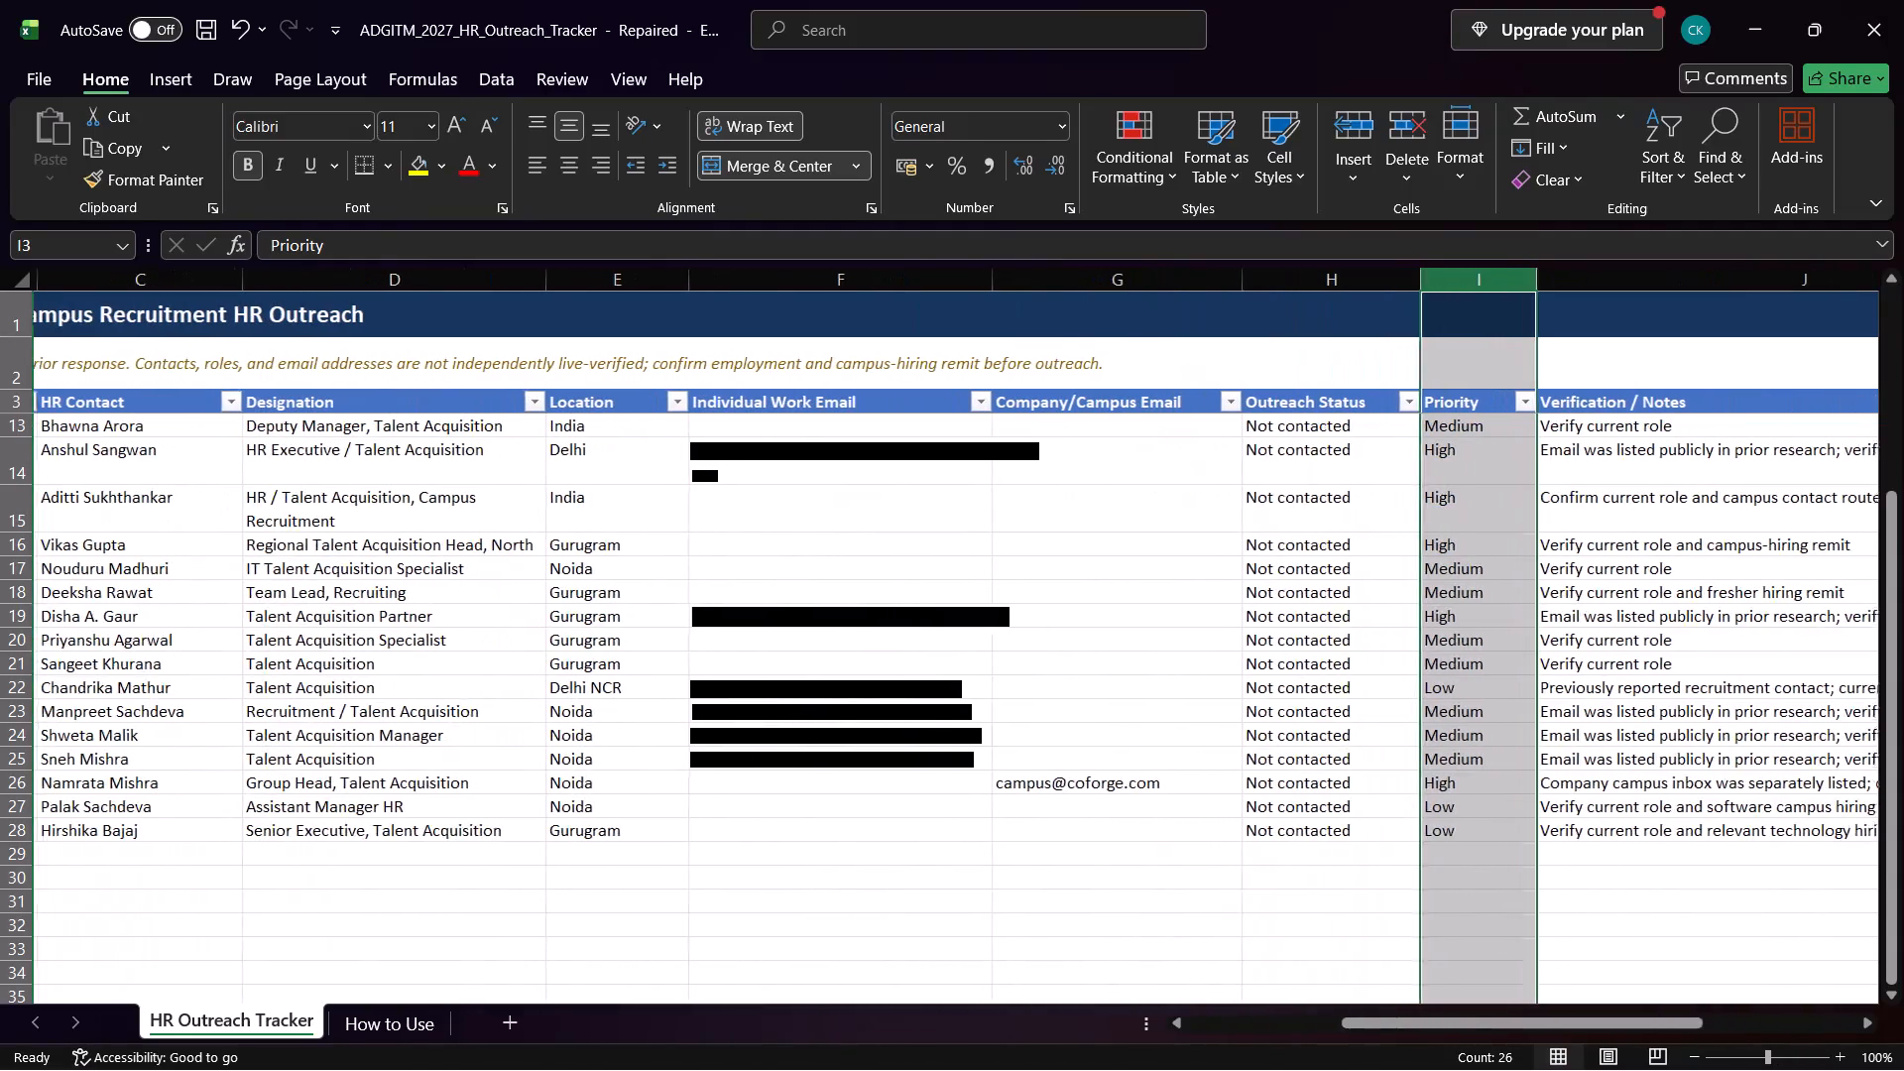
scroll(504, 764, right, 2)
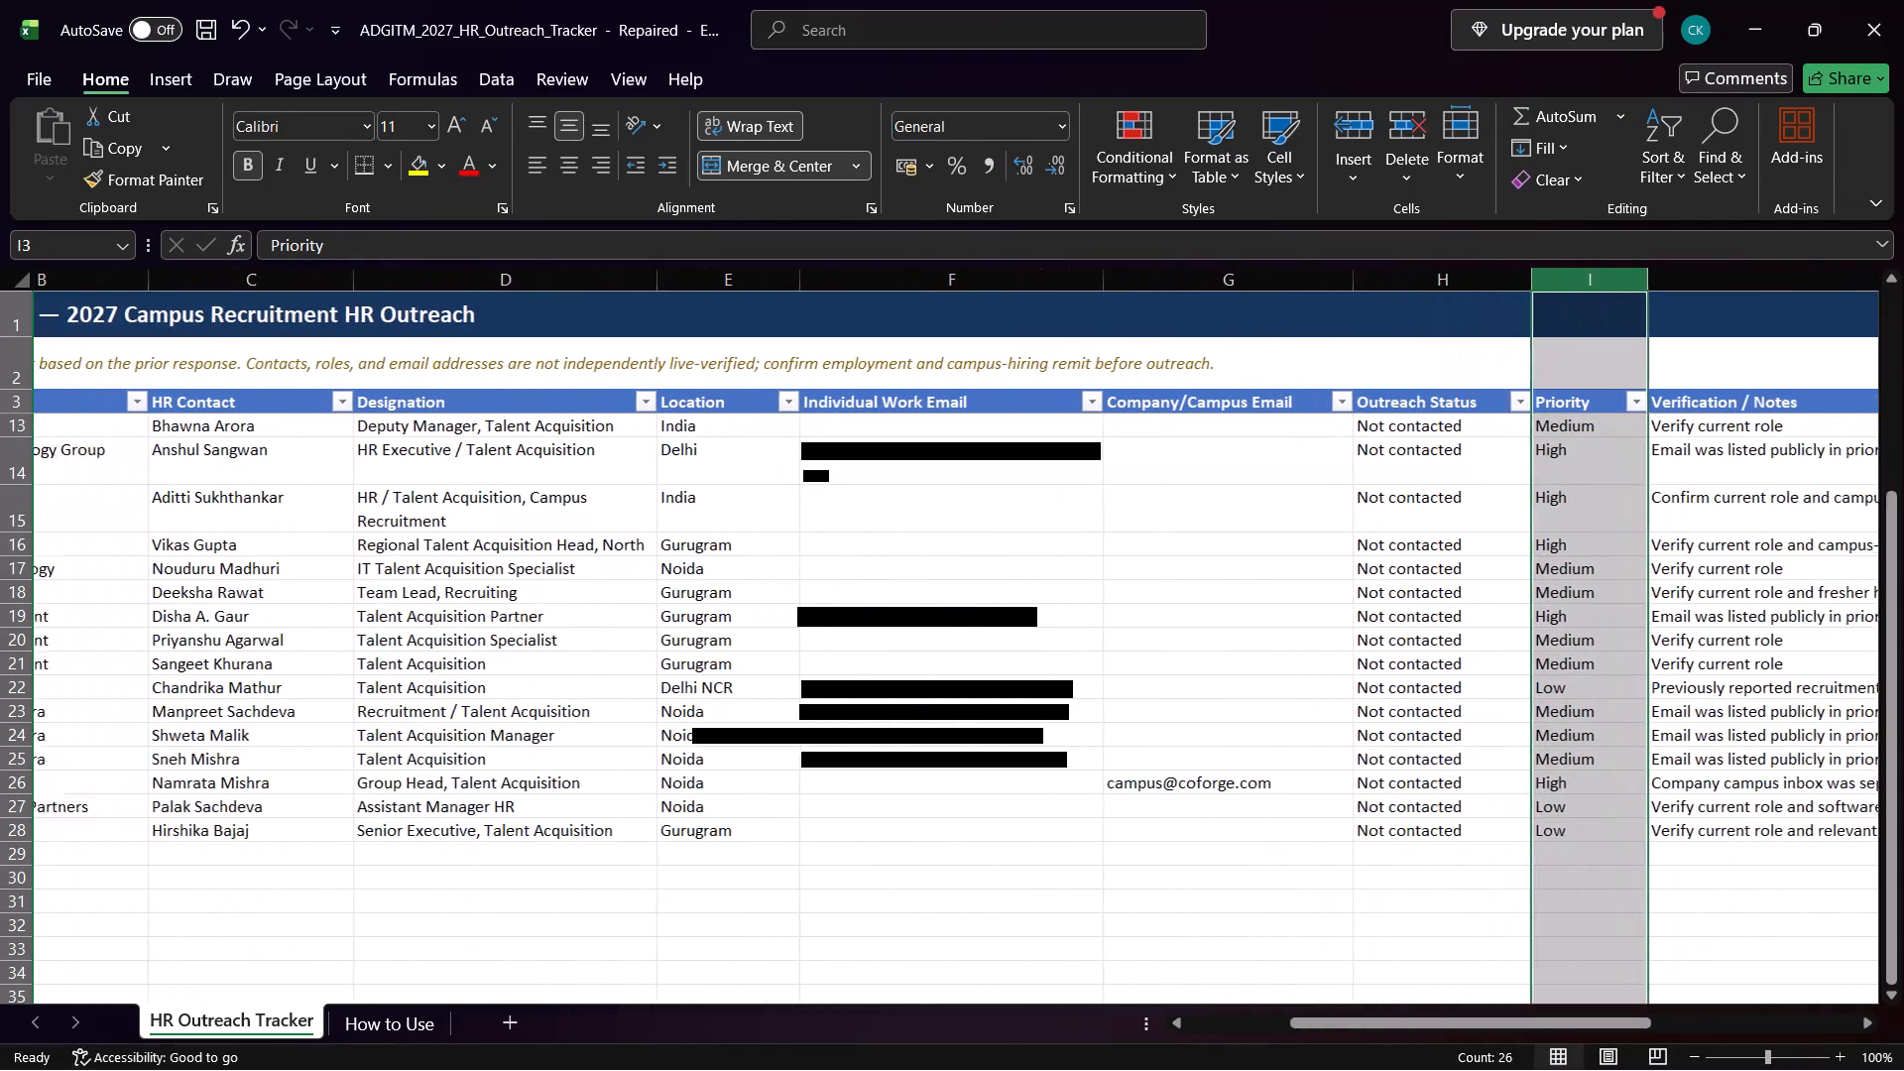
scroll(504, 764, right, 2)
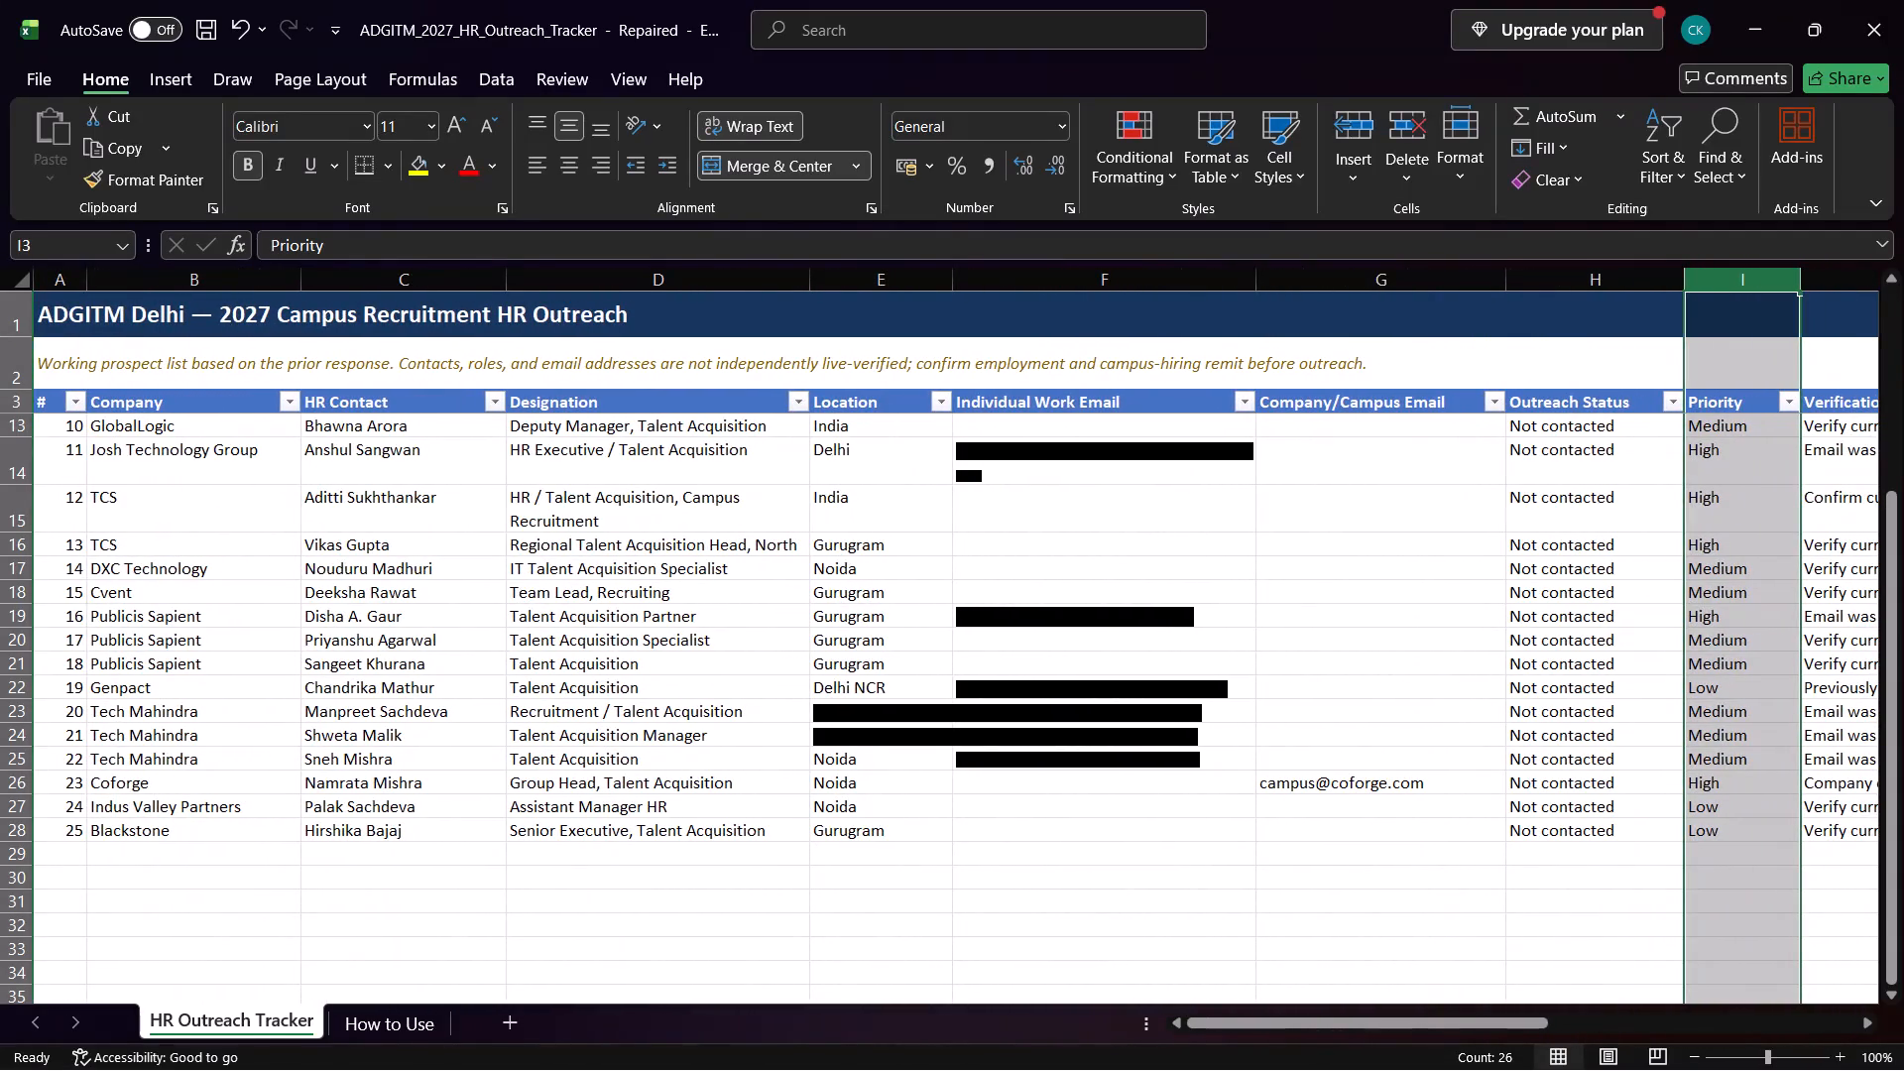
scroll(770, 682, down, 1)
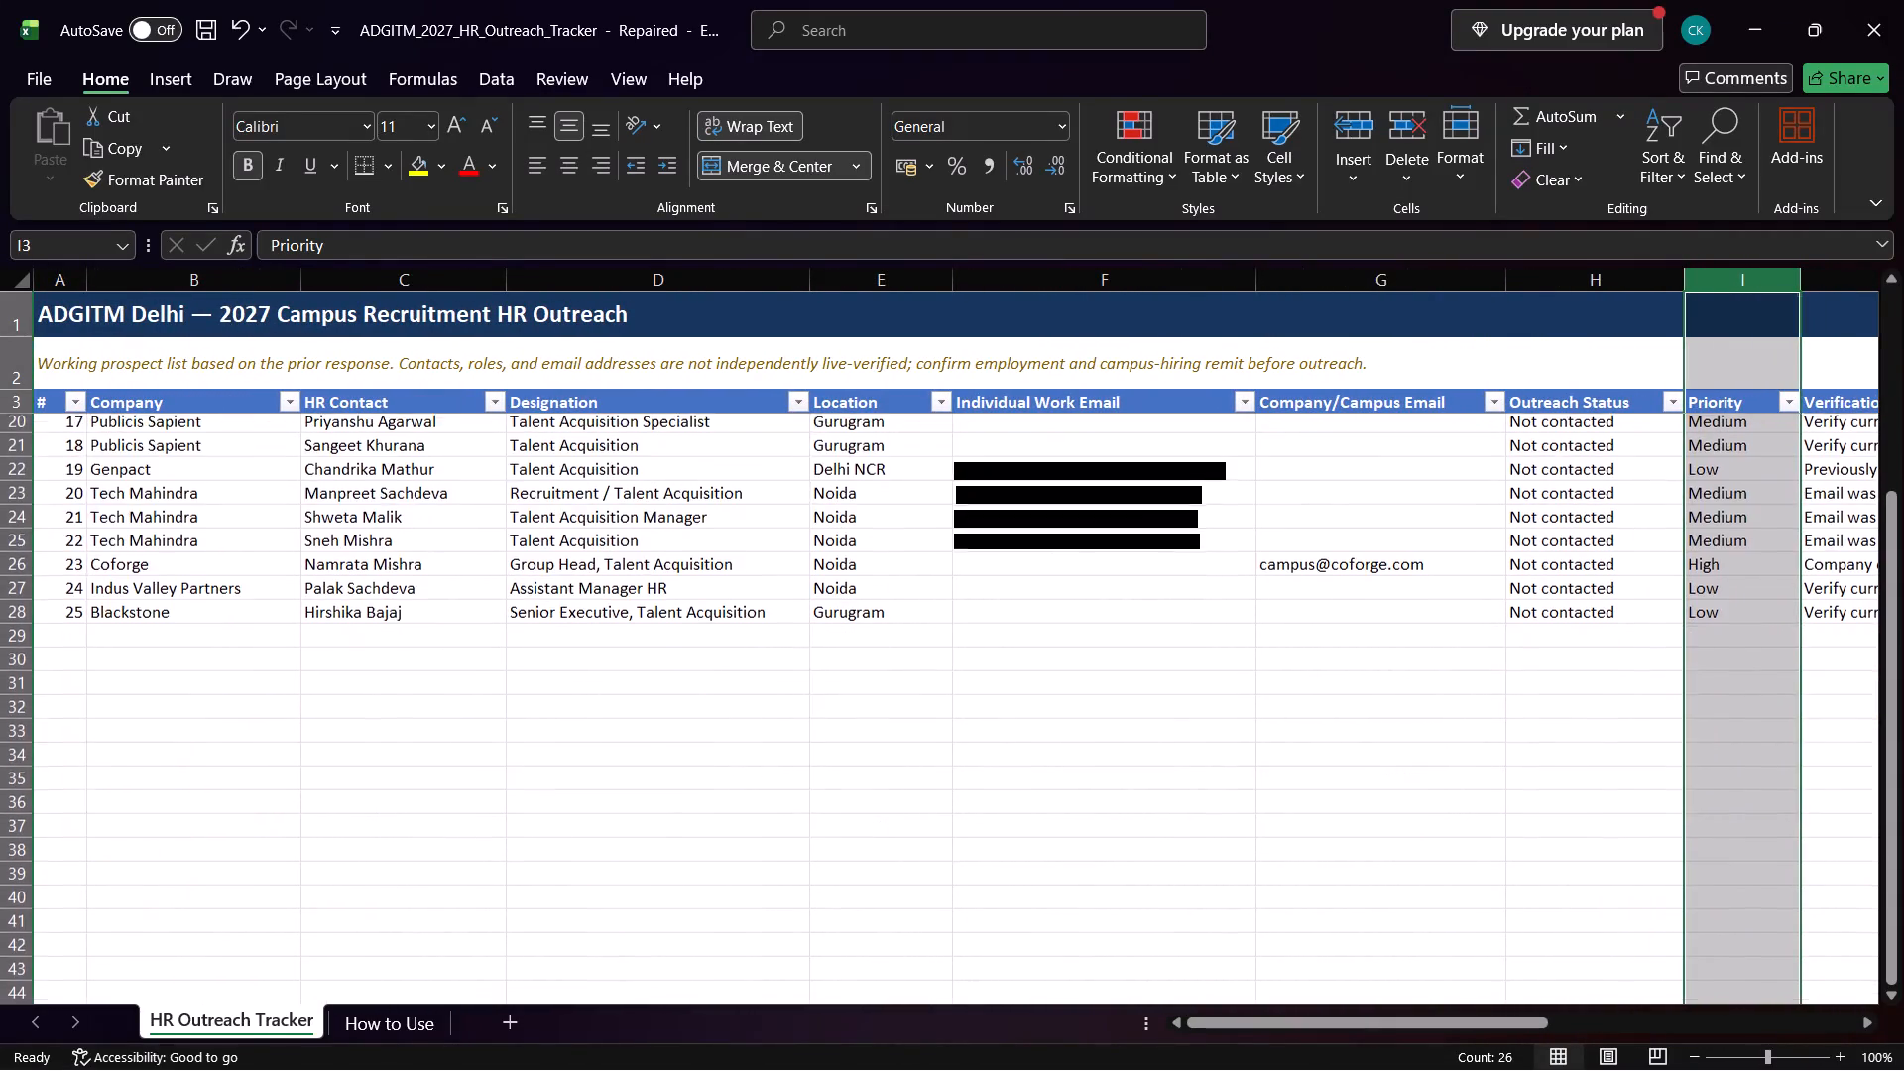
scroll(770, 682, down, 2)
scroll(770, 682, up, 7)
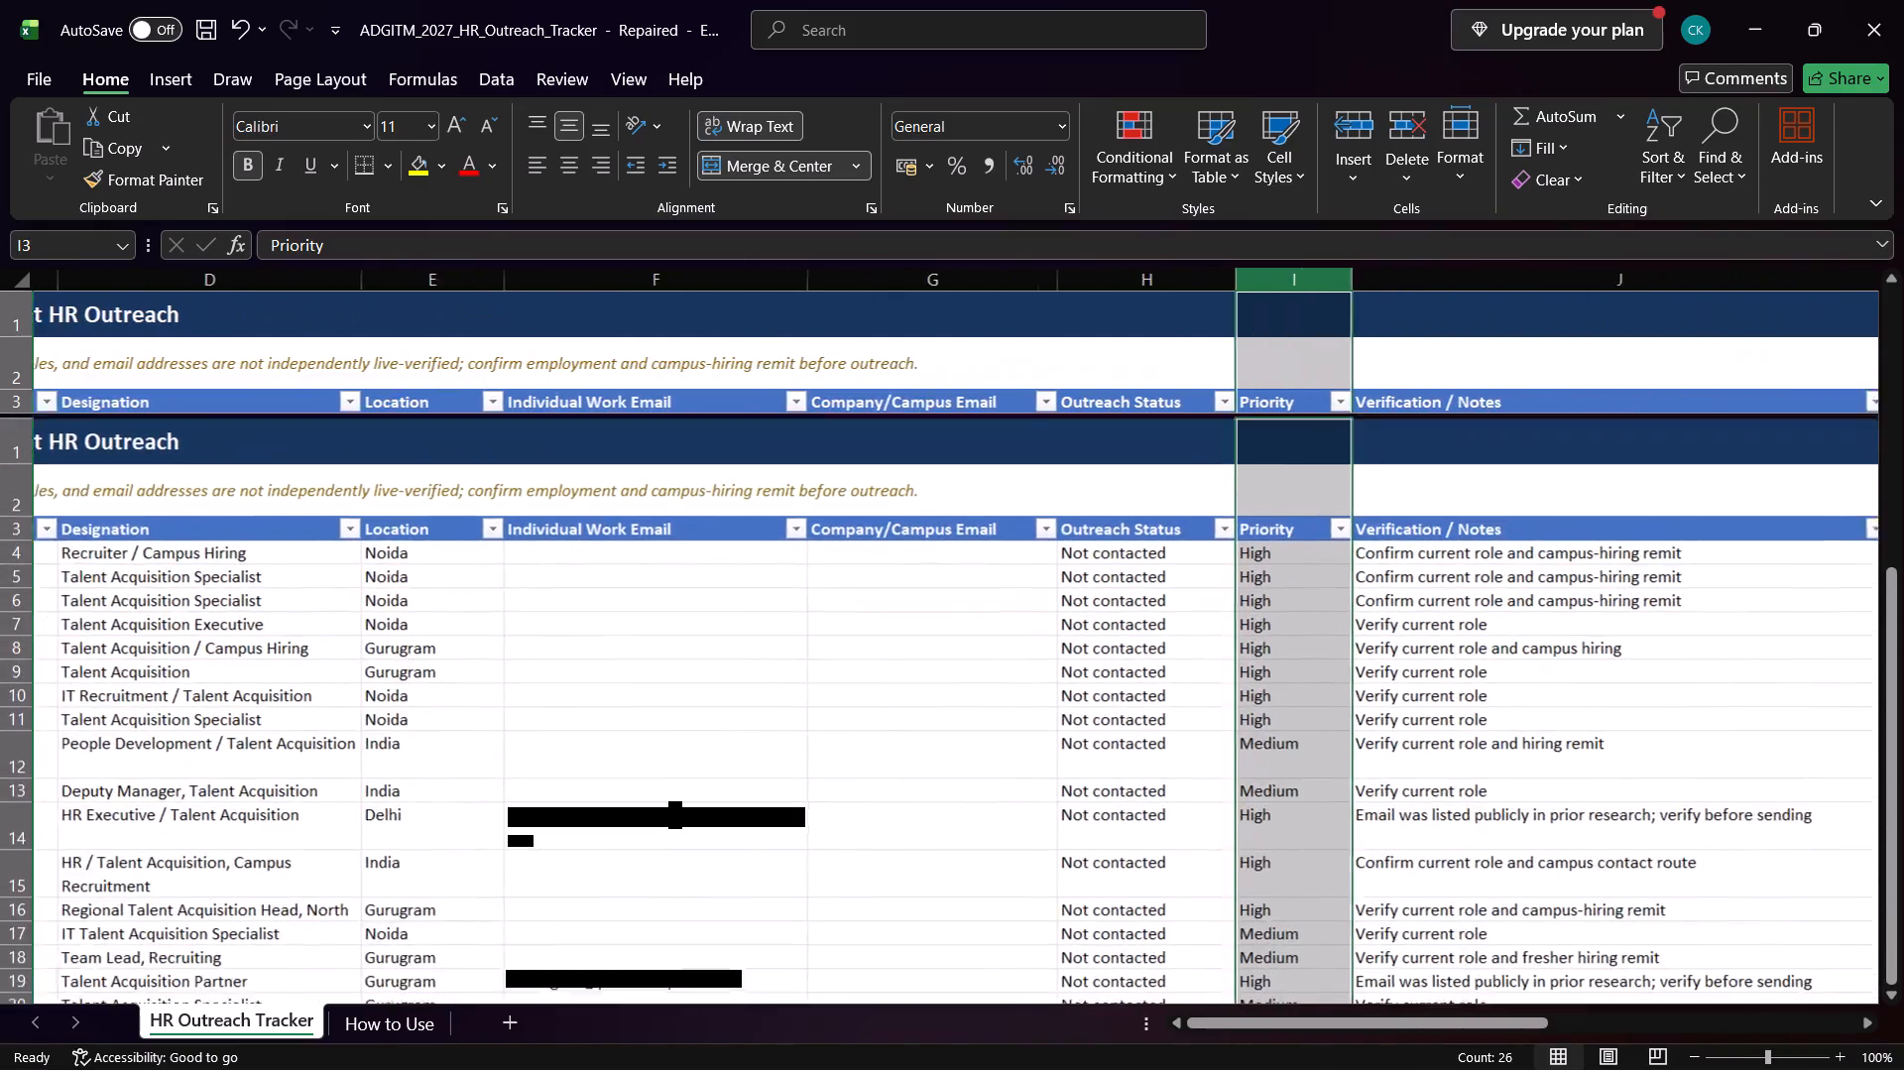
Review the HR Outreach Tracker's contact rows from the # column through Priority, down to the last contact.
scroll(770, 682, right, 5)
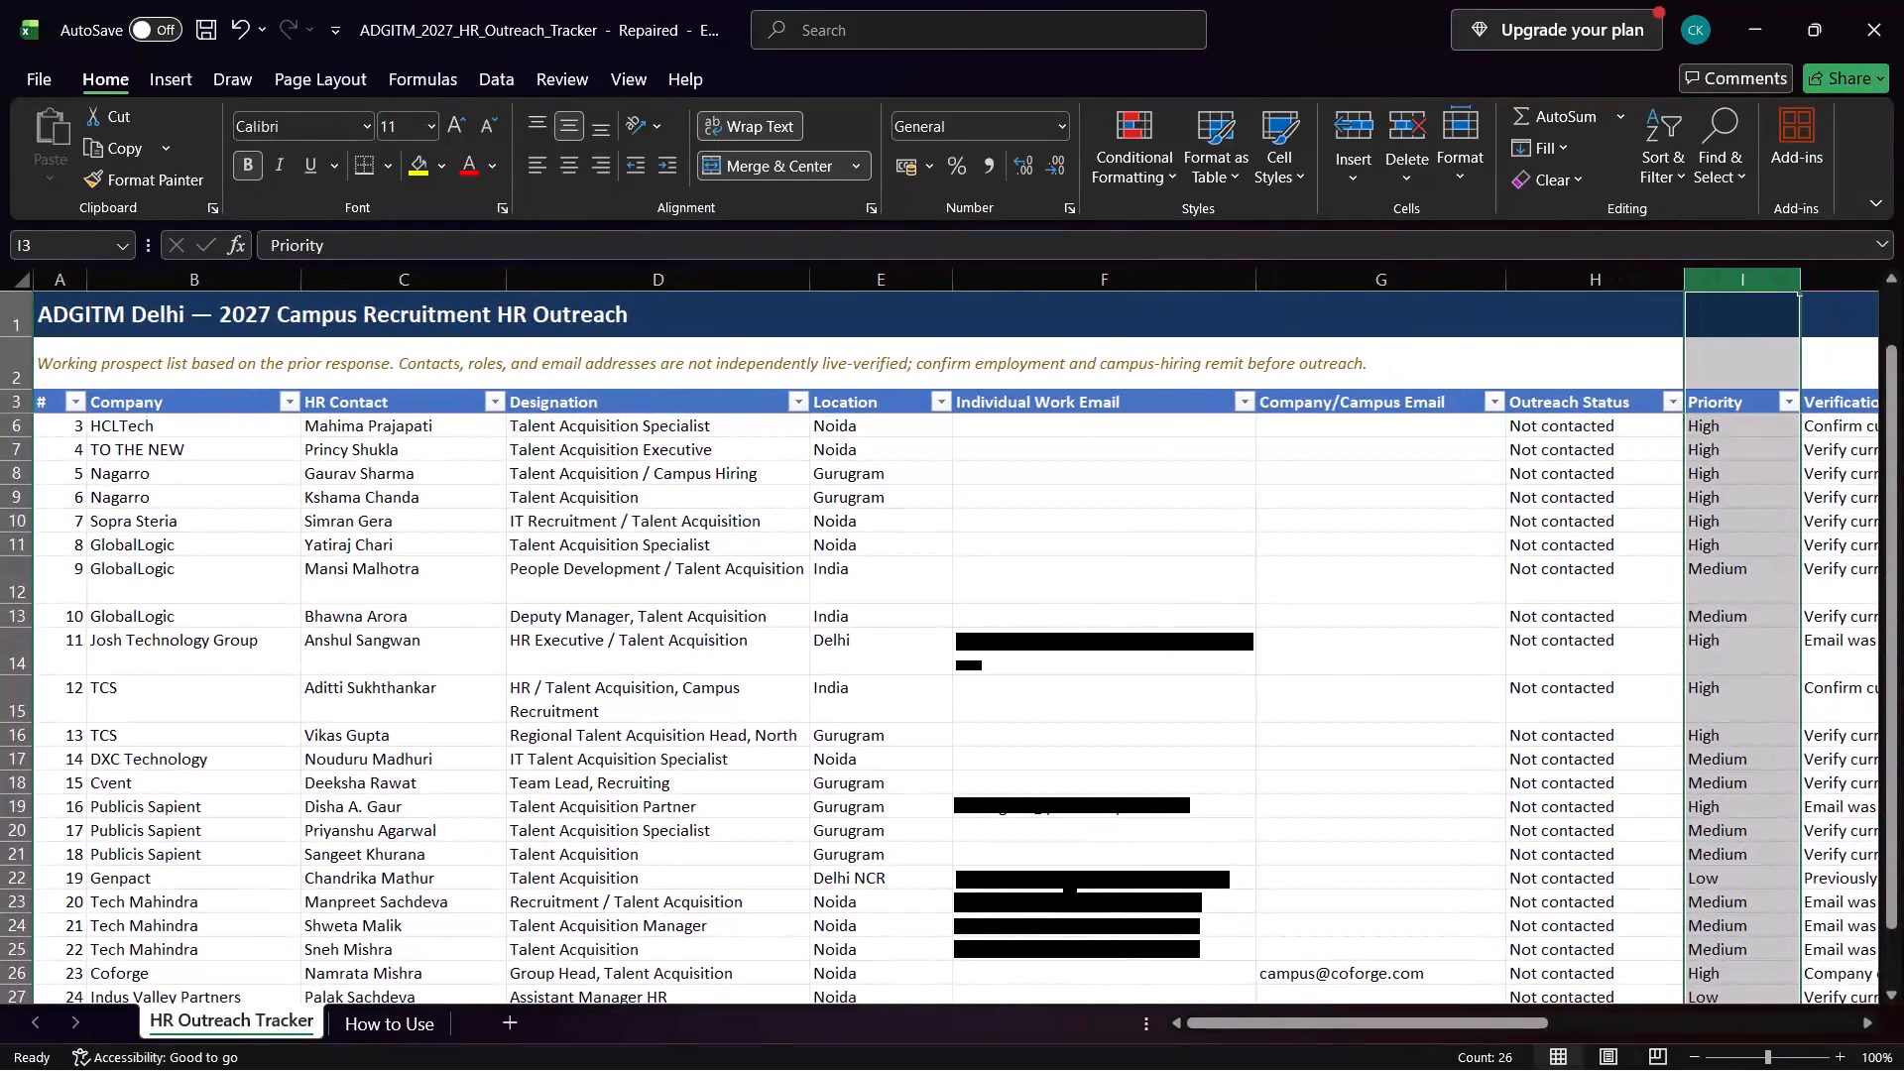
scroll(291, 541, down, 1)
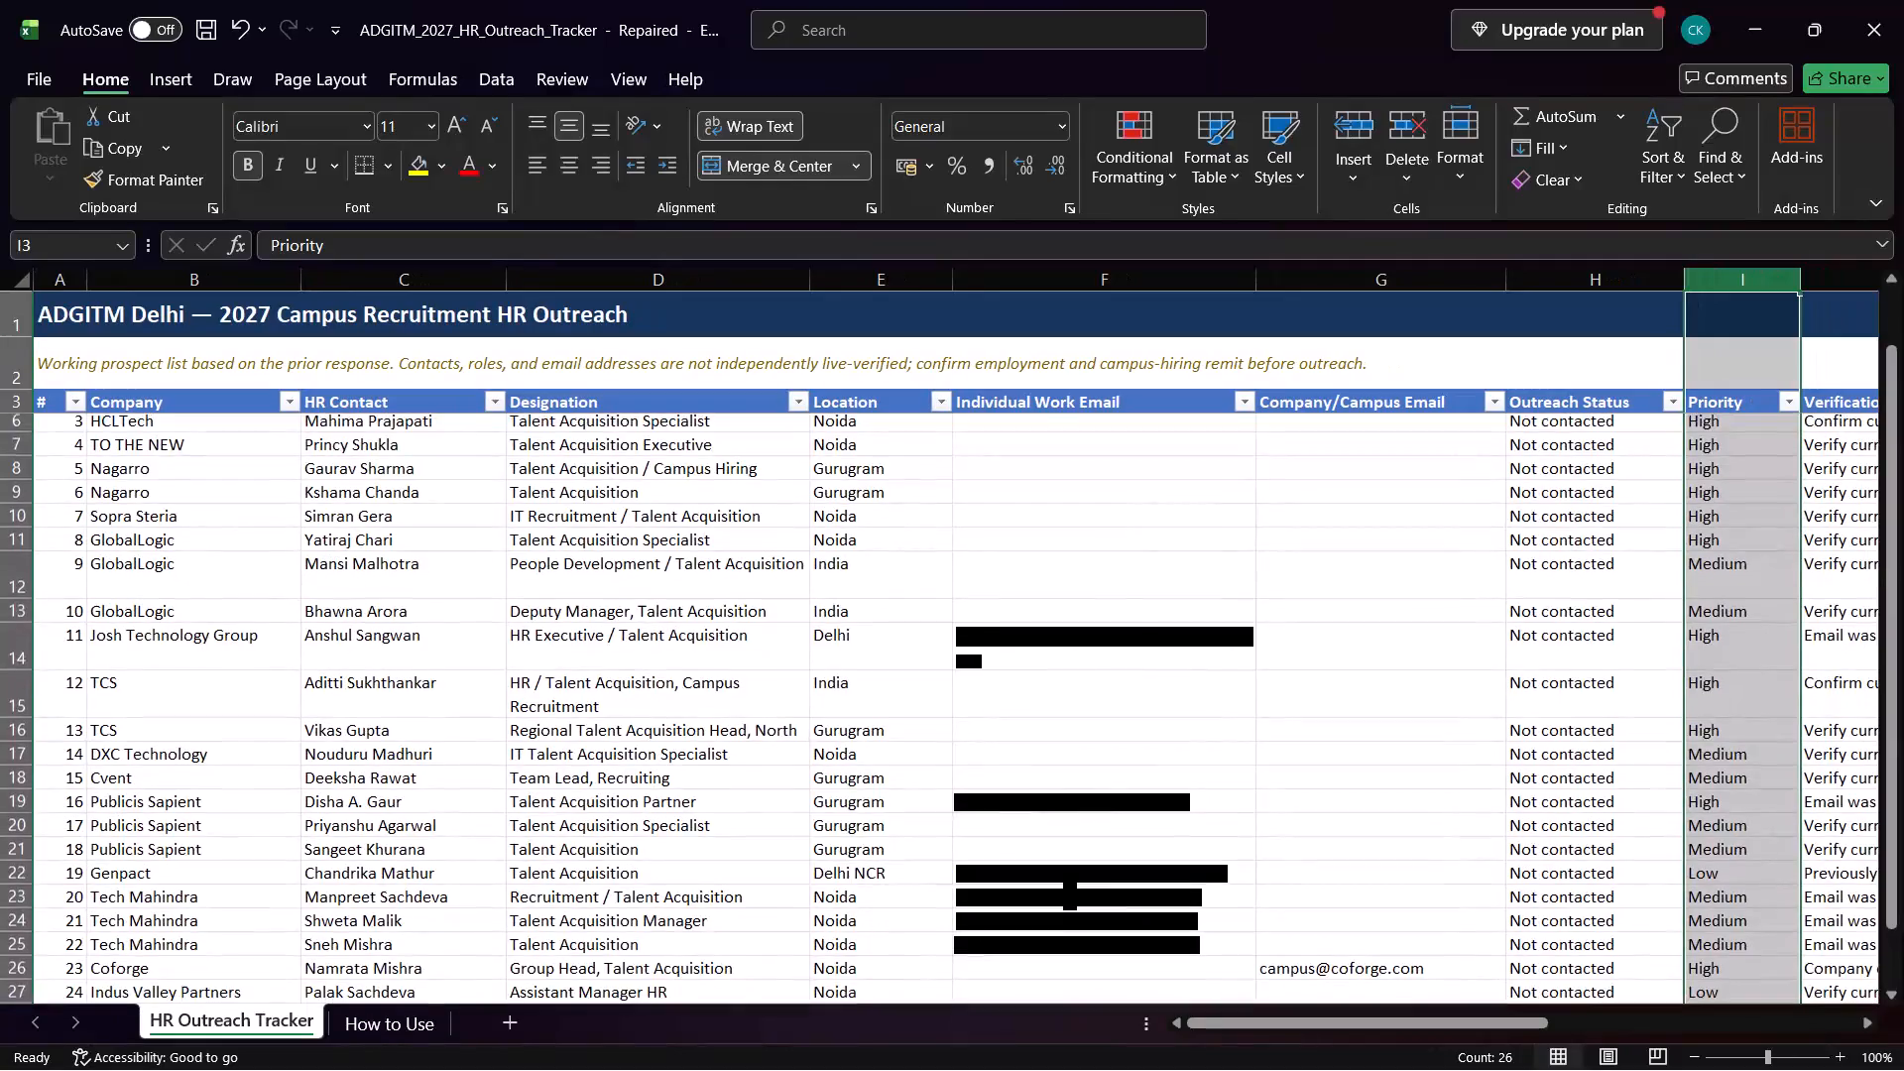
scroll(291, 541, down, 2)
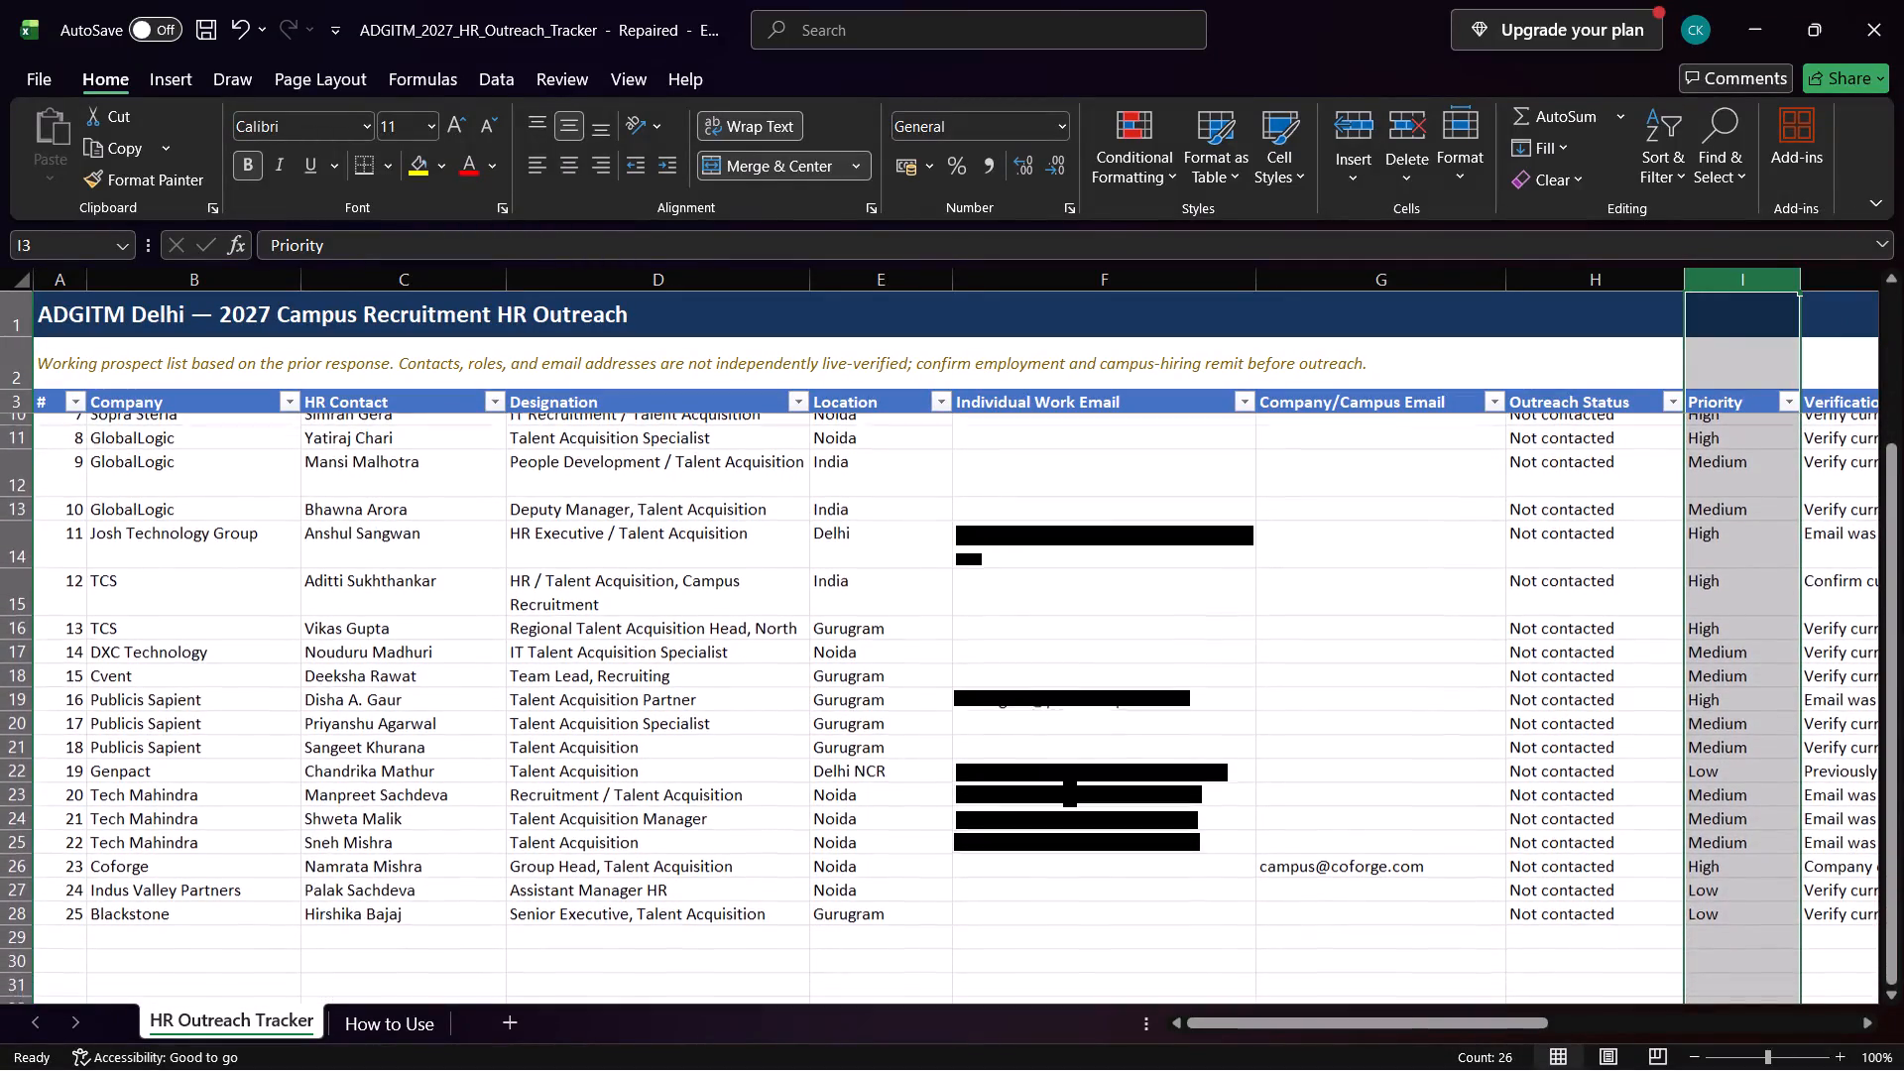
scroll(291, 541, down, 1)
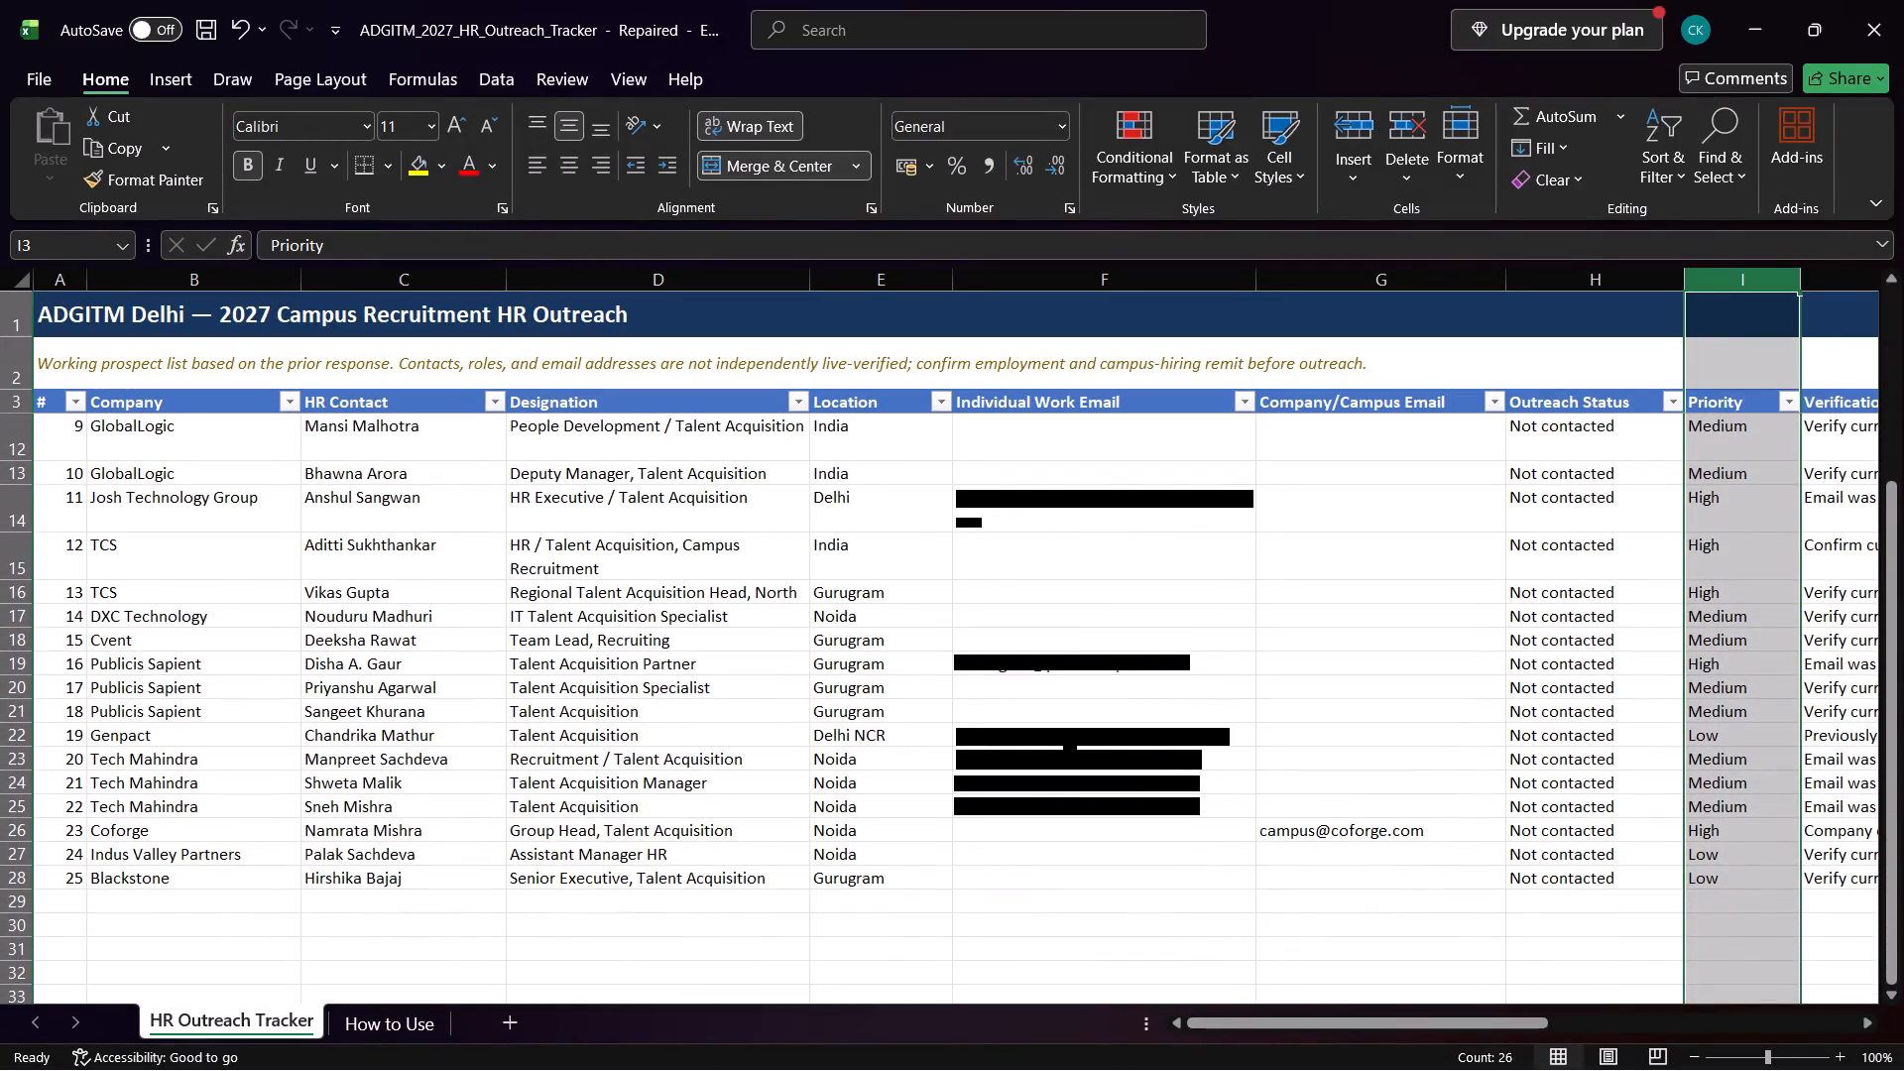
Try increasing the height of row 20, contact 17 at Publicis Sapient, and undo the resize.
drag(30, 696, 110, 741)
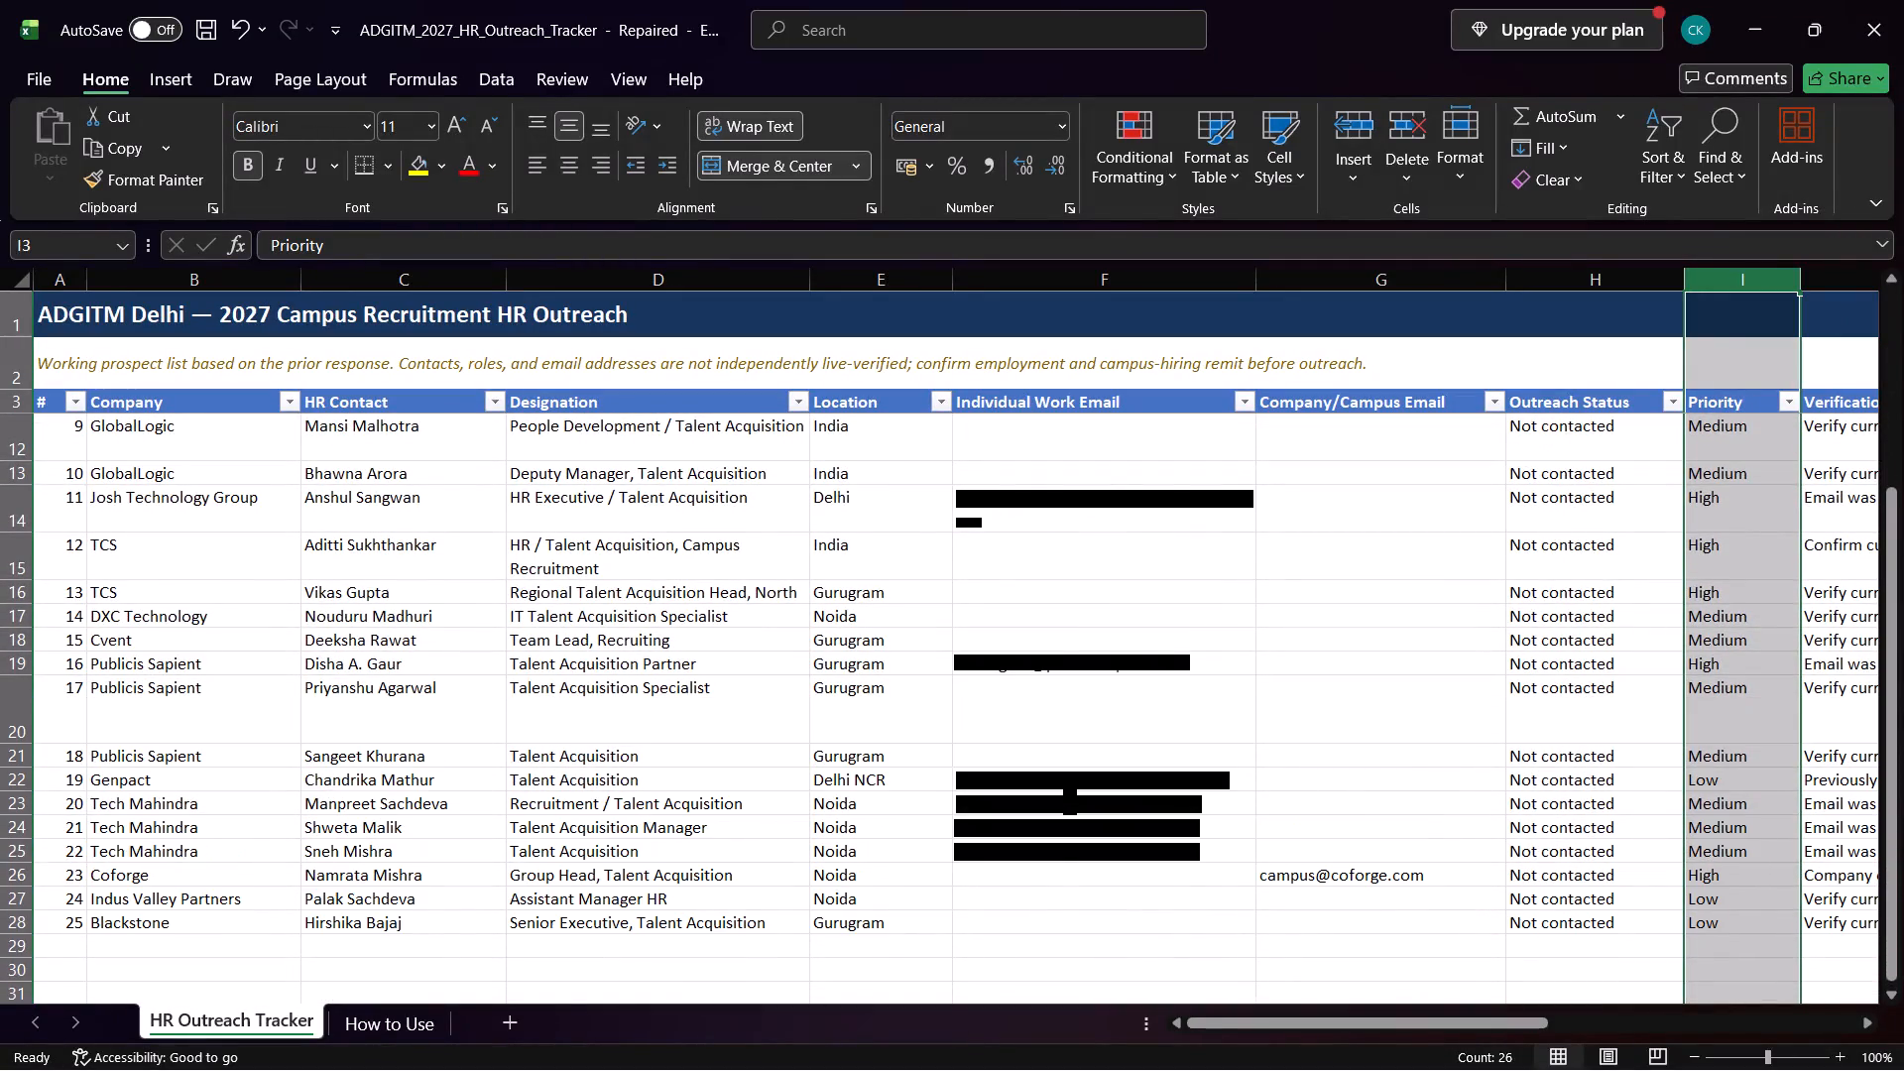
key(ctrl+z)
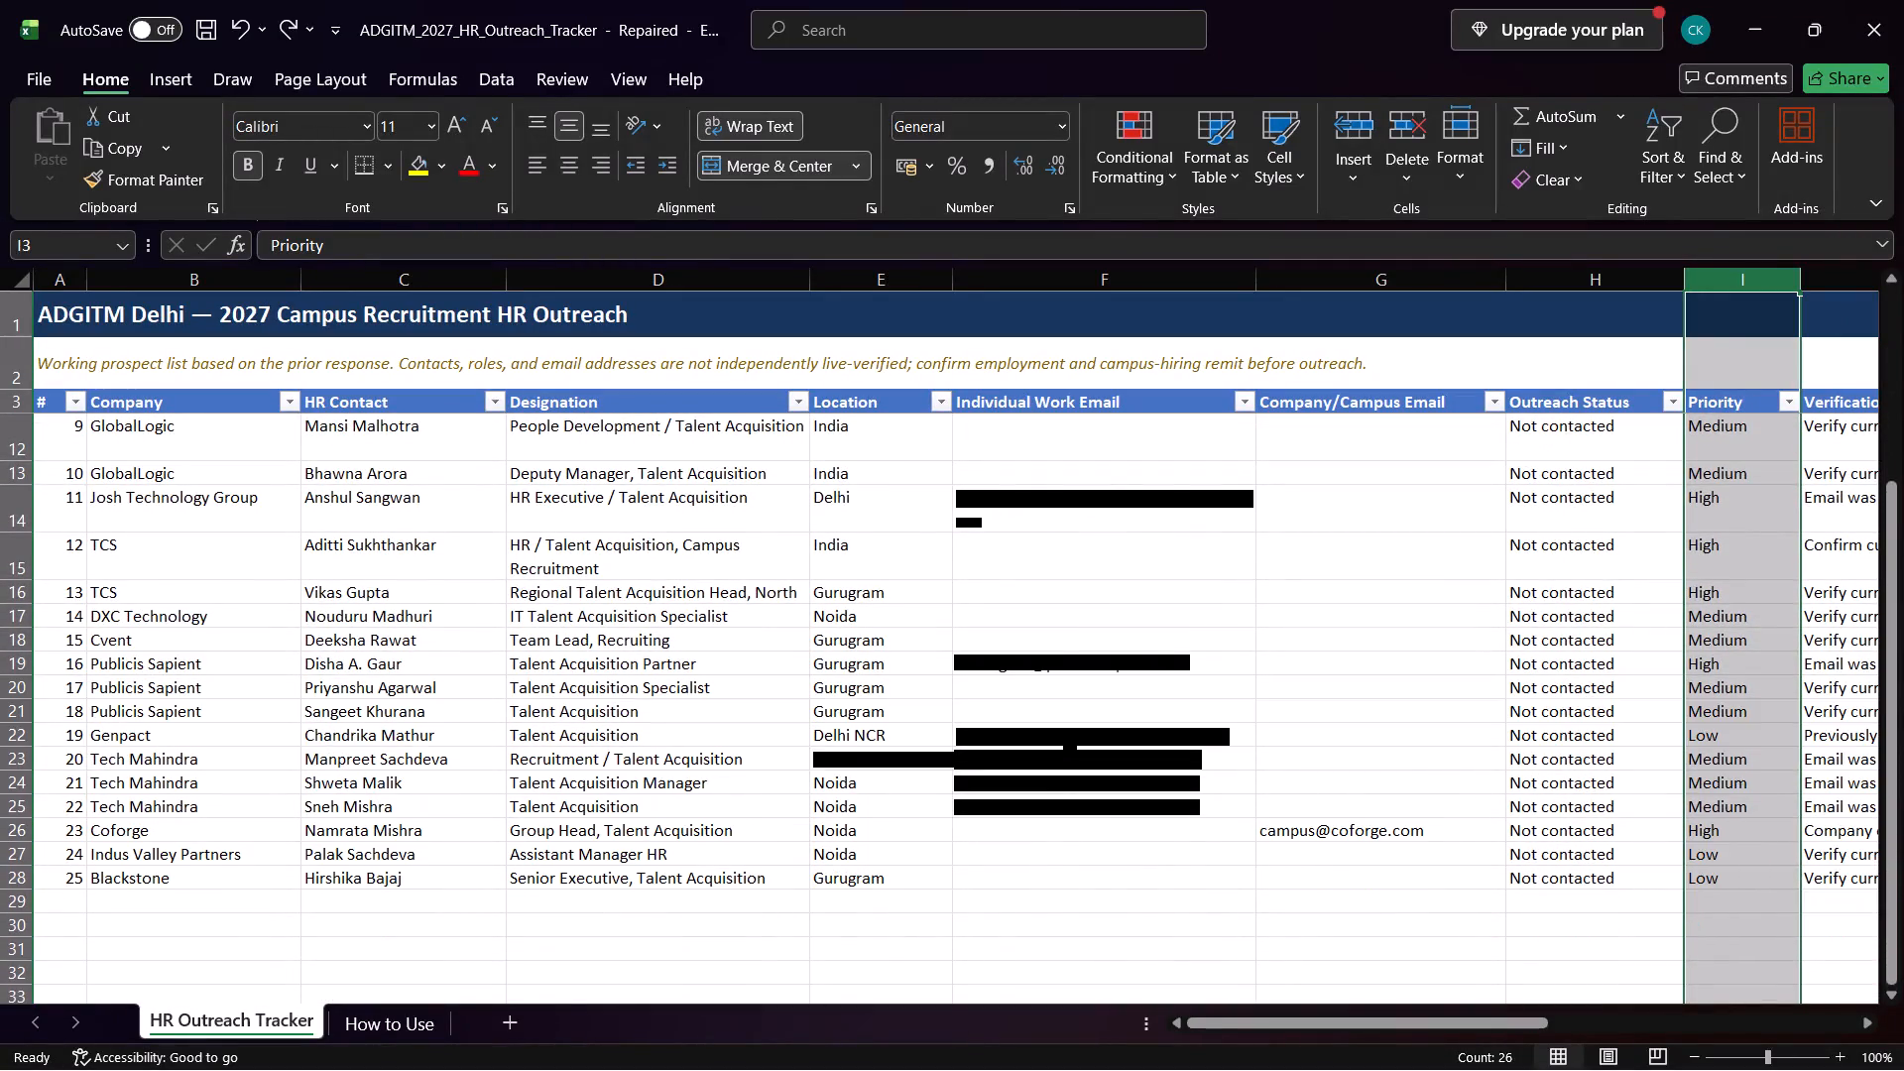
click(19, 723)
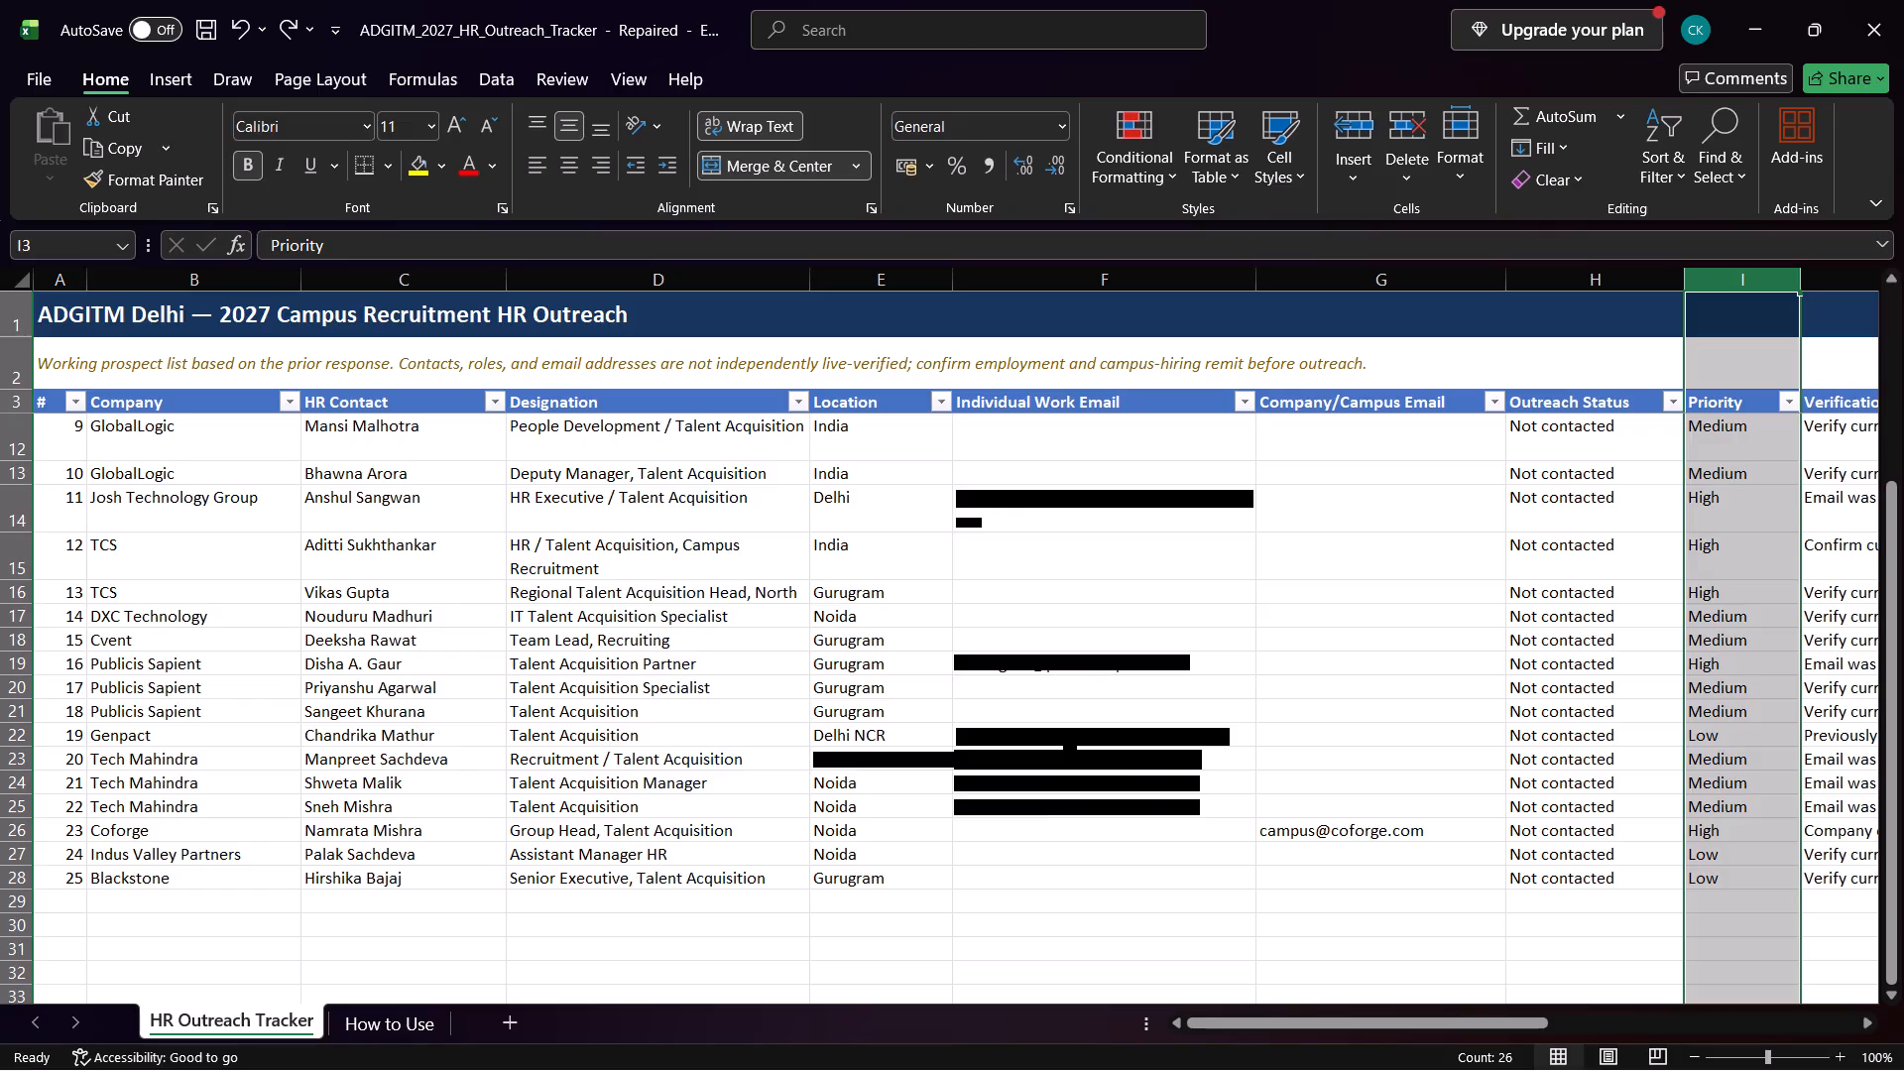
Examine the email, Outreach Status, Priority and Verification / Notes columns for contacts 9 to 25.
scroll(694, 766, left, 1)
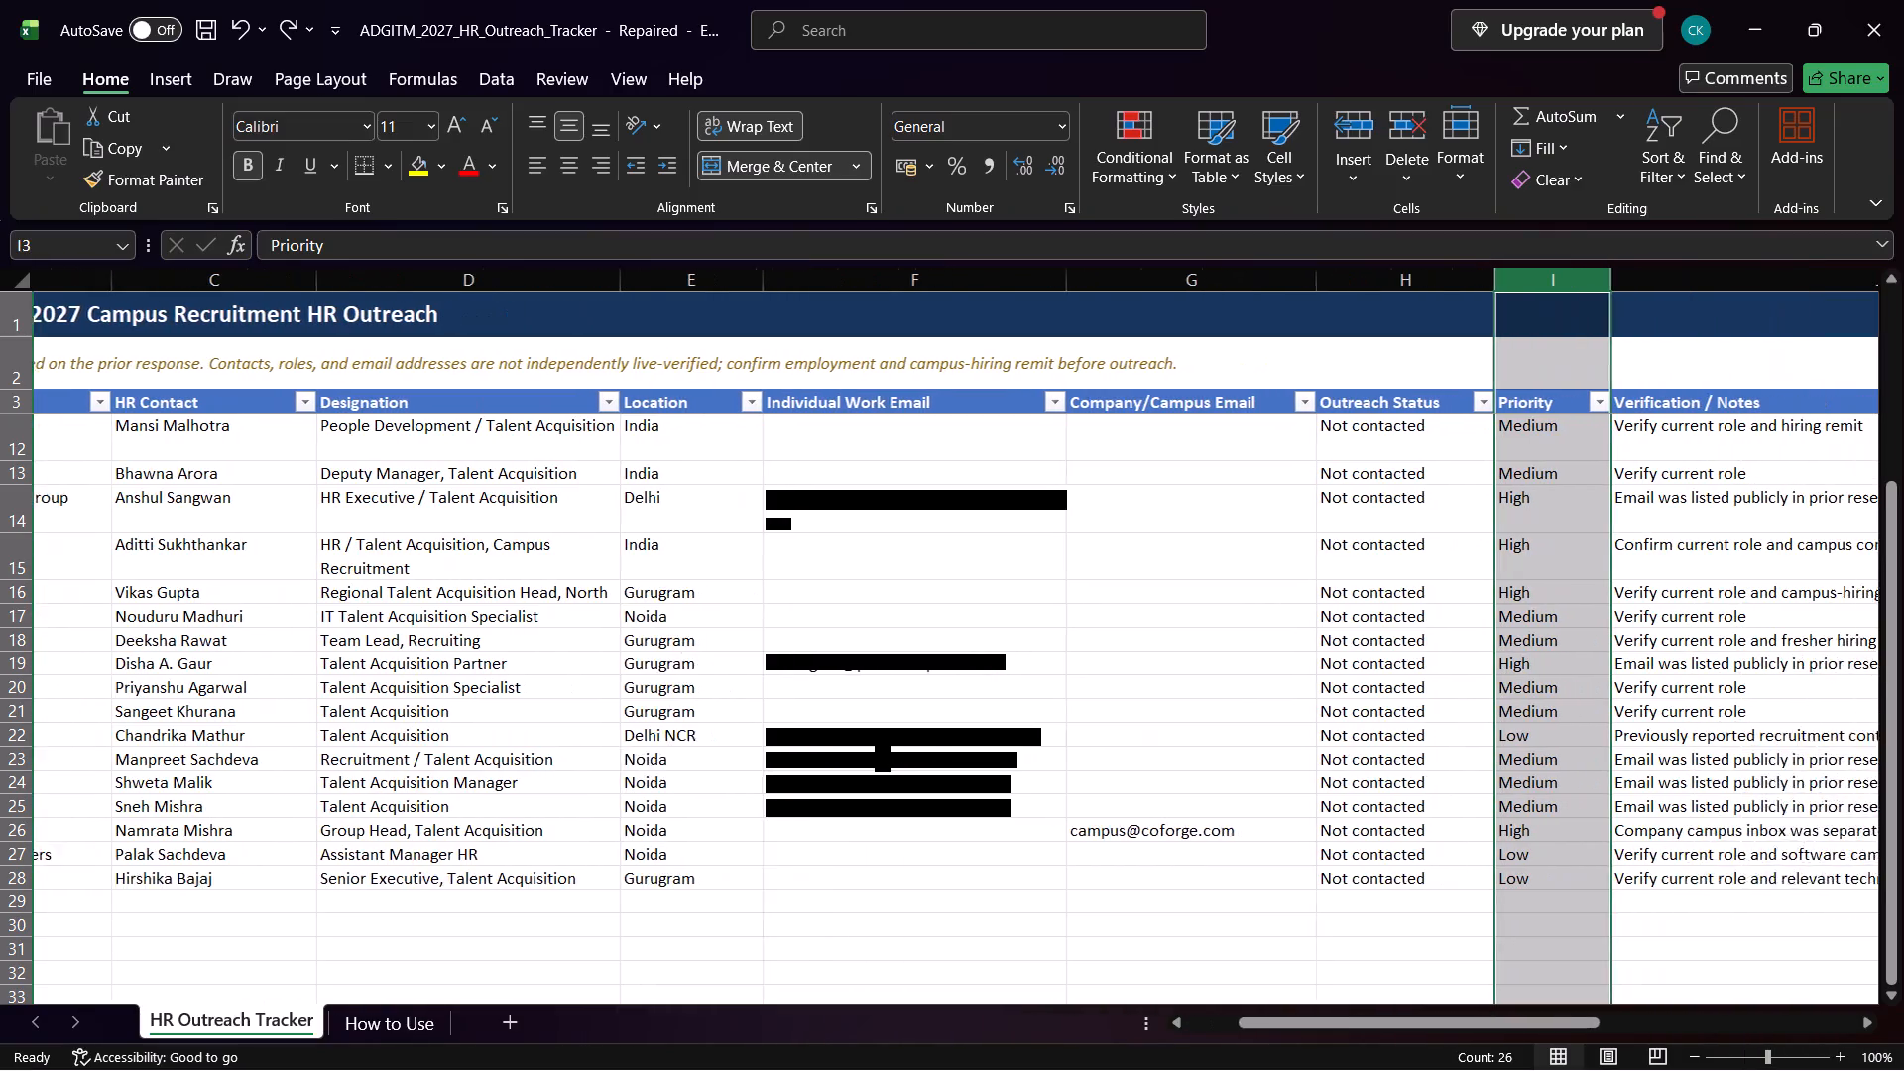
scroll(694, 766, left, 3)
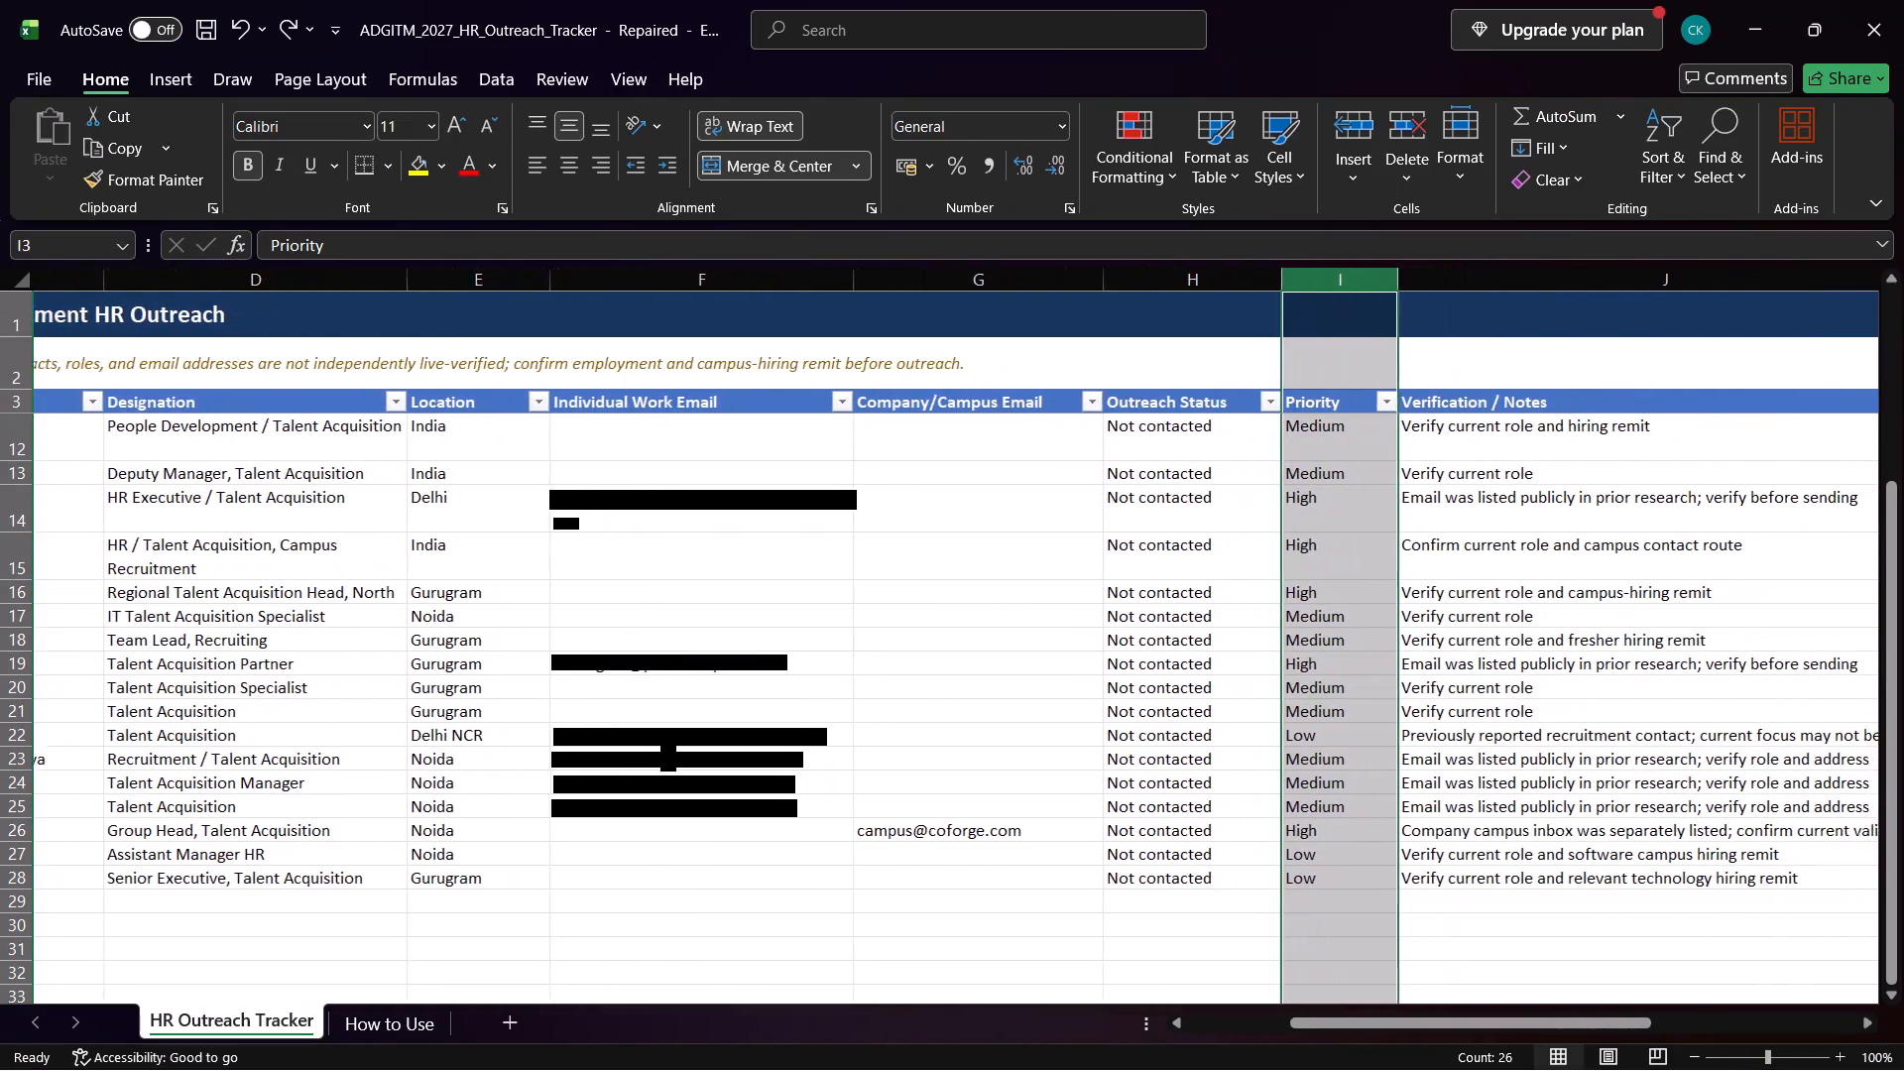
scroll(694, 766, left, 1)
scroll(694, 766, right, 1)
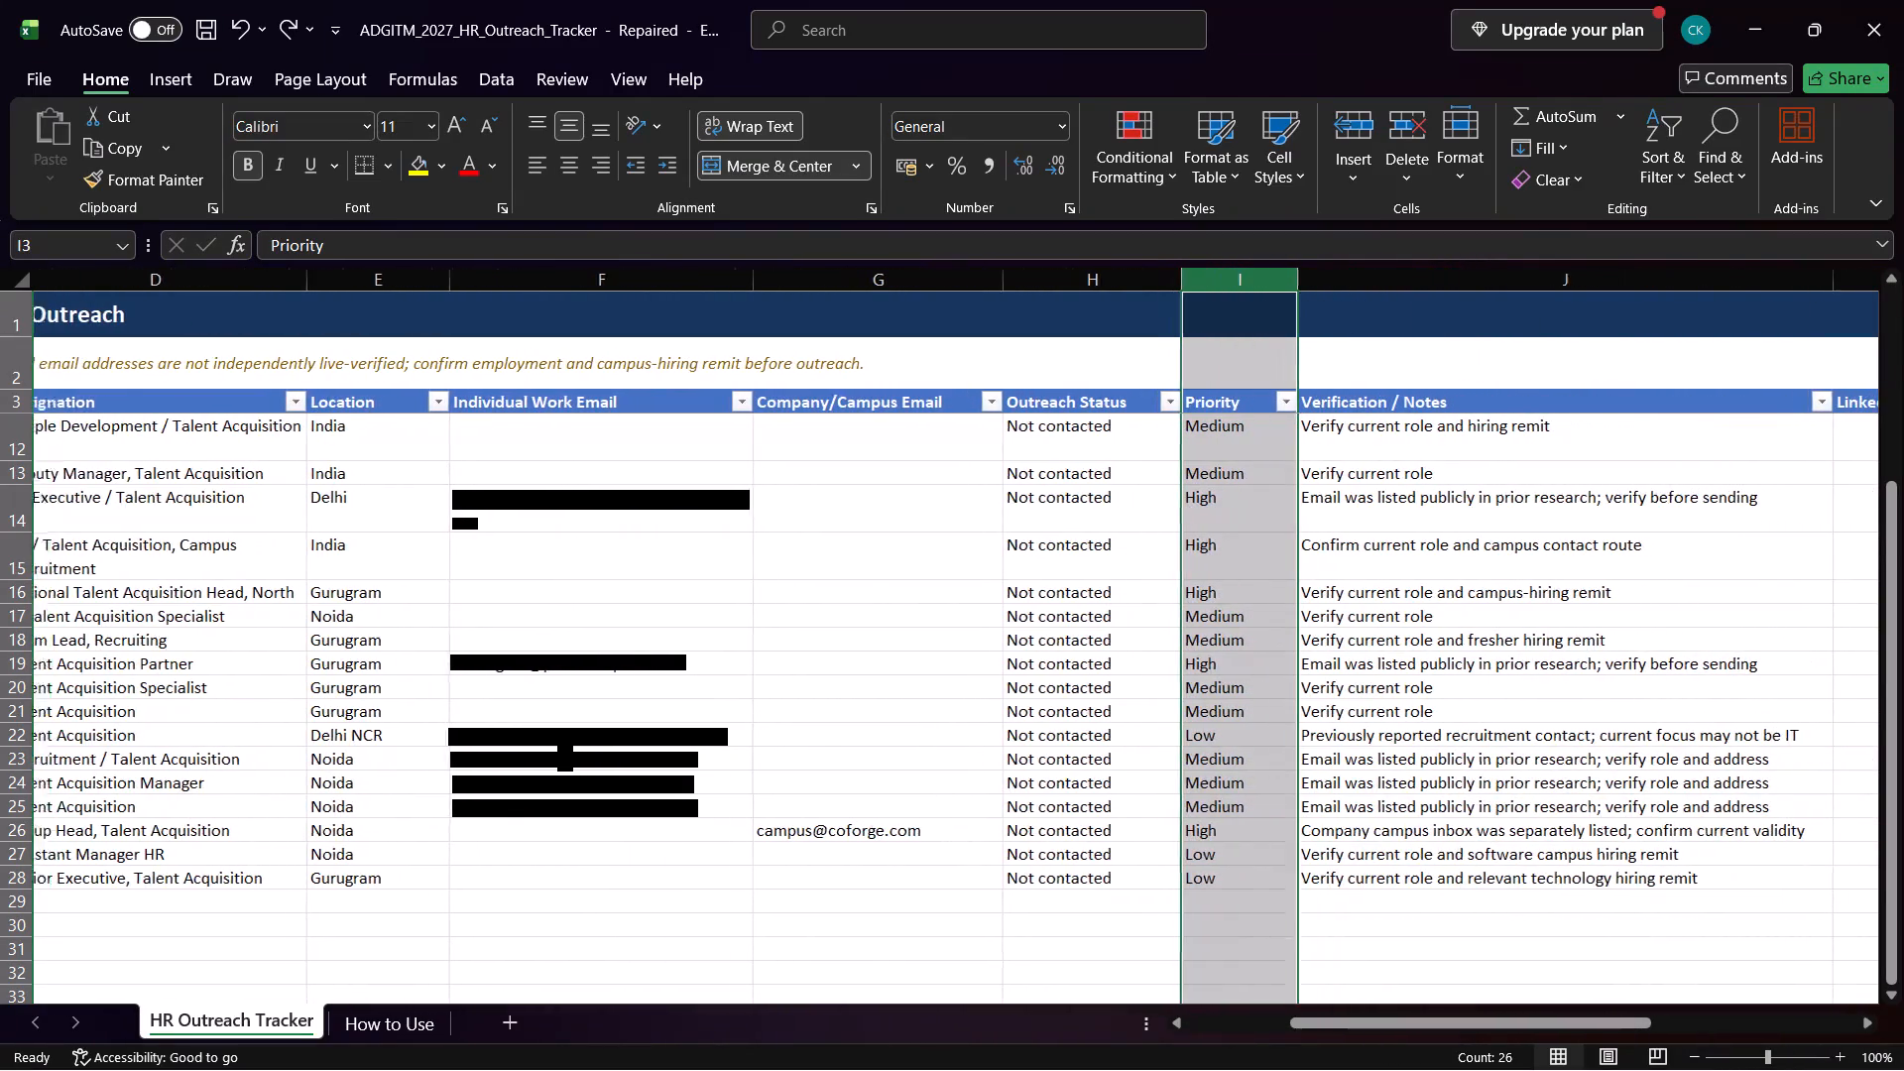
scroll(694, 766, right, 3)
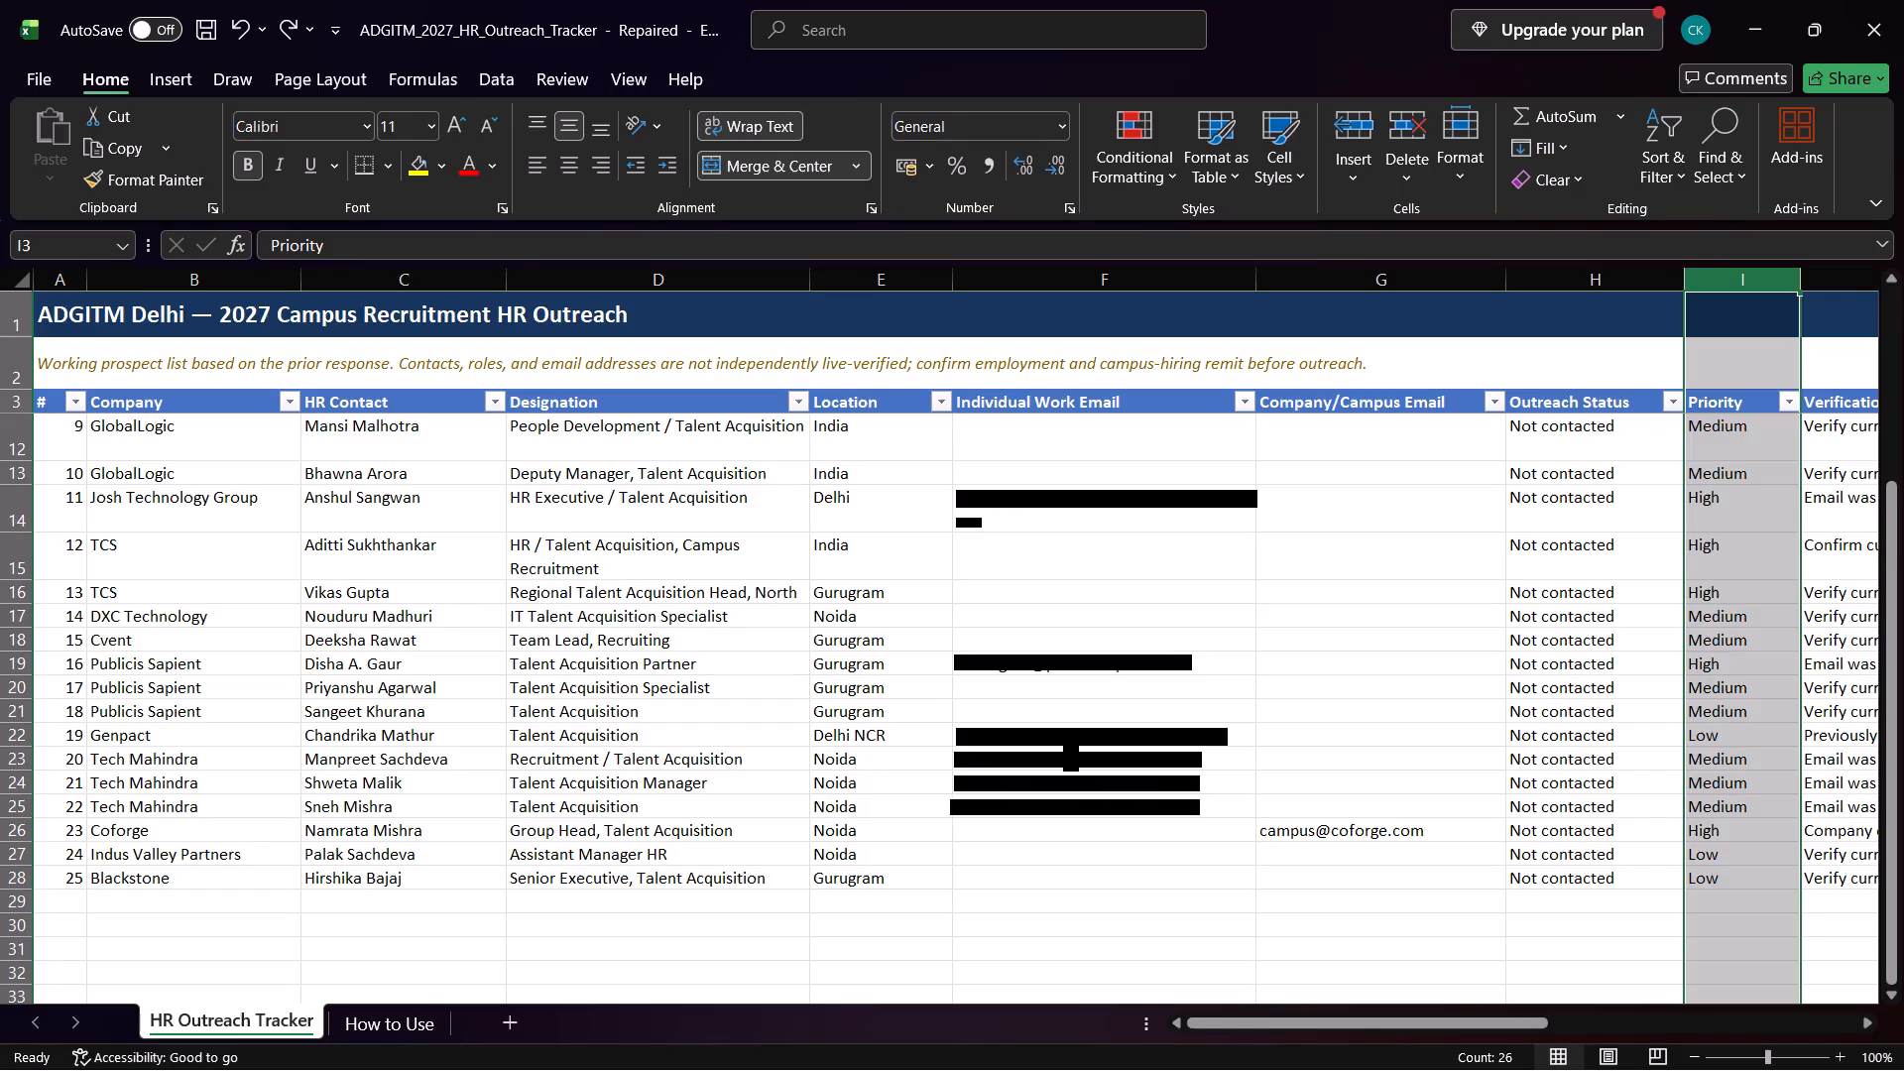
Select the entire row 19, contact 16, the Talent Acquisition Partner at Publicis Sapient.
click(13, 667)
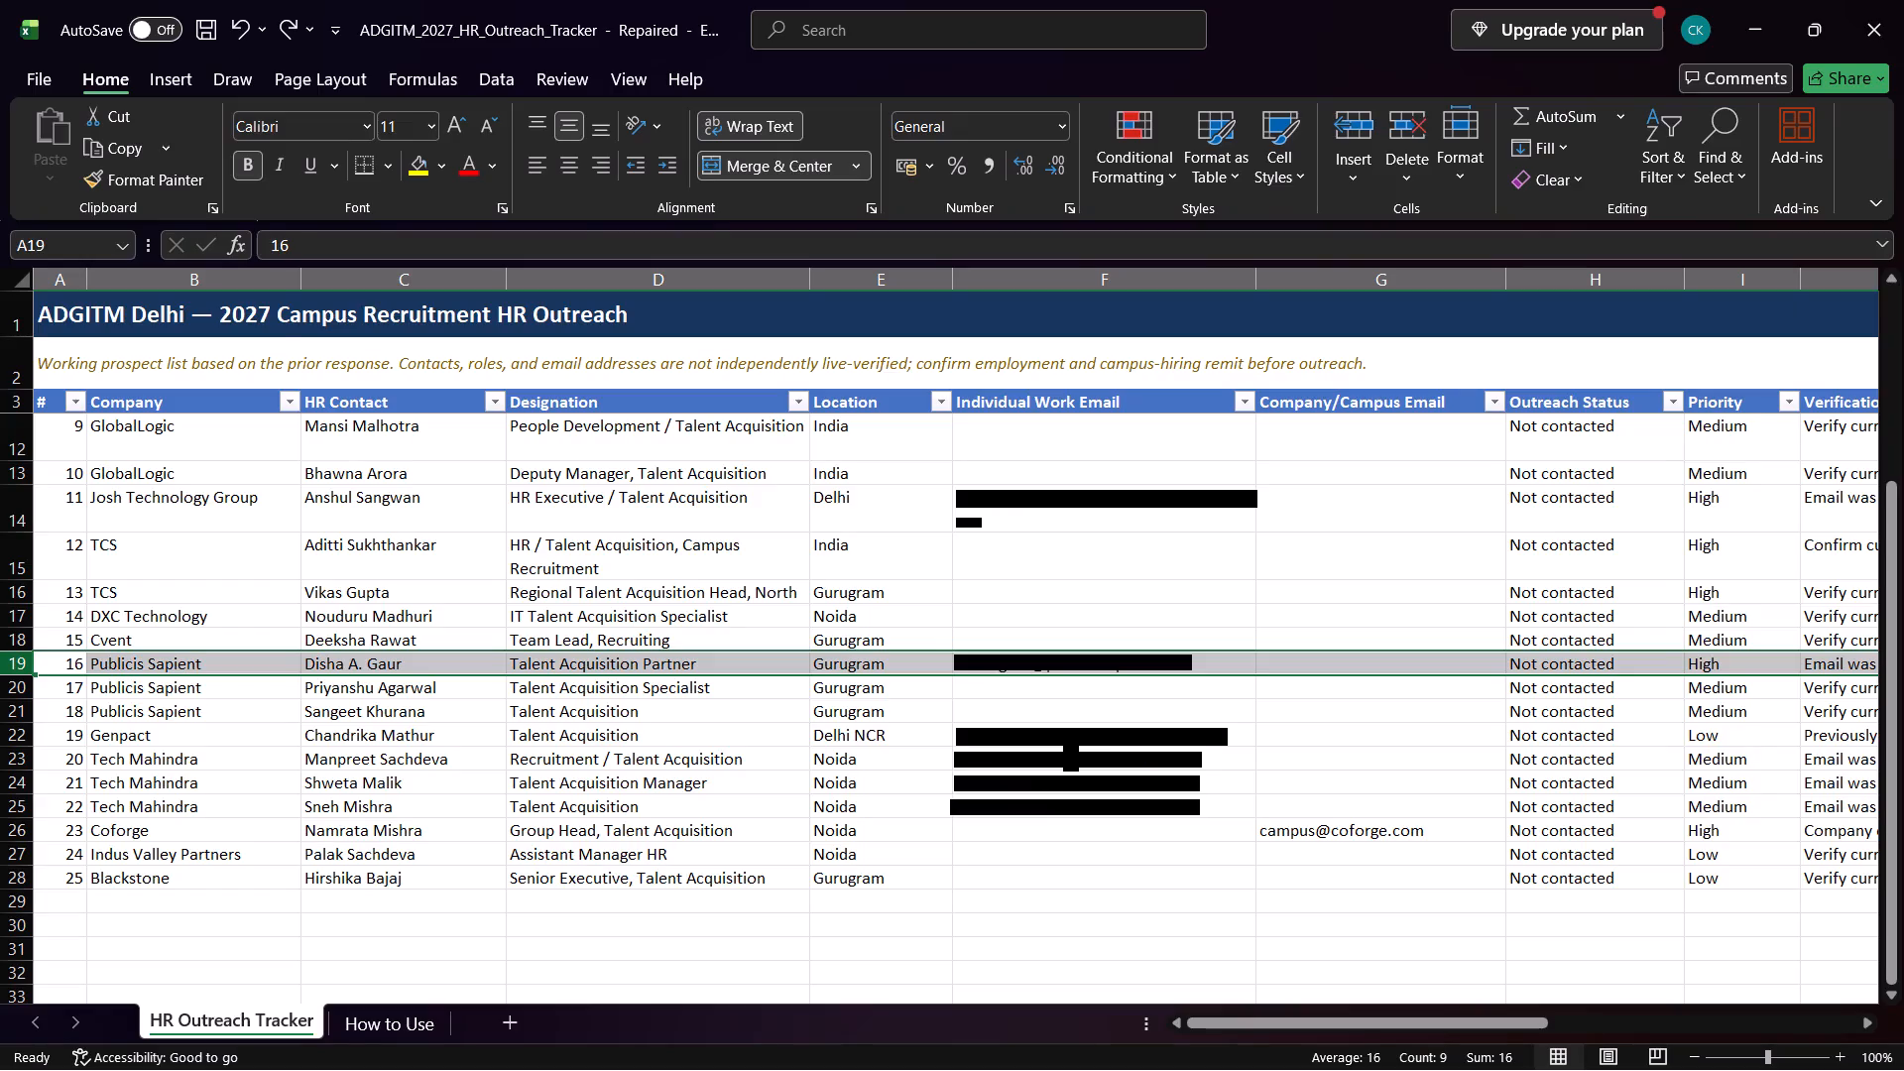
Copy the entire row 19, contact 16, the Talent Acquisition Partner at Publicis Sapient.
right_click(13, 667)
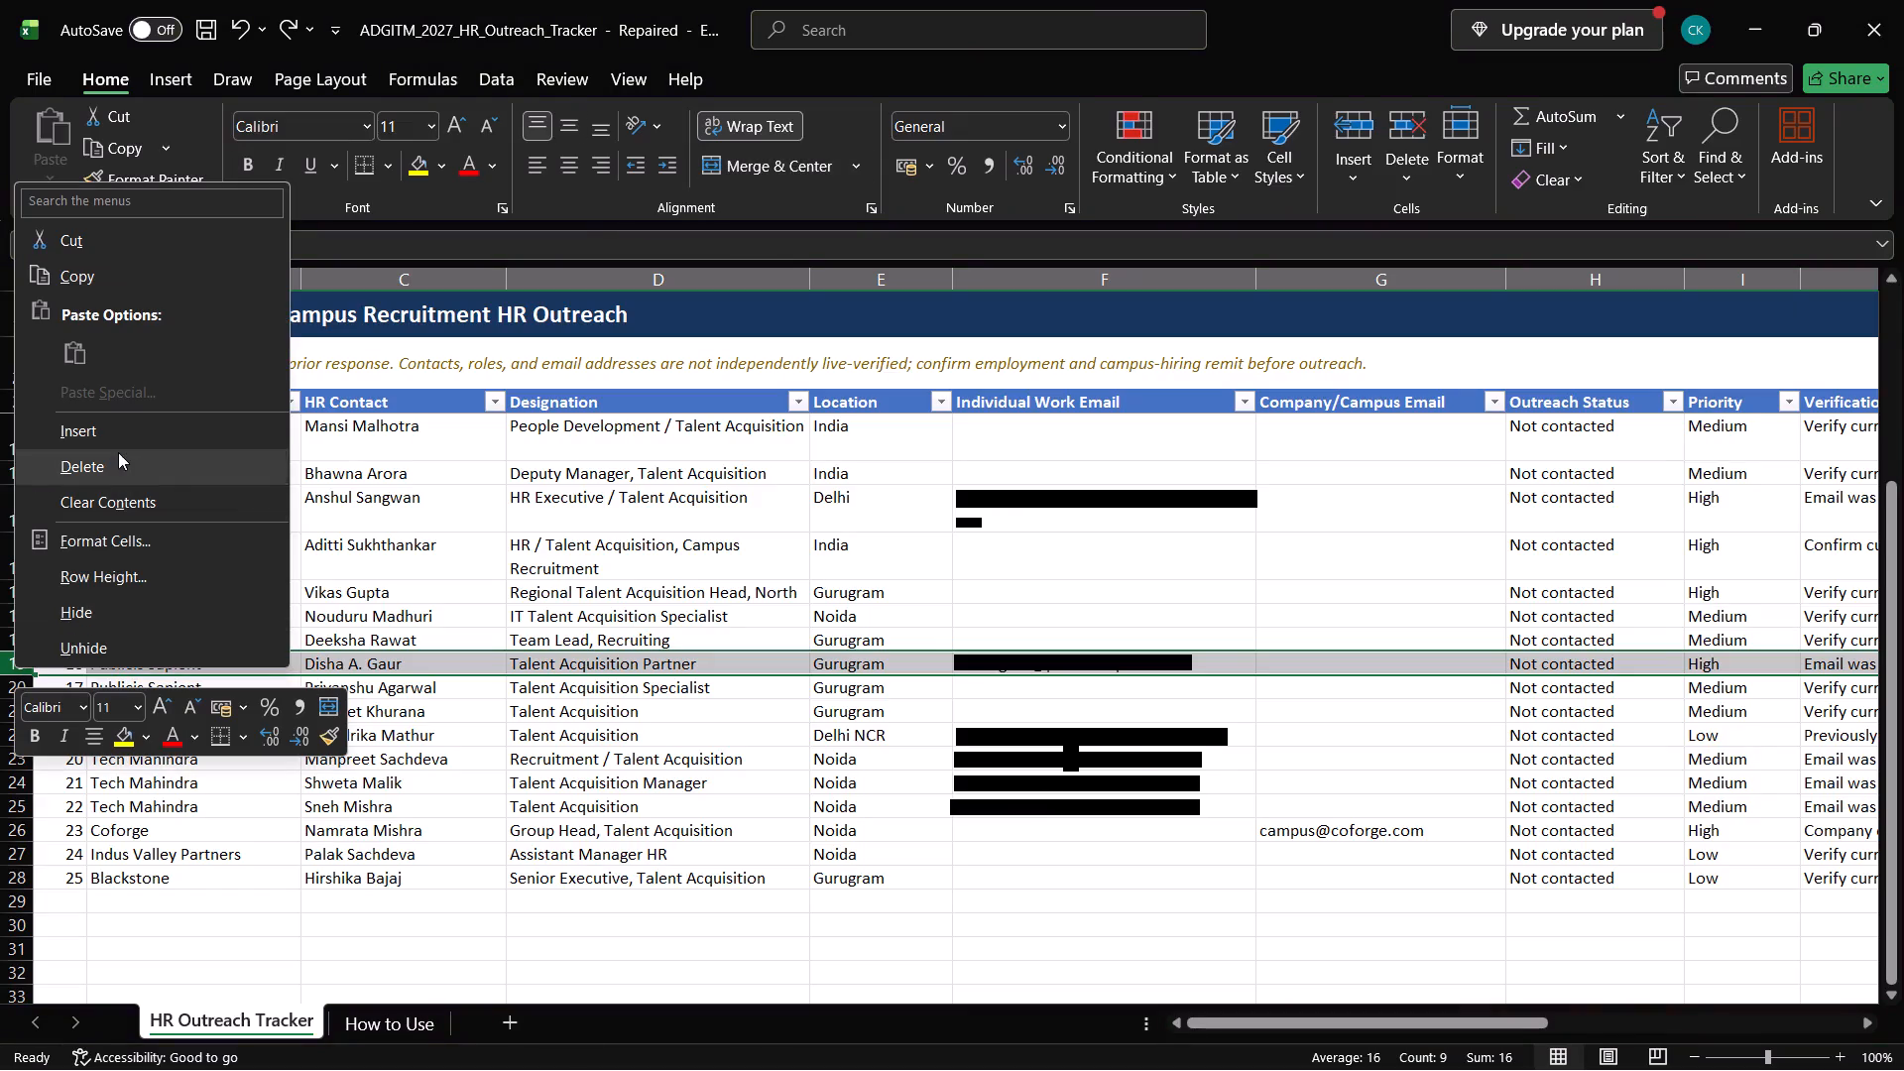
click(103, 272)
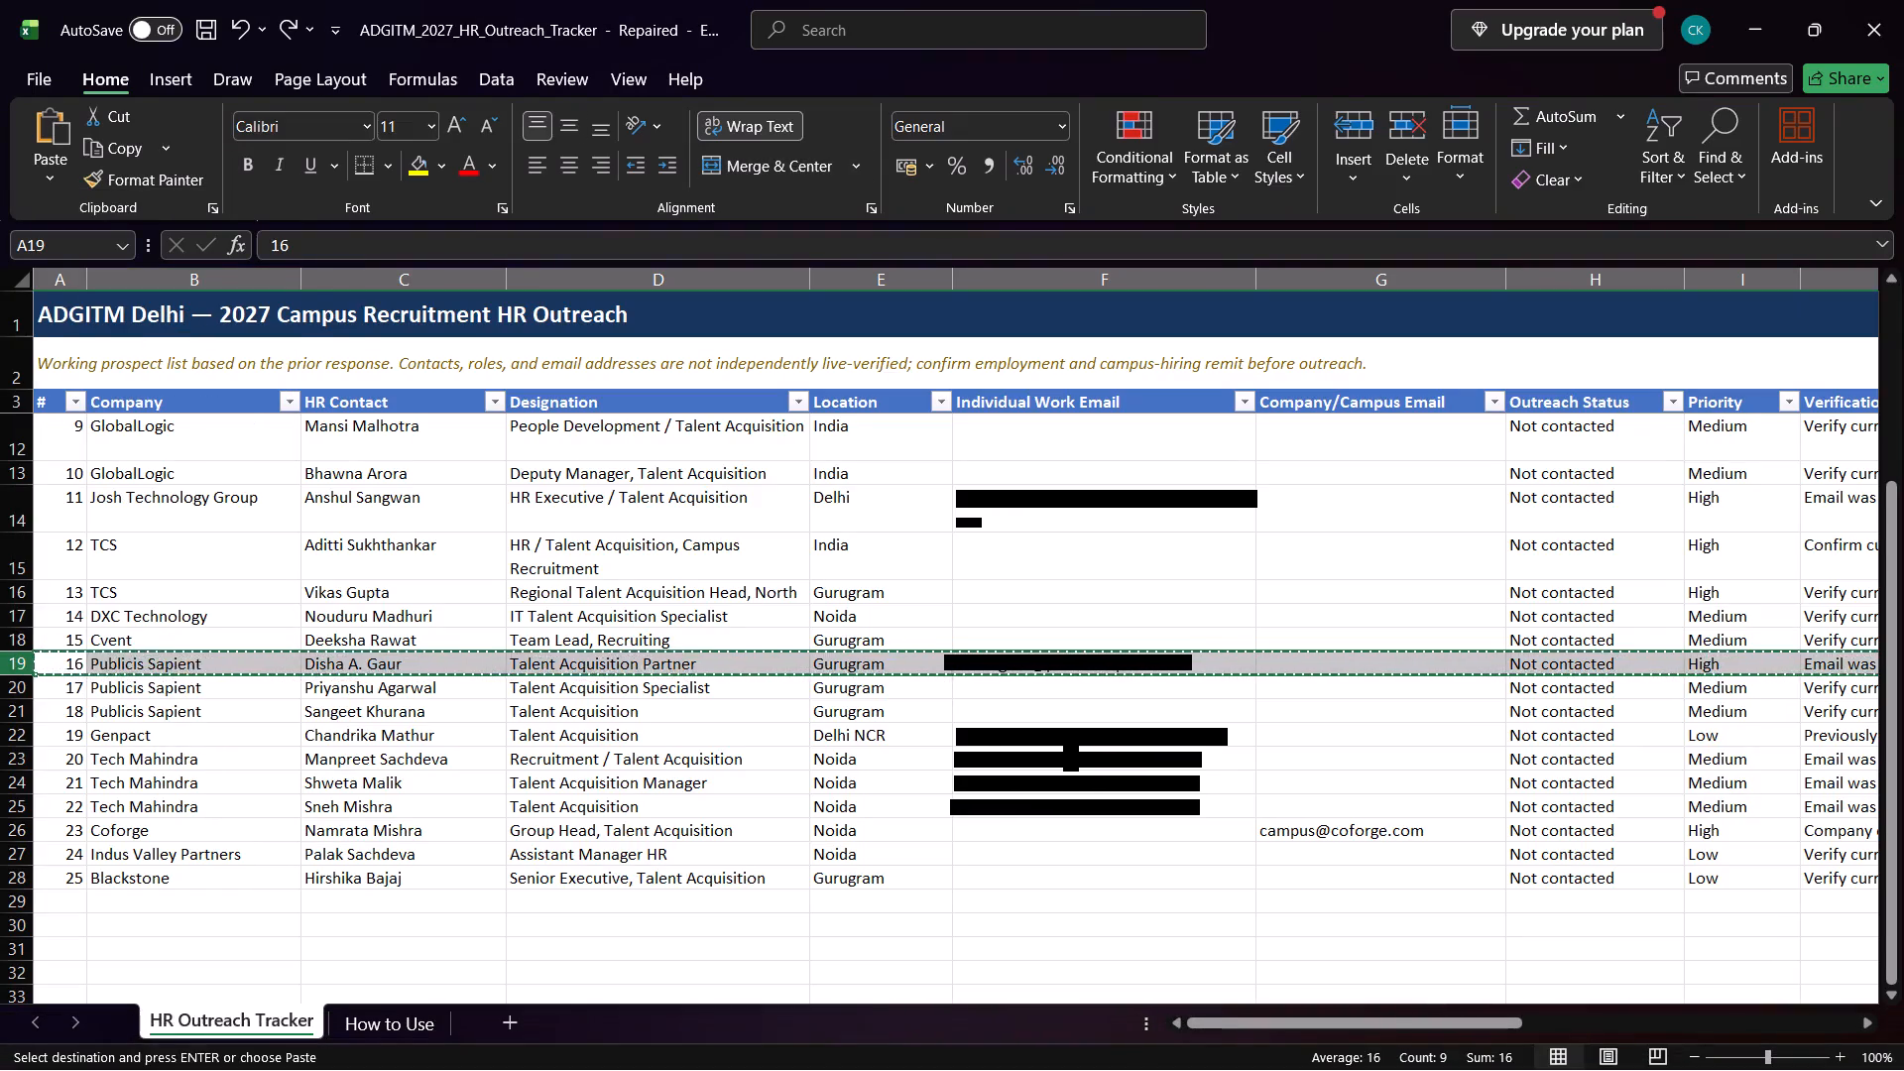
Examine the copied Publicis Sapient row across the email, Outreach Status, Priority and Verification / Notes columns.
scroll(1339, 880, left, 4)
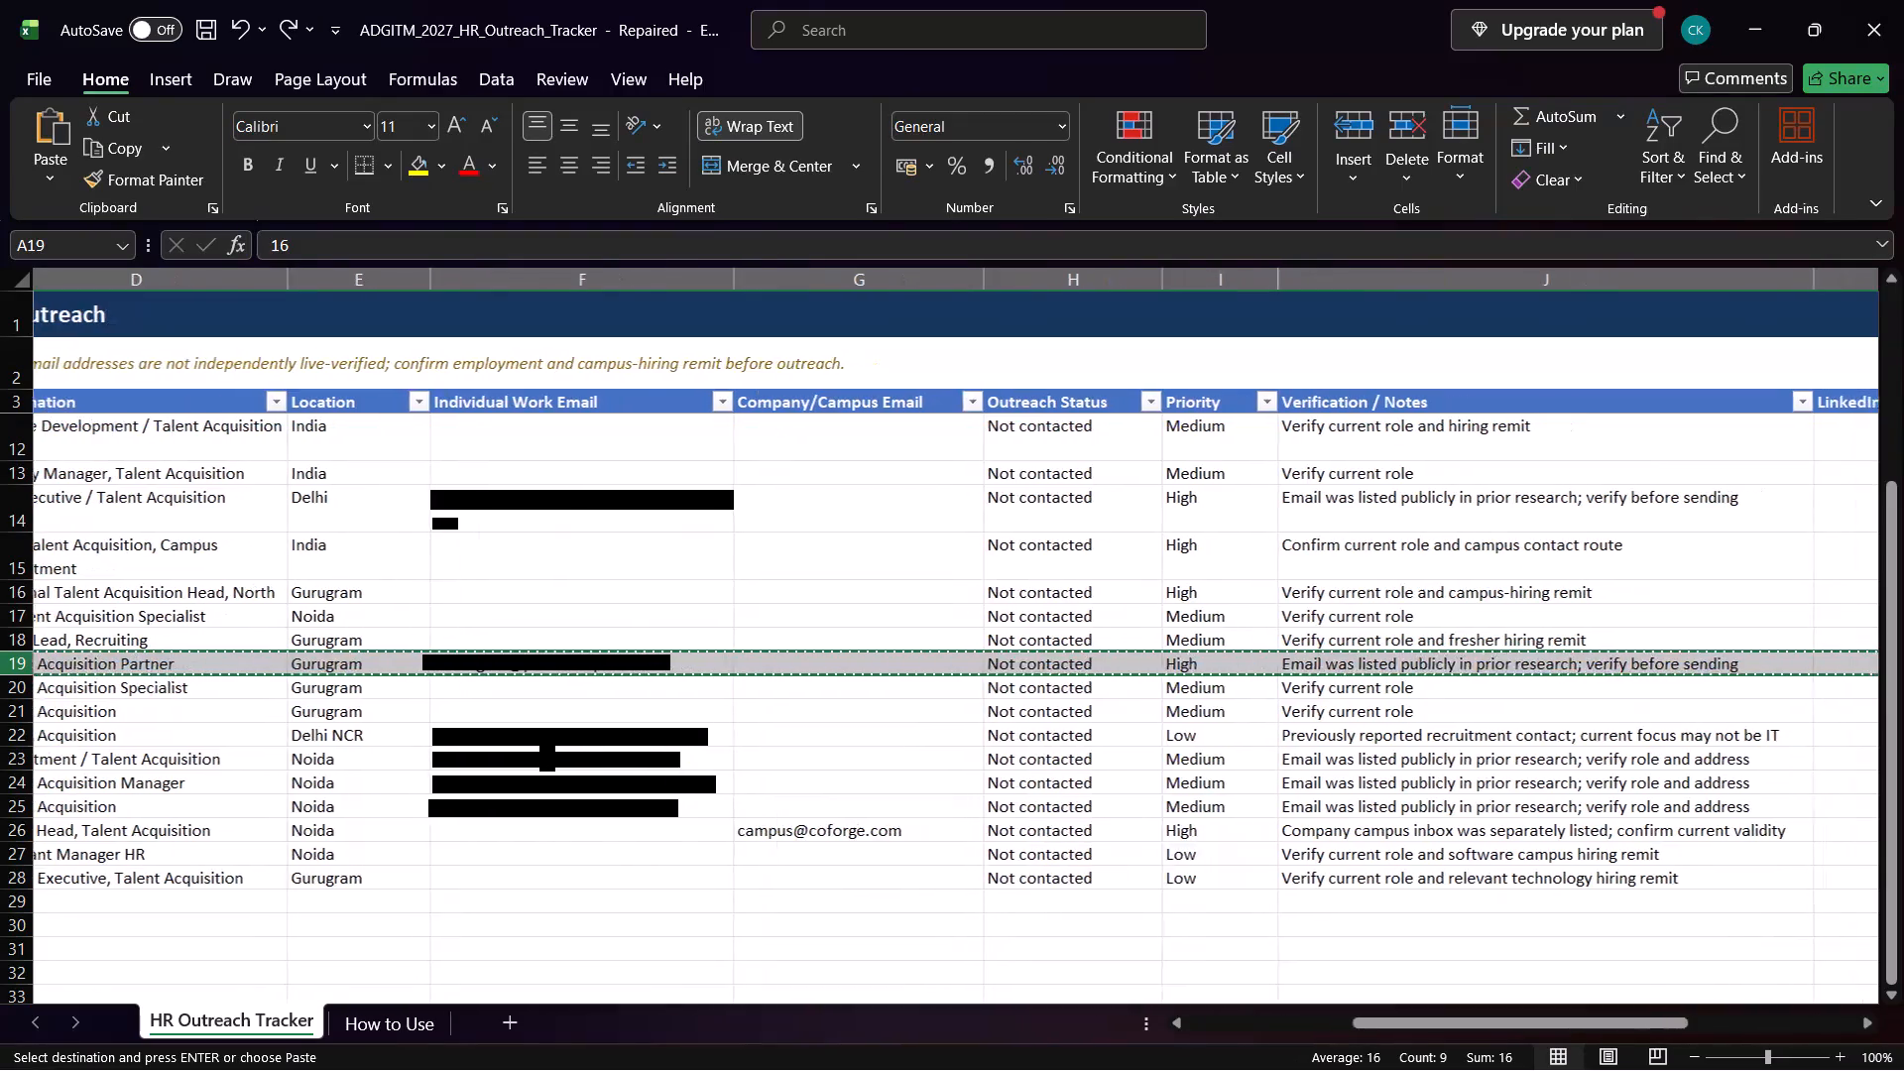
scroll(1339, 880, left, 4)
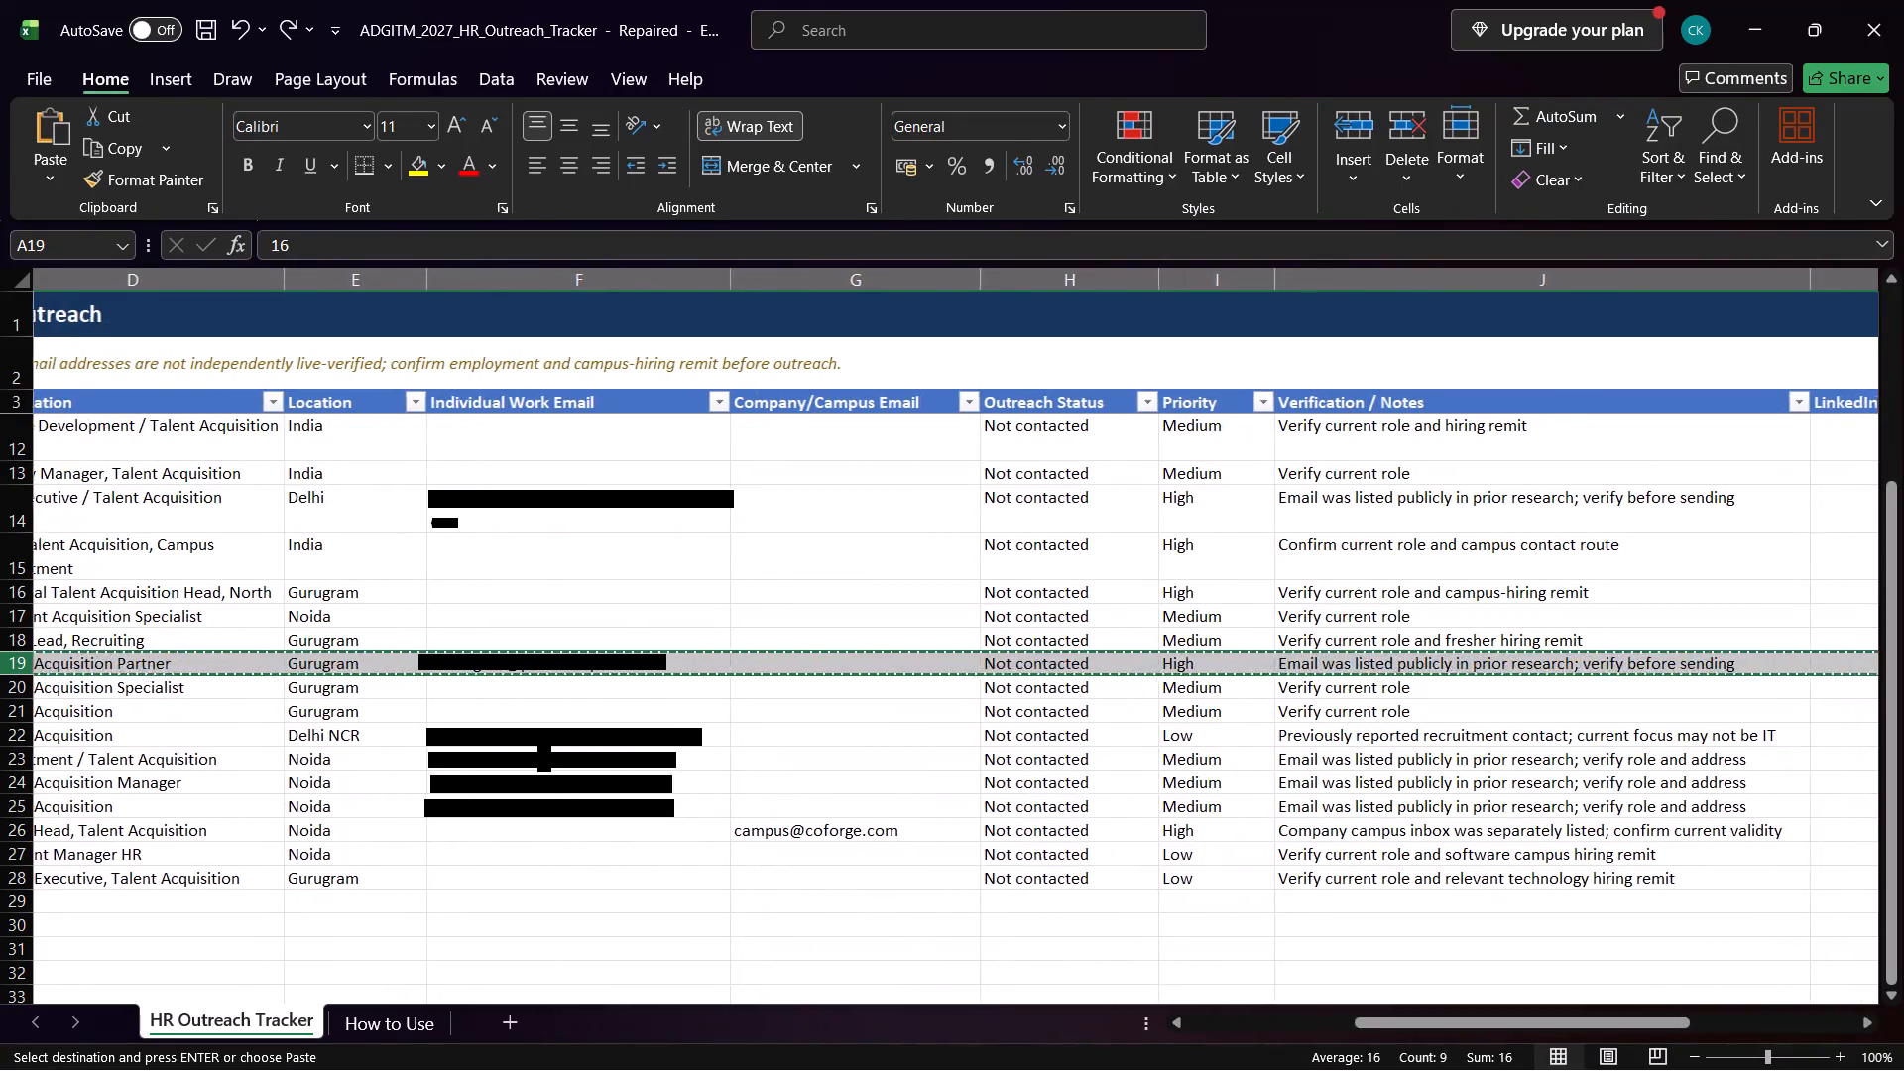
scroll(1339, 880, left, 1)
scroll(1339, 880, right, 3)
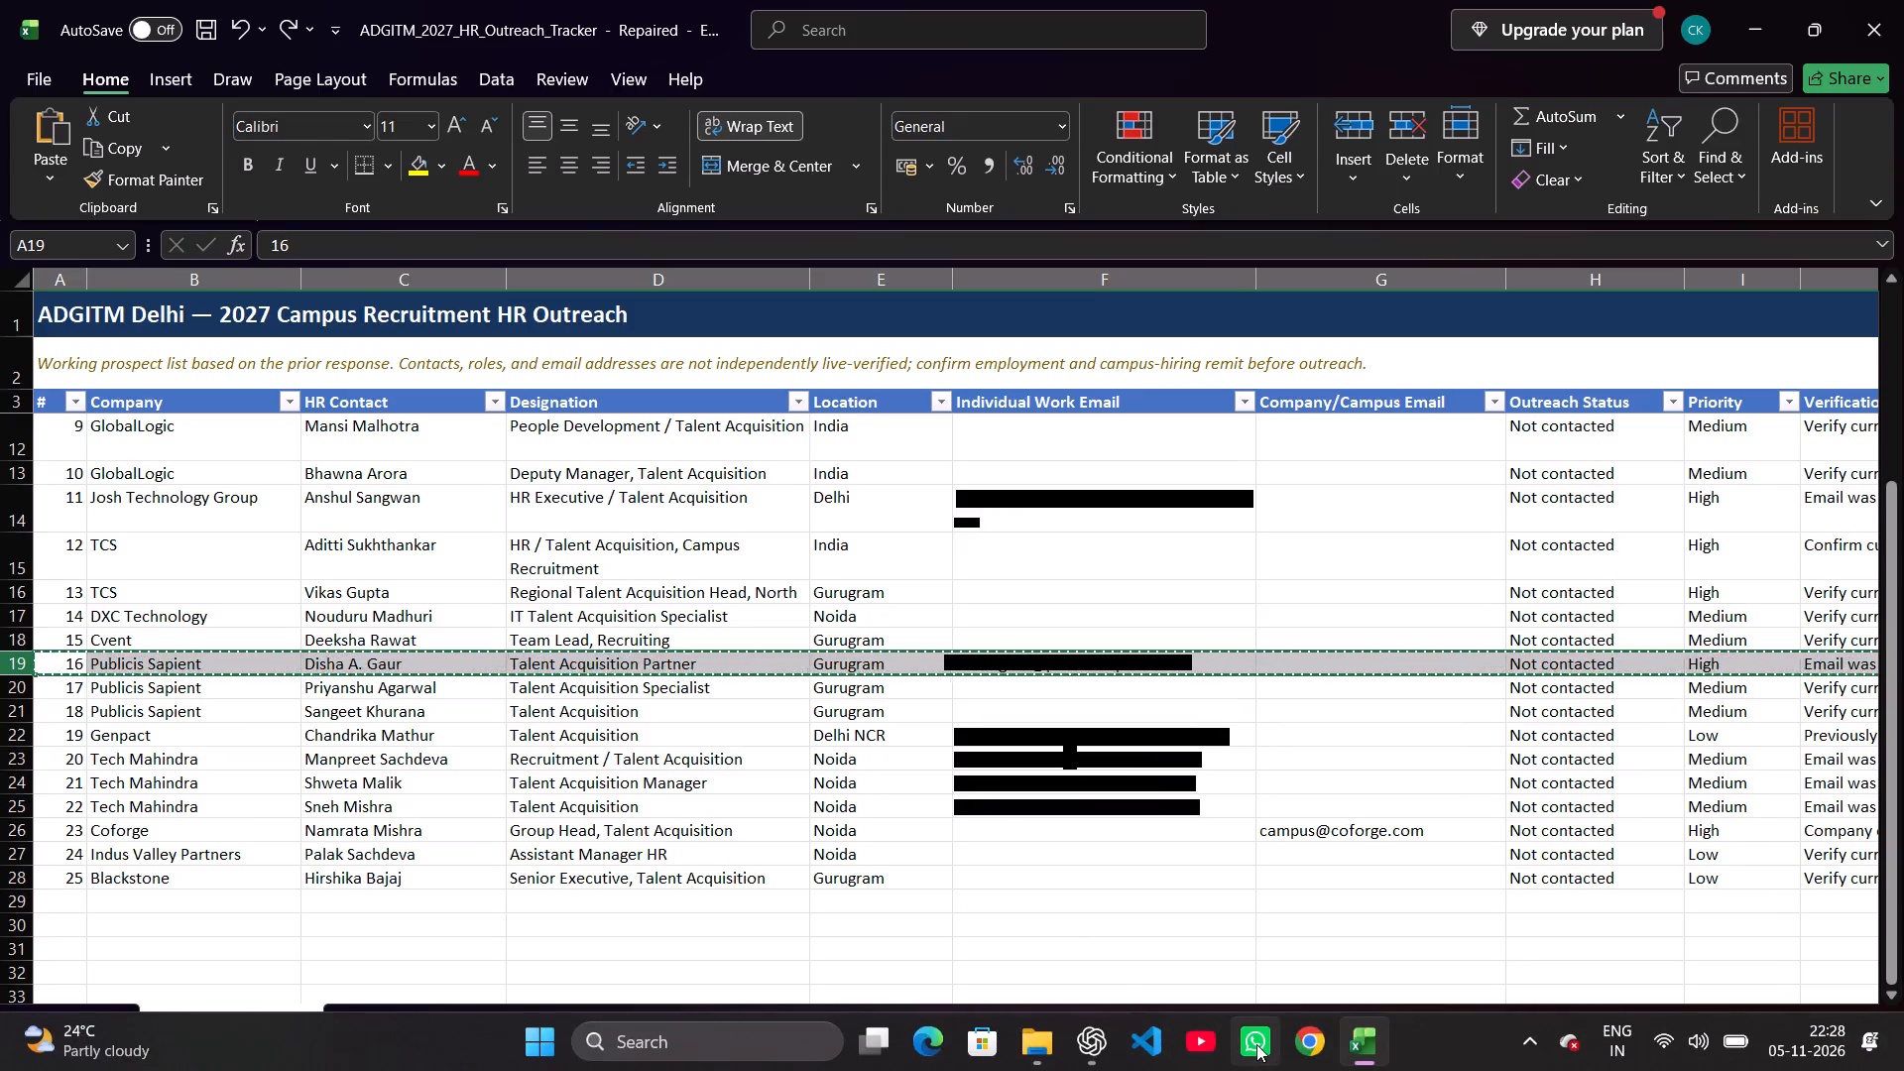
Switch to WhatsApp with the Publicis Sapient contact row copied.
click(1256, 1044)
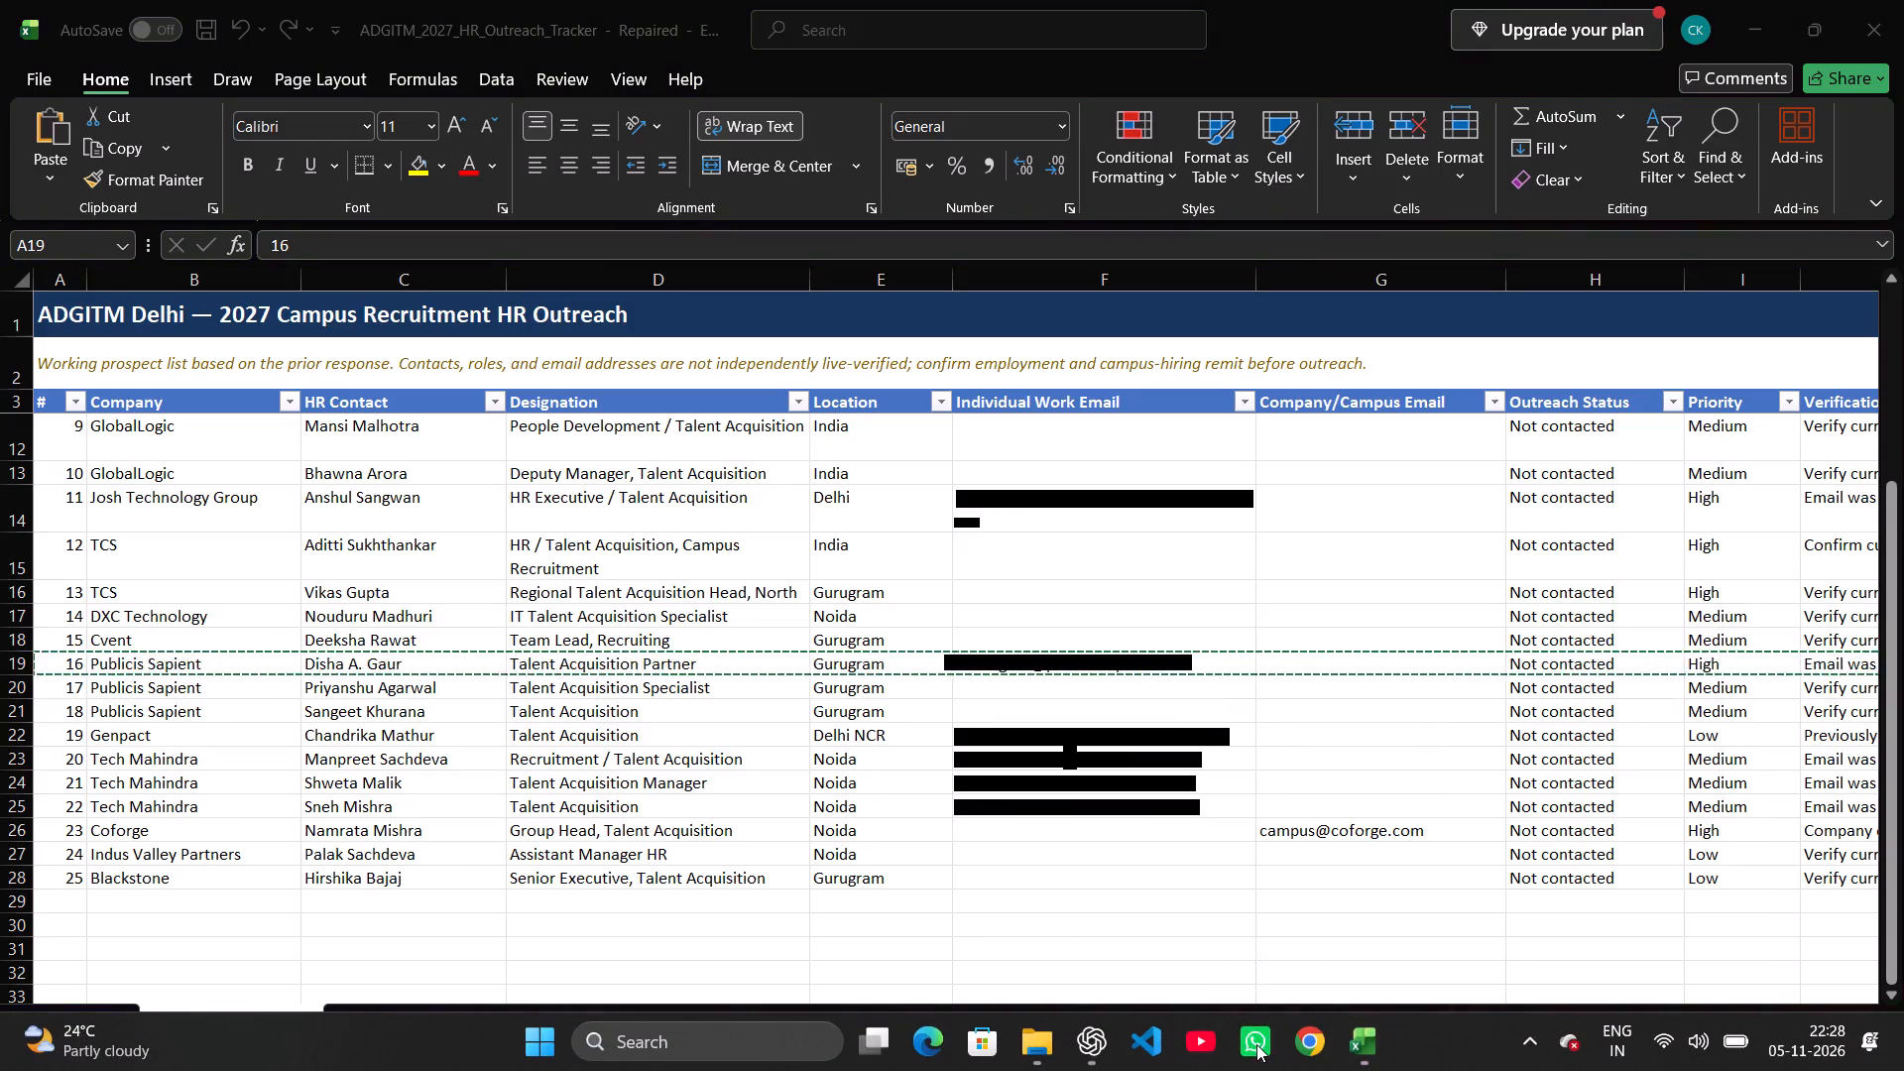
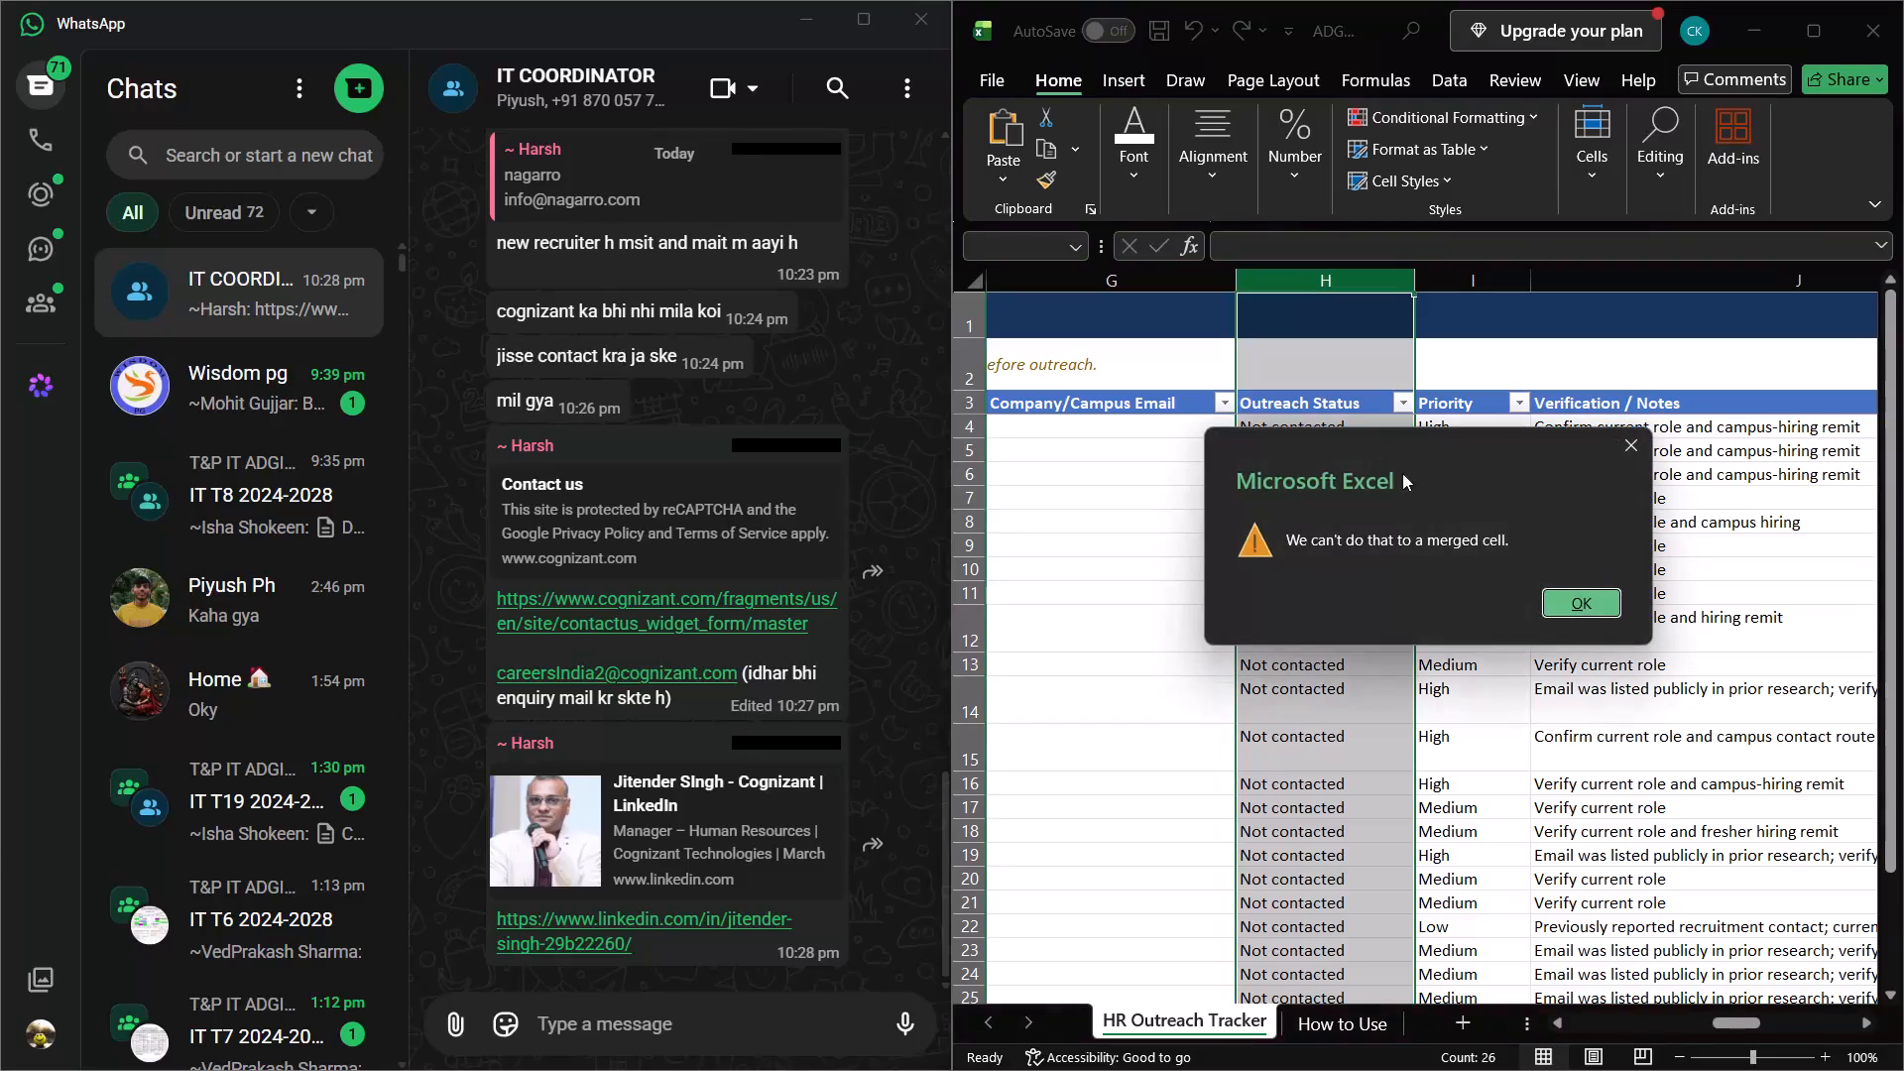
Delete the entire Outreach Status column, column H, from the HR Outreach Tracker sheet.
click(1649, 427)
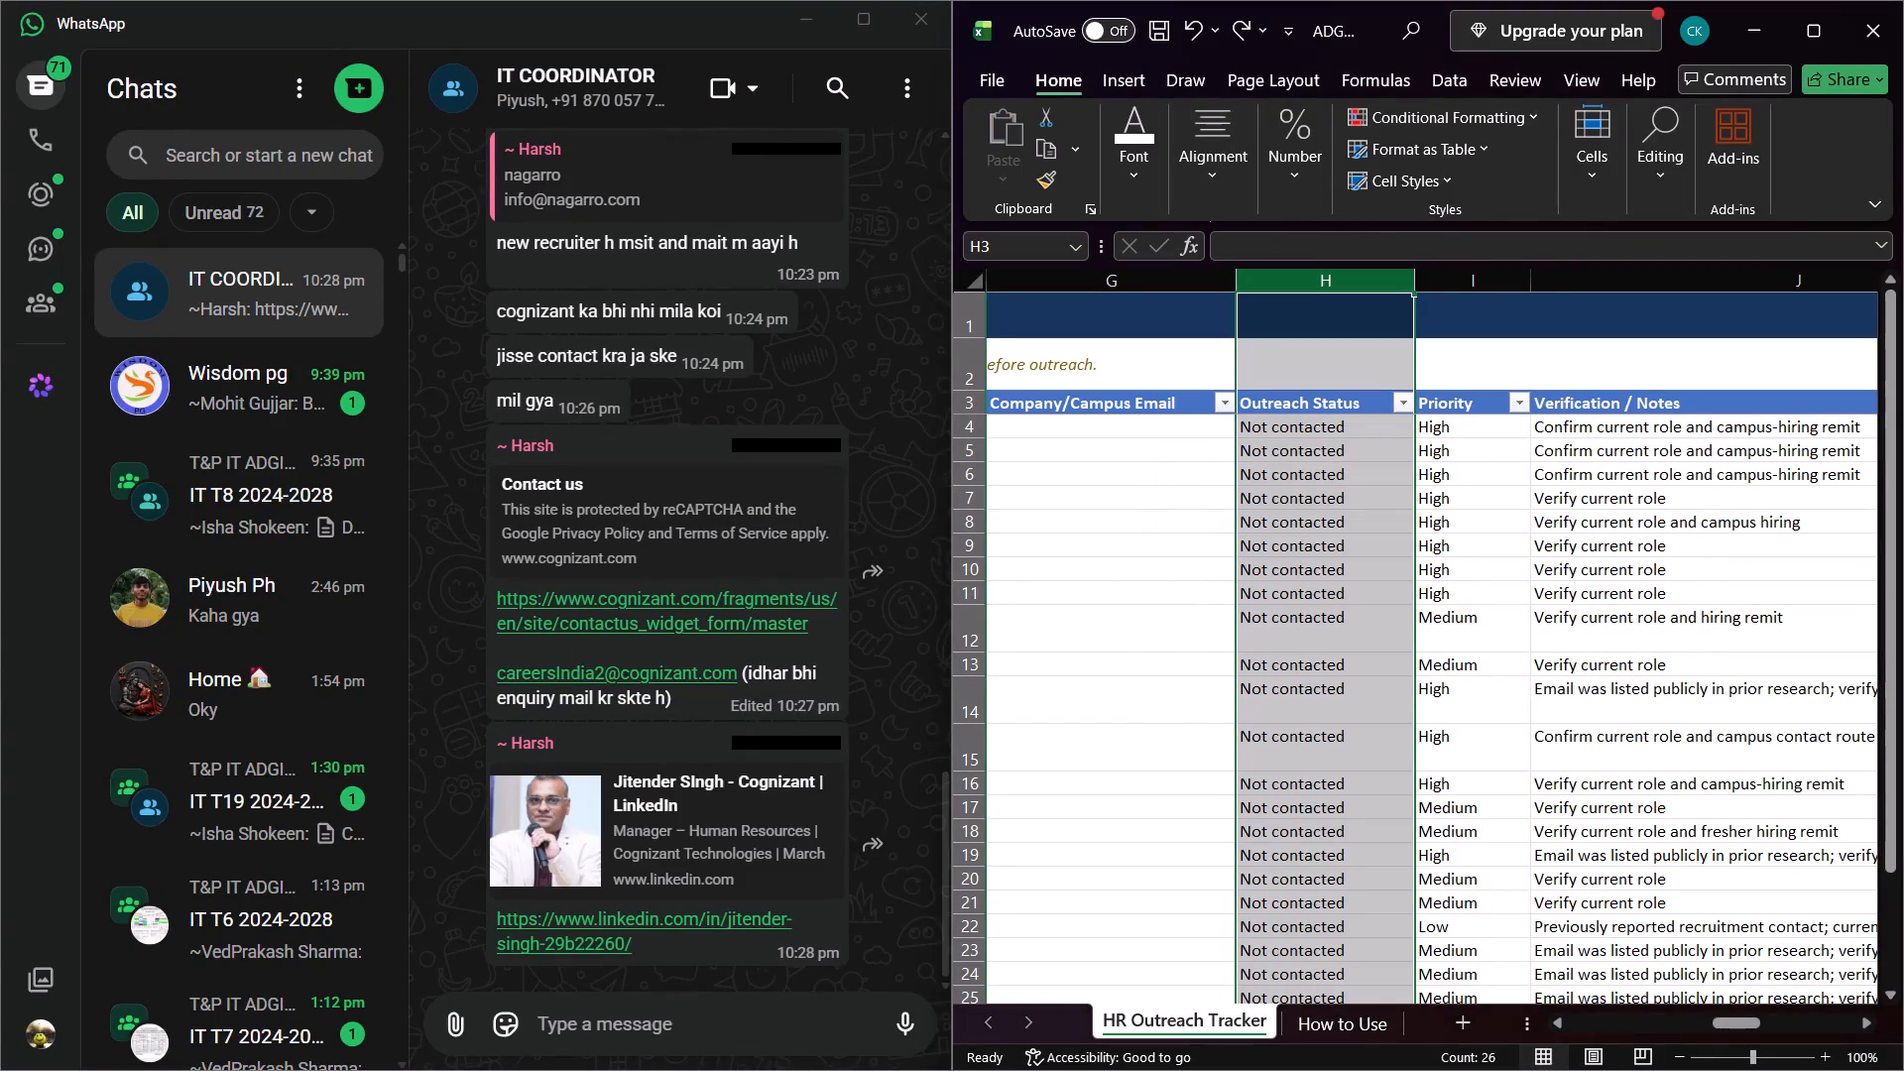
right_click(1284, 290)
click(1362, 577)
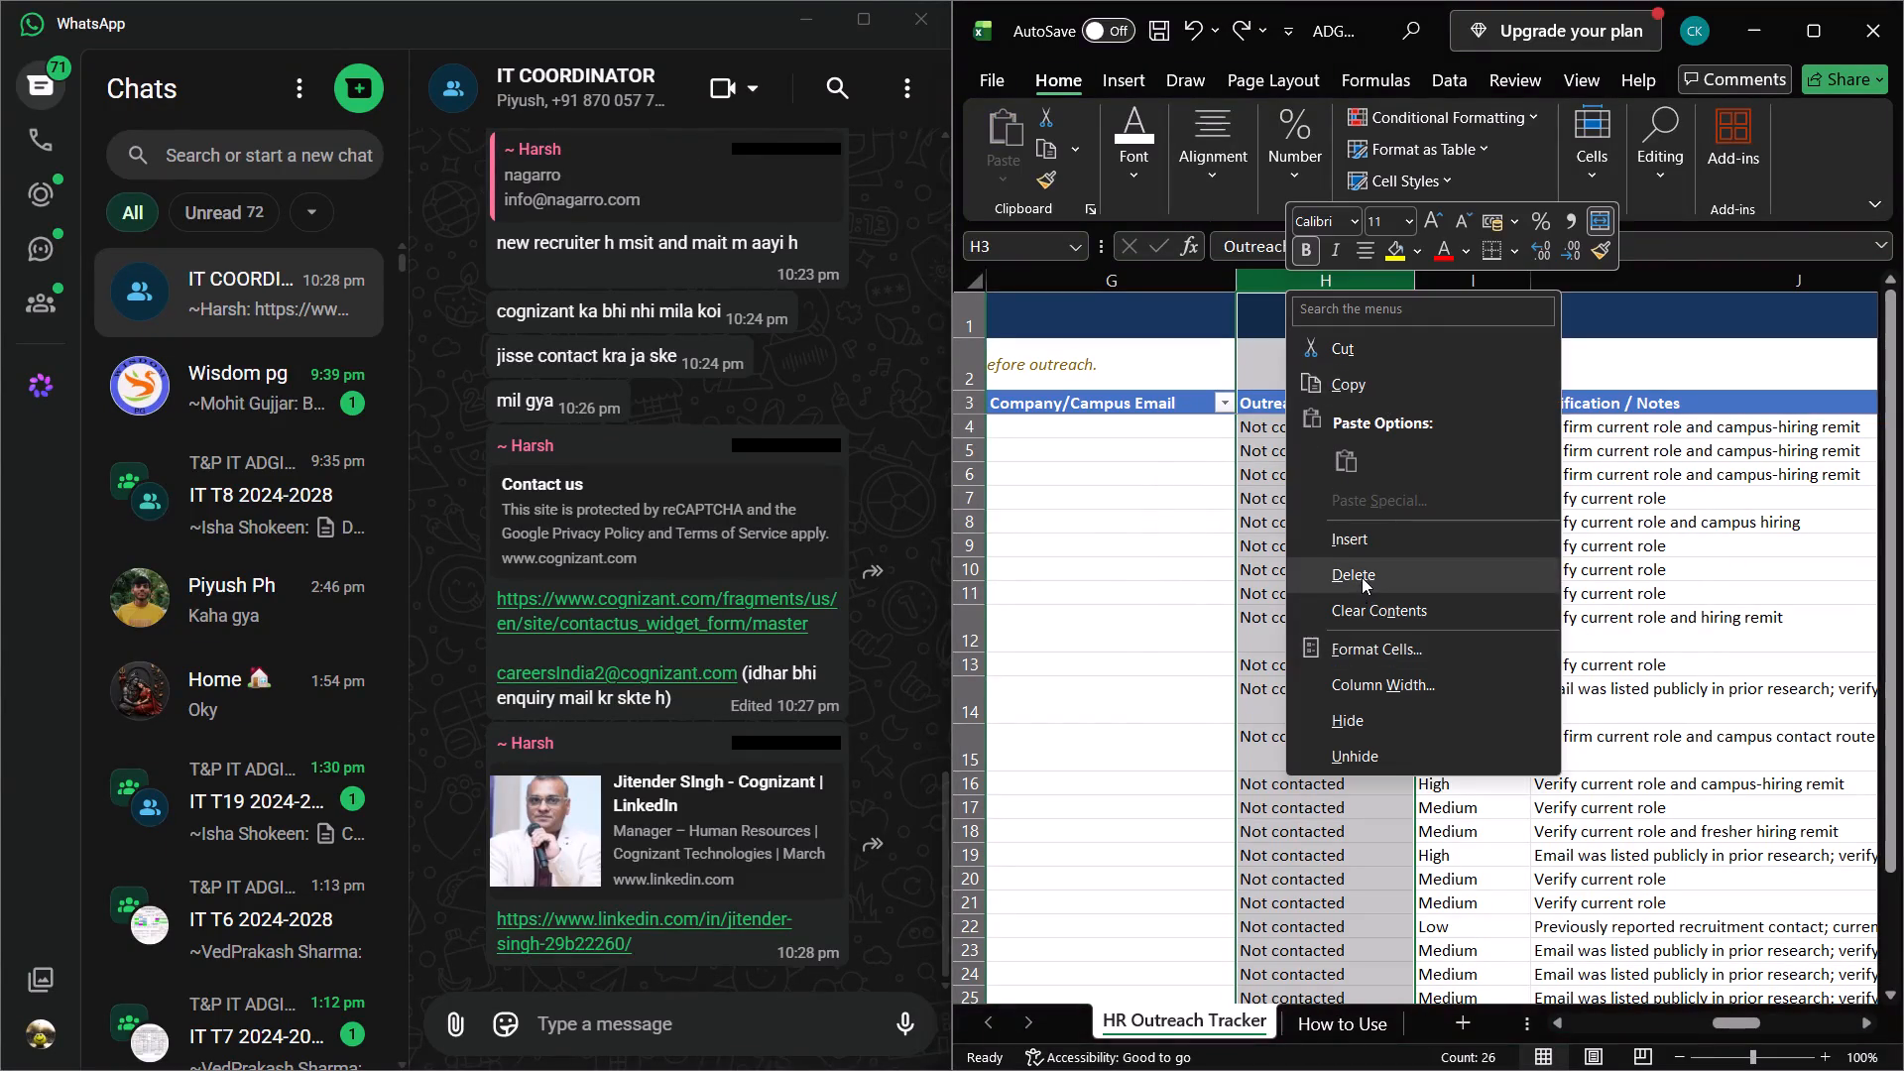
scroll(1318, 699, down, 1)
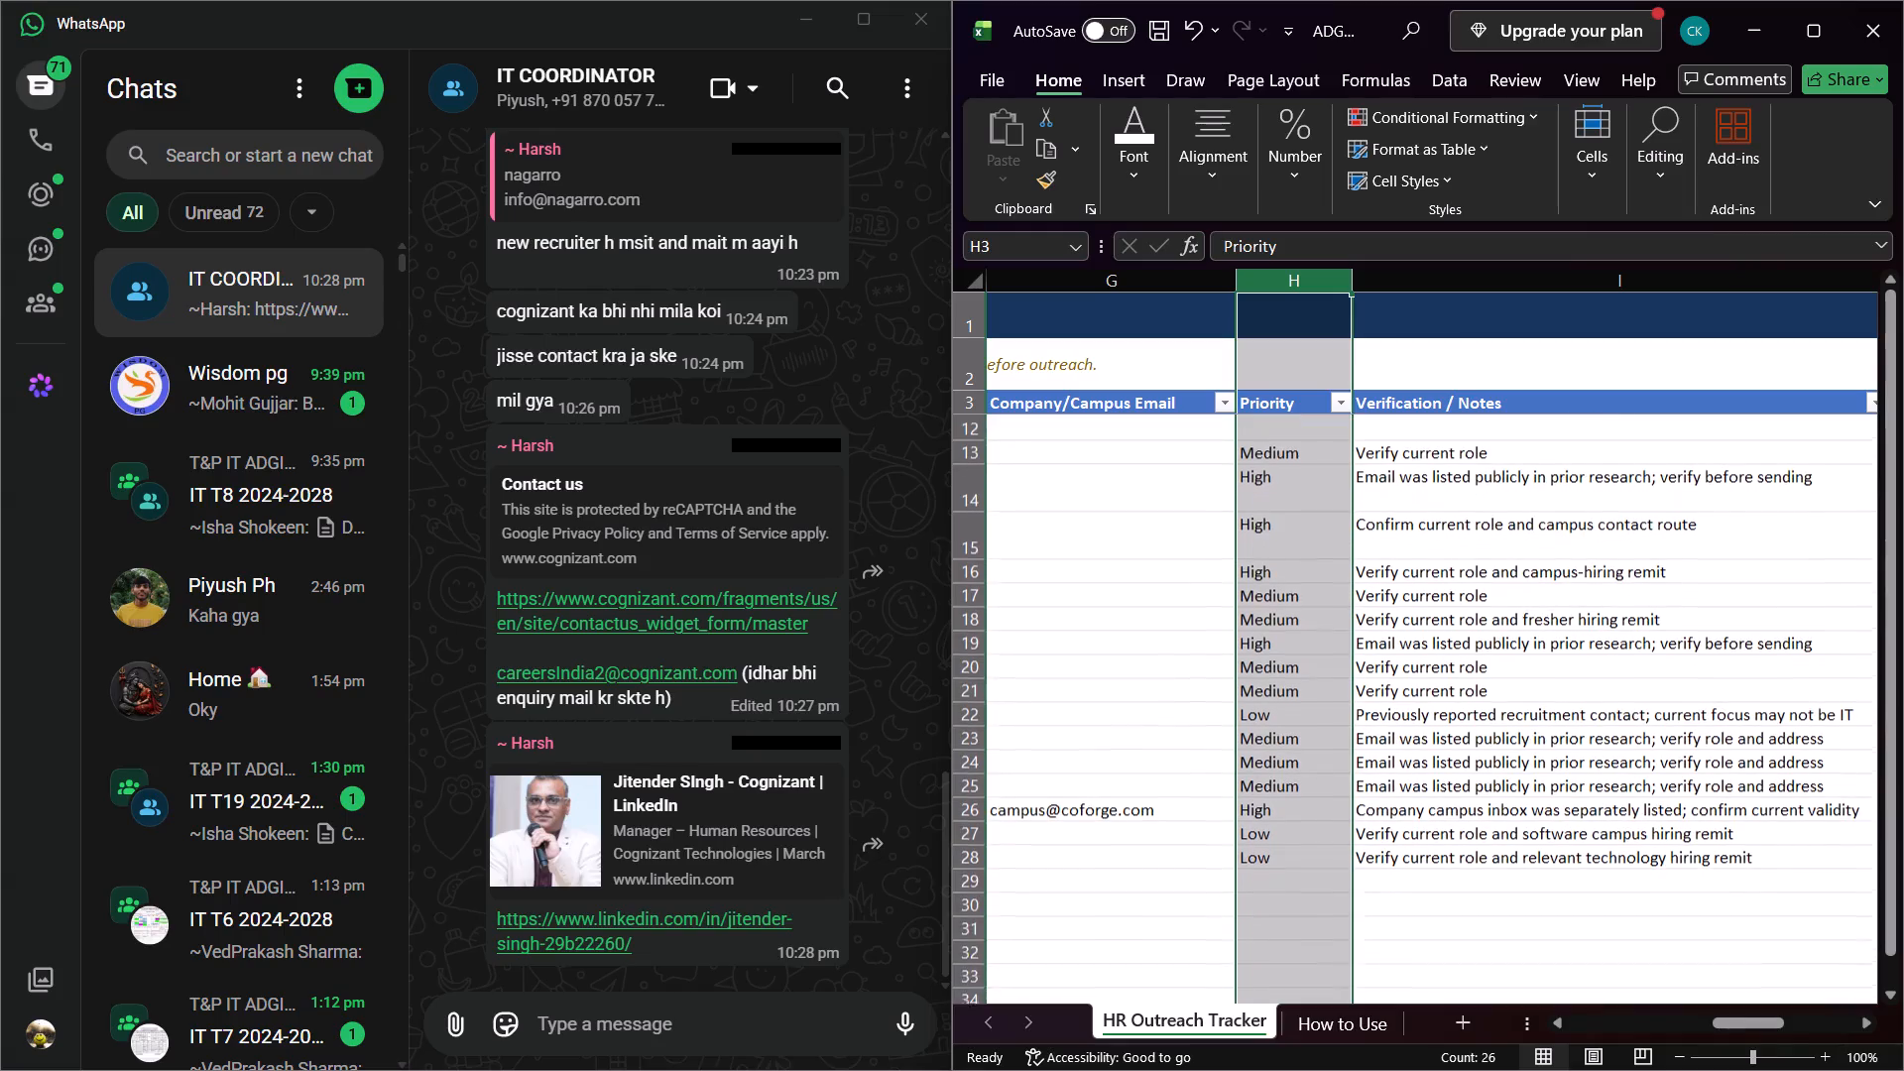
Review the HR Outreach Tracker's columns from # through LinkedIn Profile URL and its contact rows down to contact 25 at Blackstone.
scroll(1318, 699, up, 2)
scroll(1318, 699, left, 2)
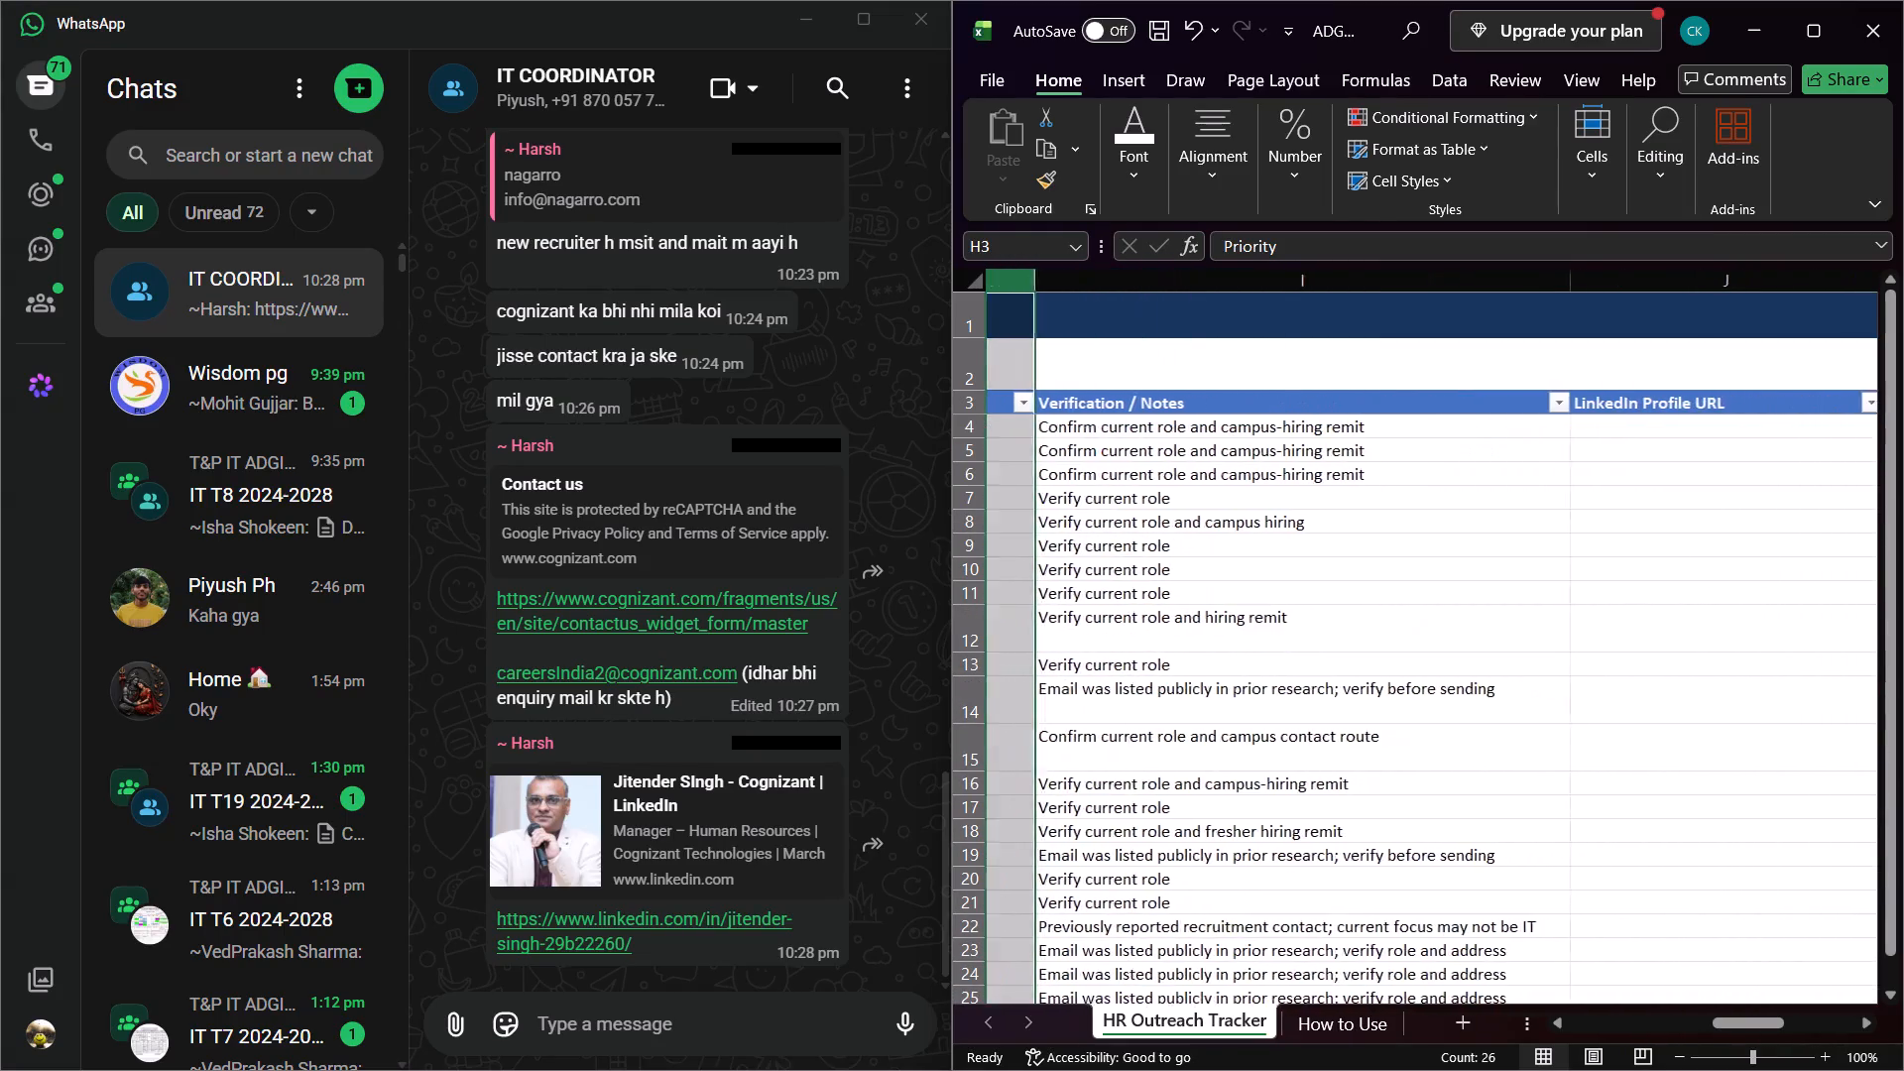
scroll(1318, 699, left, 3)
scroll(1318, 699, right, 10)
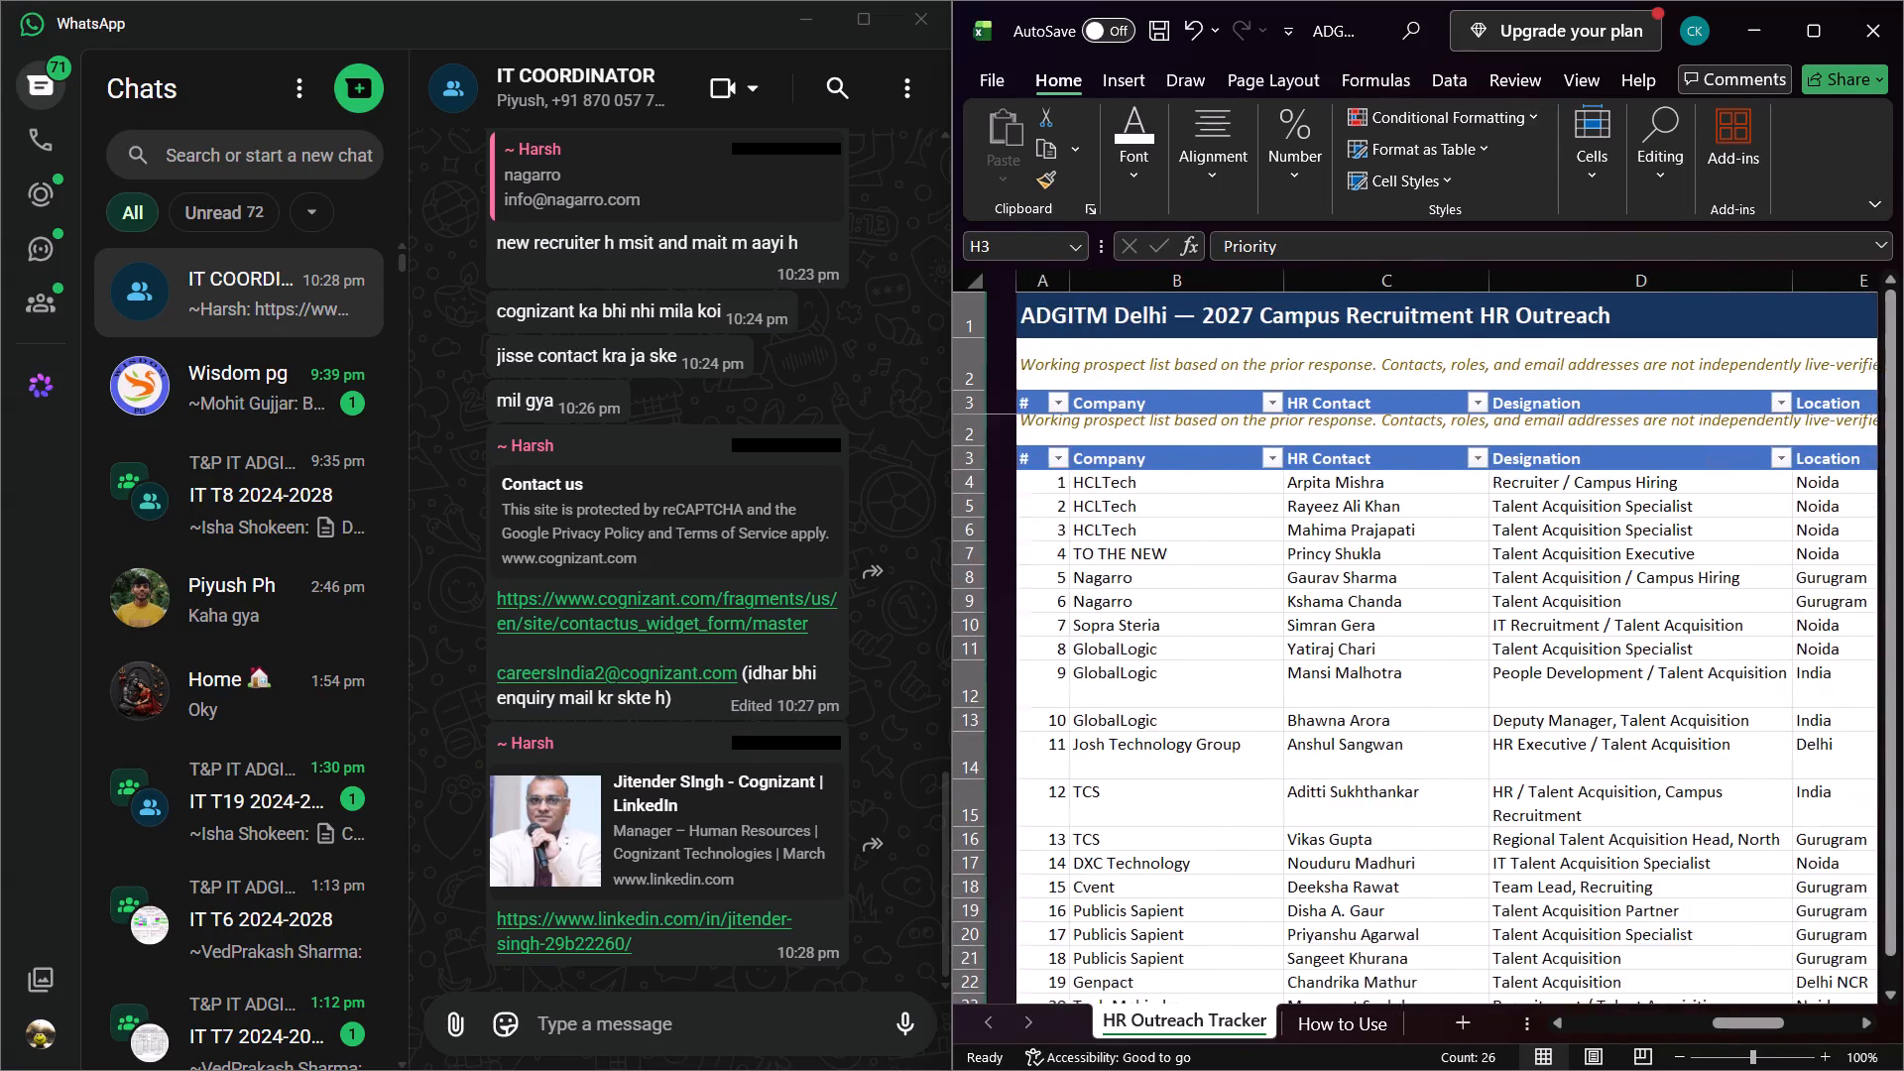
scroll(1318, 699, left, 1)
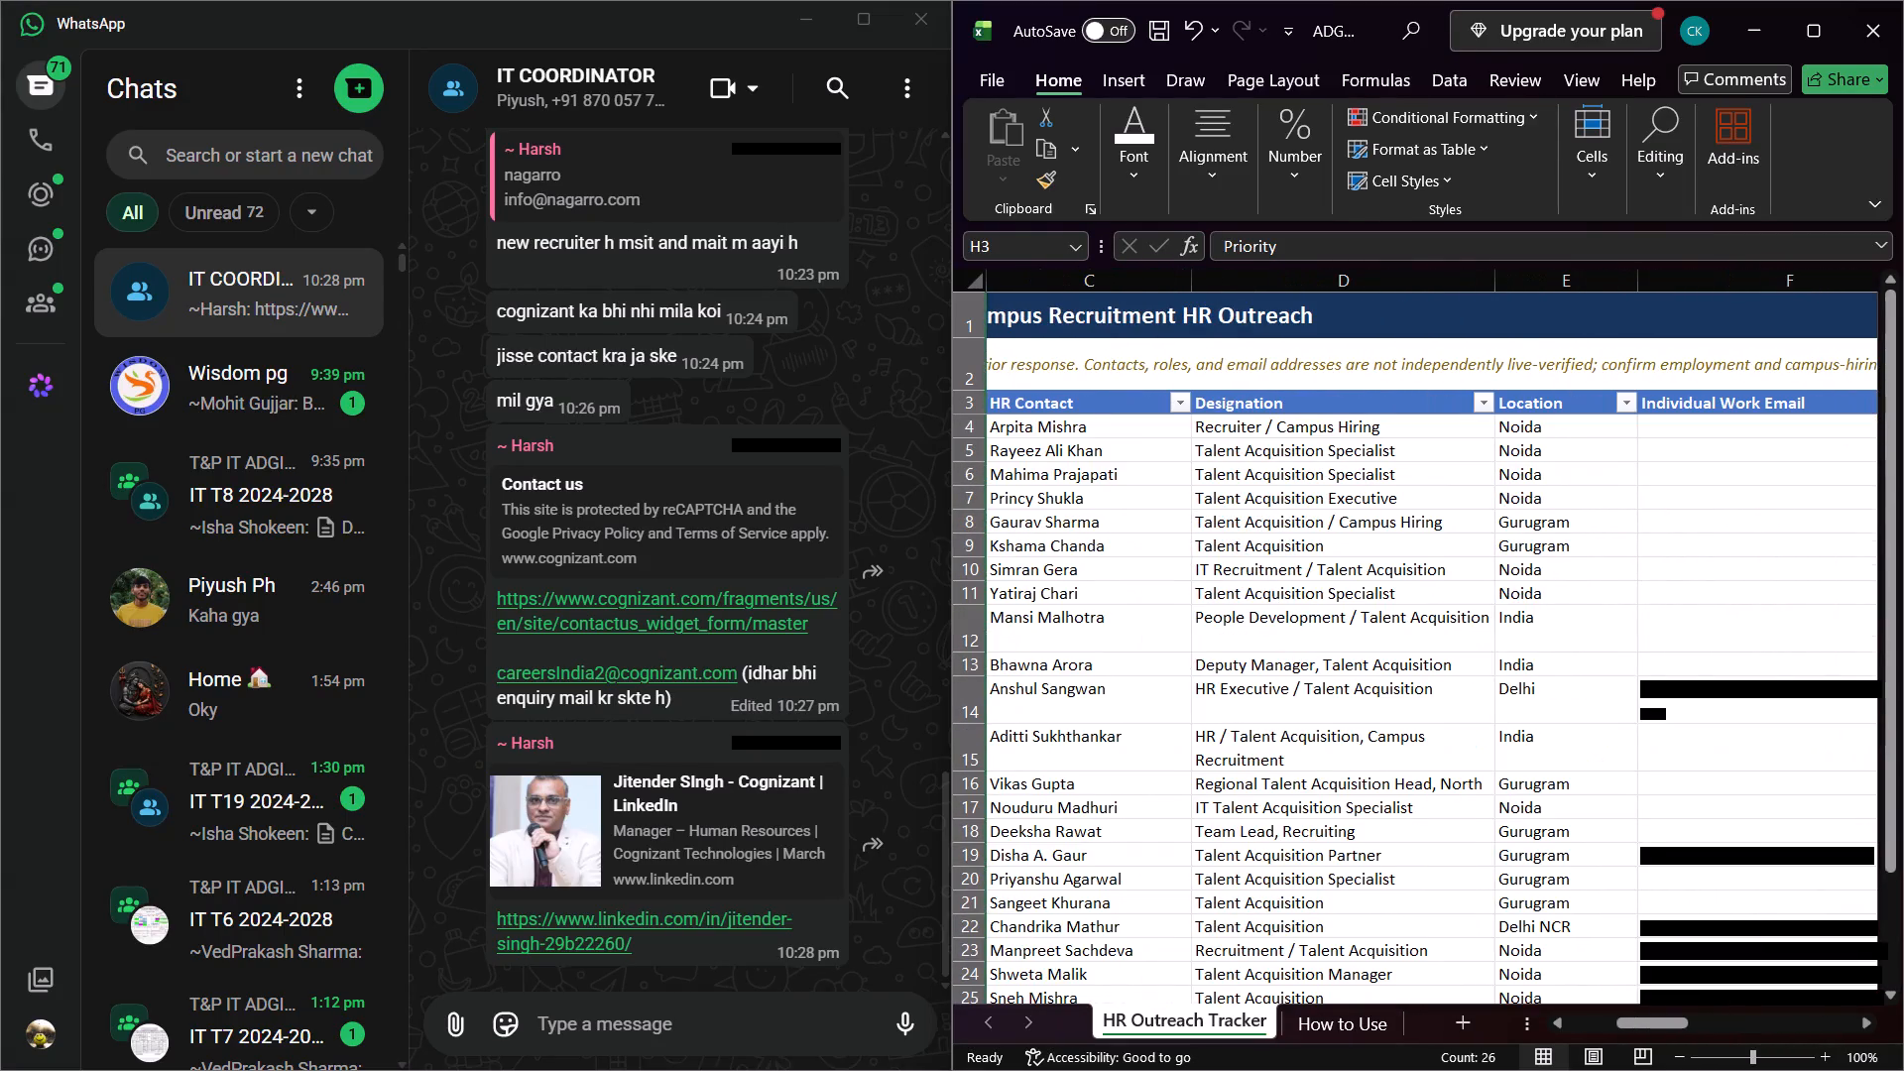
scroll(1318, 699, left, 1)
scroll(1318, 699, down, 1)
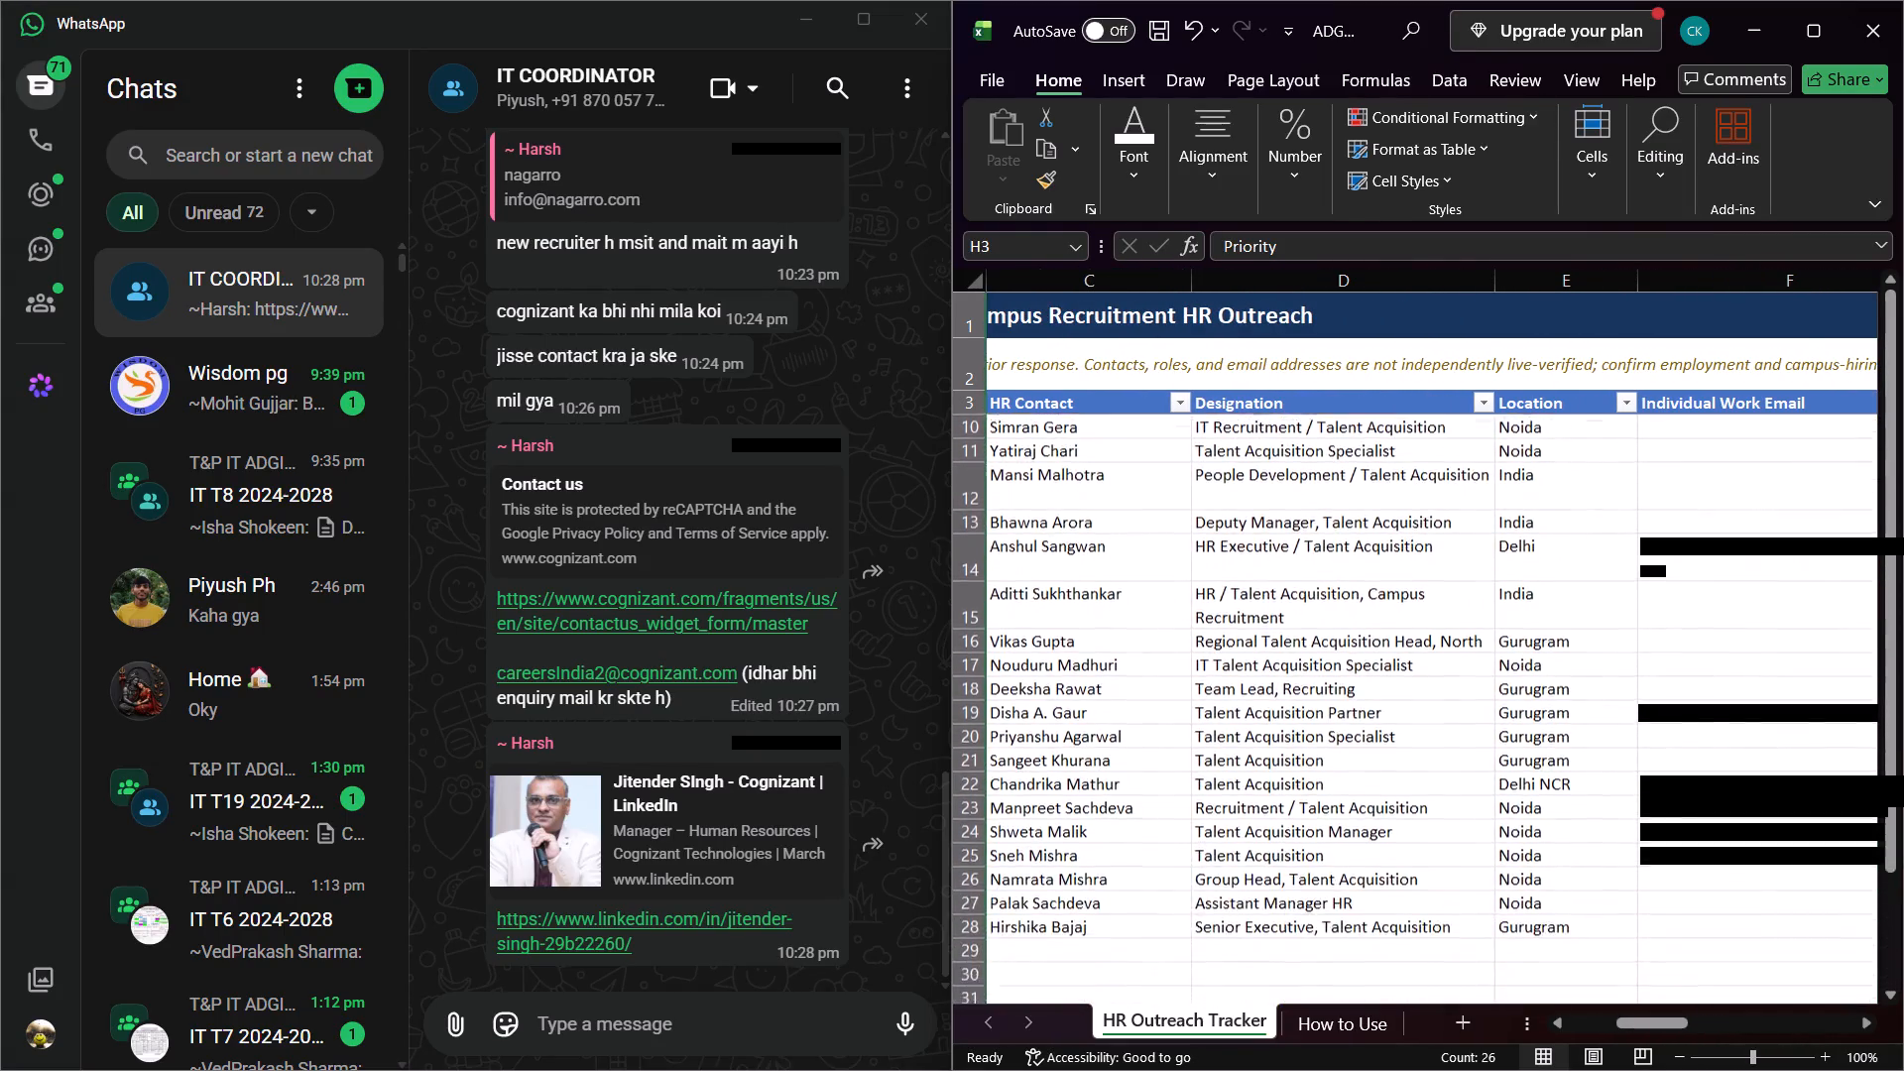
scroll(1318, 699, down, 1)
scroll(1318, 699, right, 1)
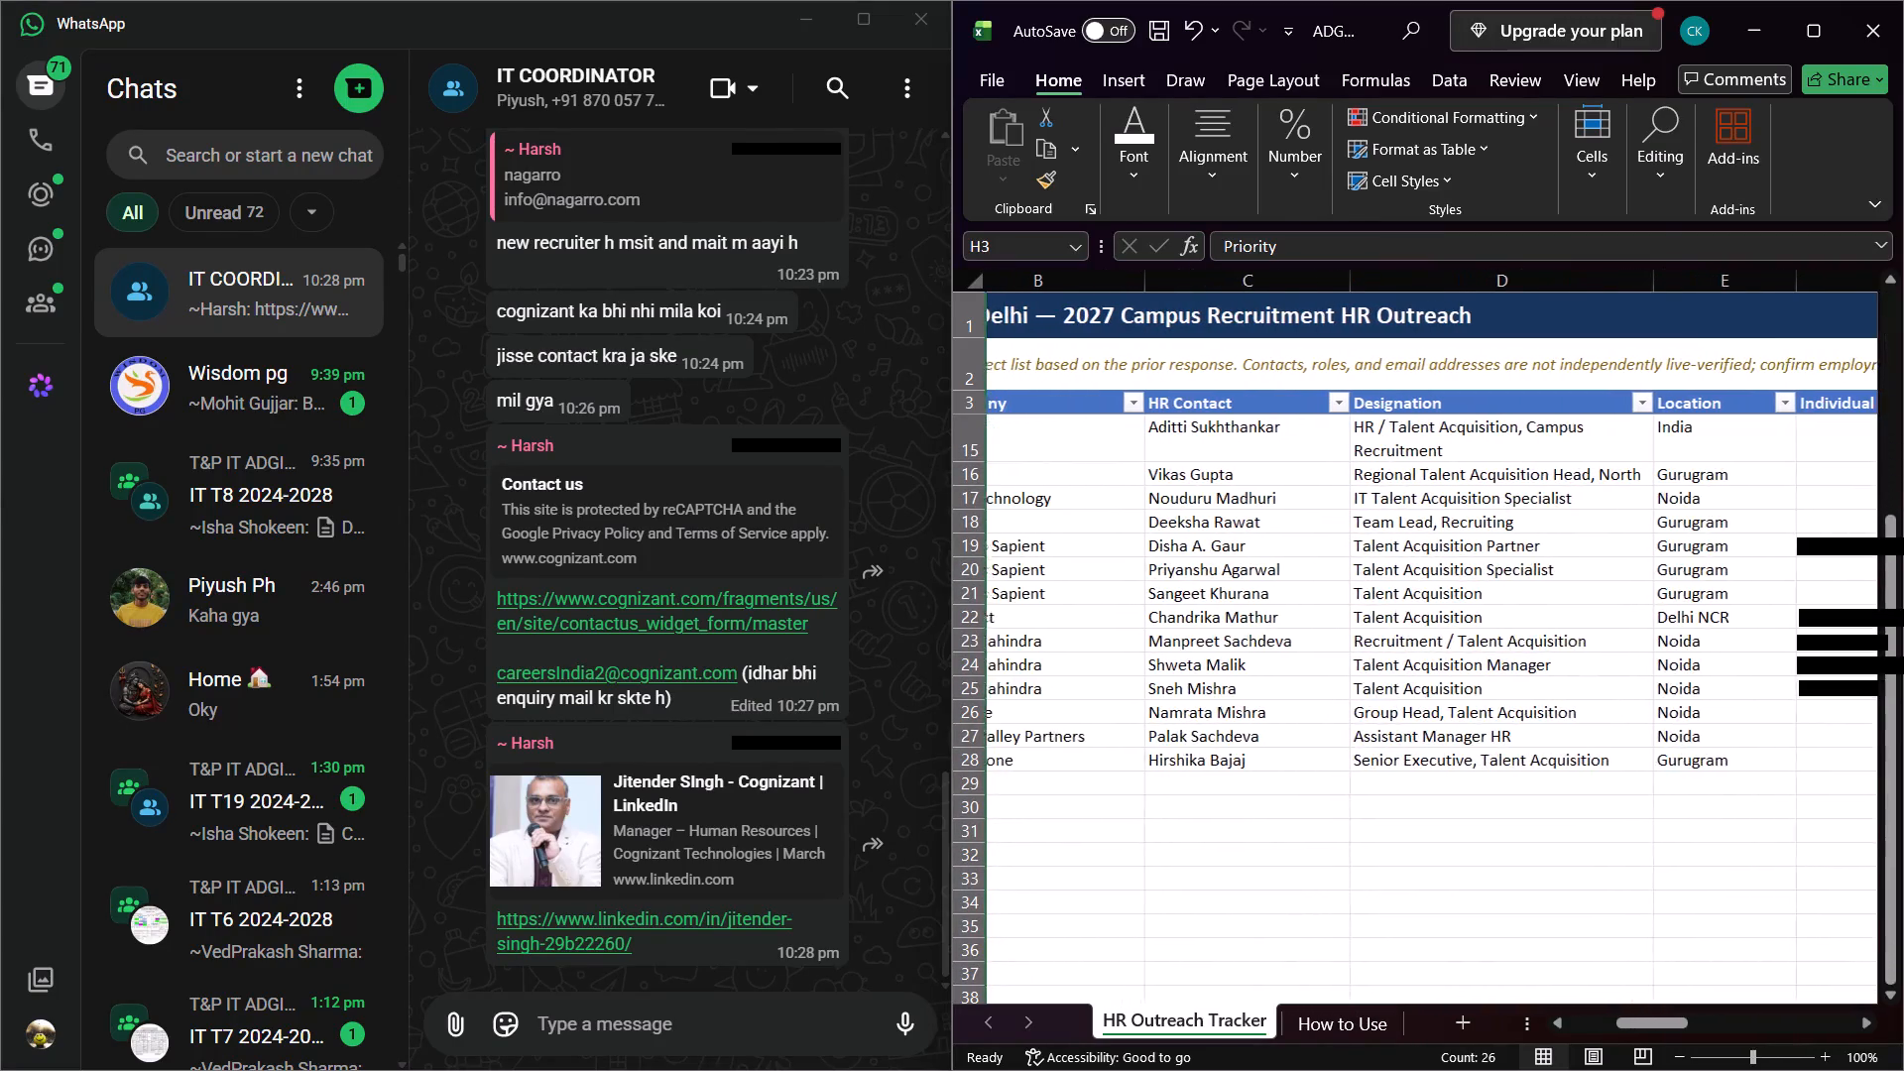
scroll(1318, 699, right, 1)
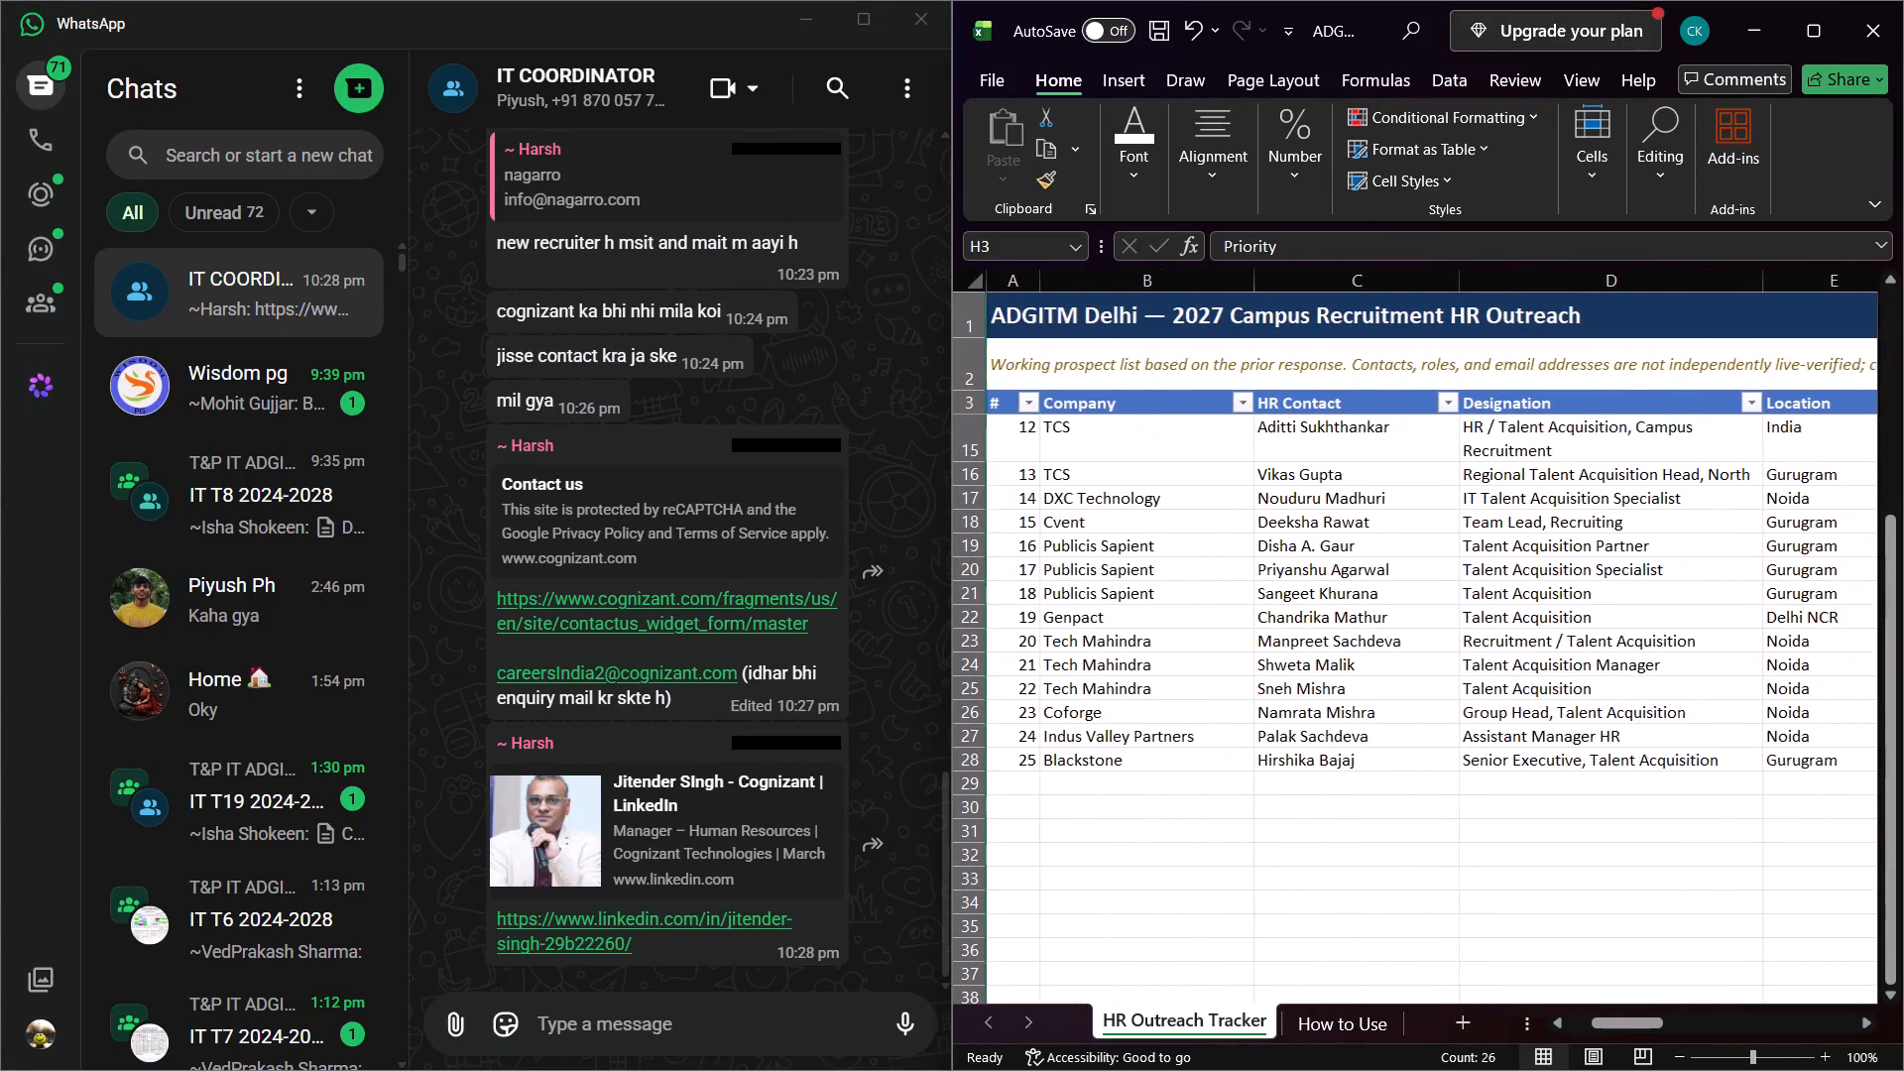
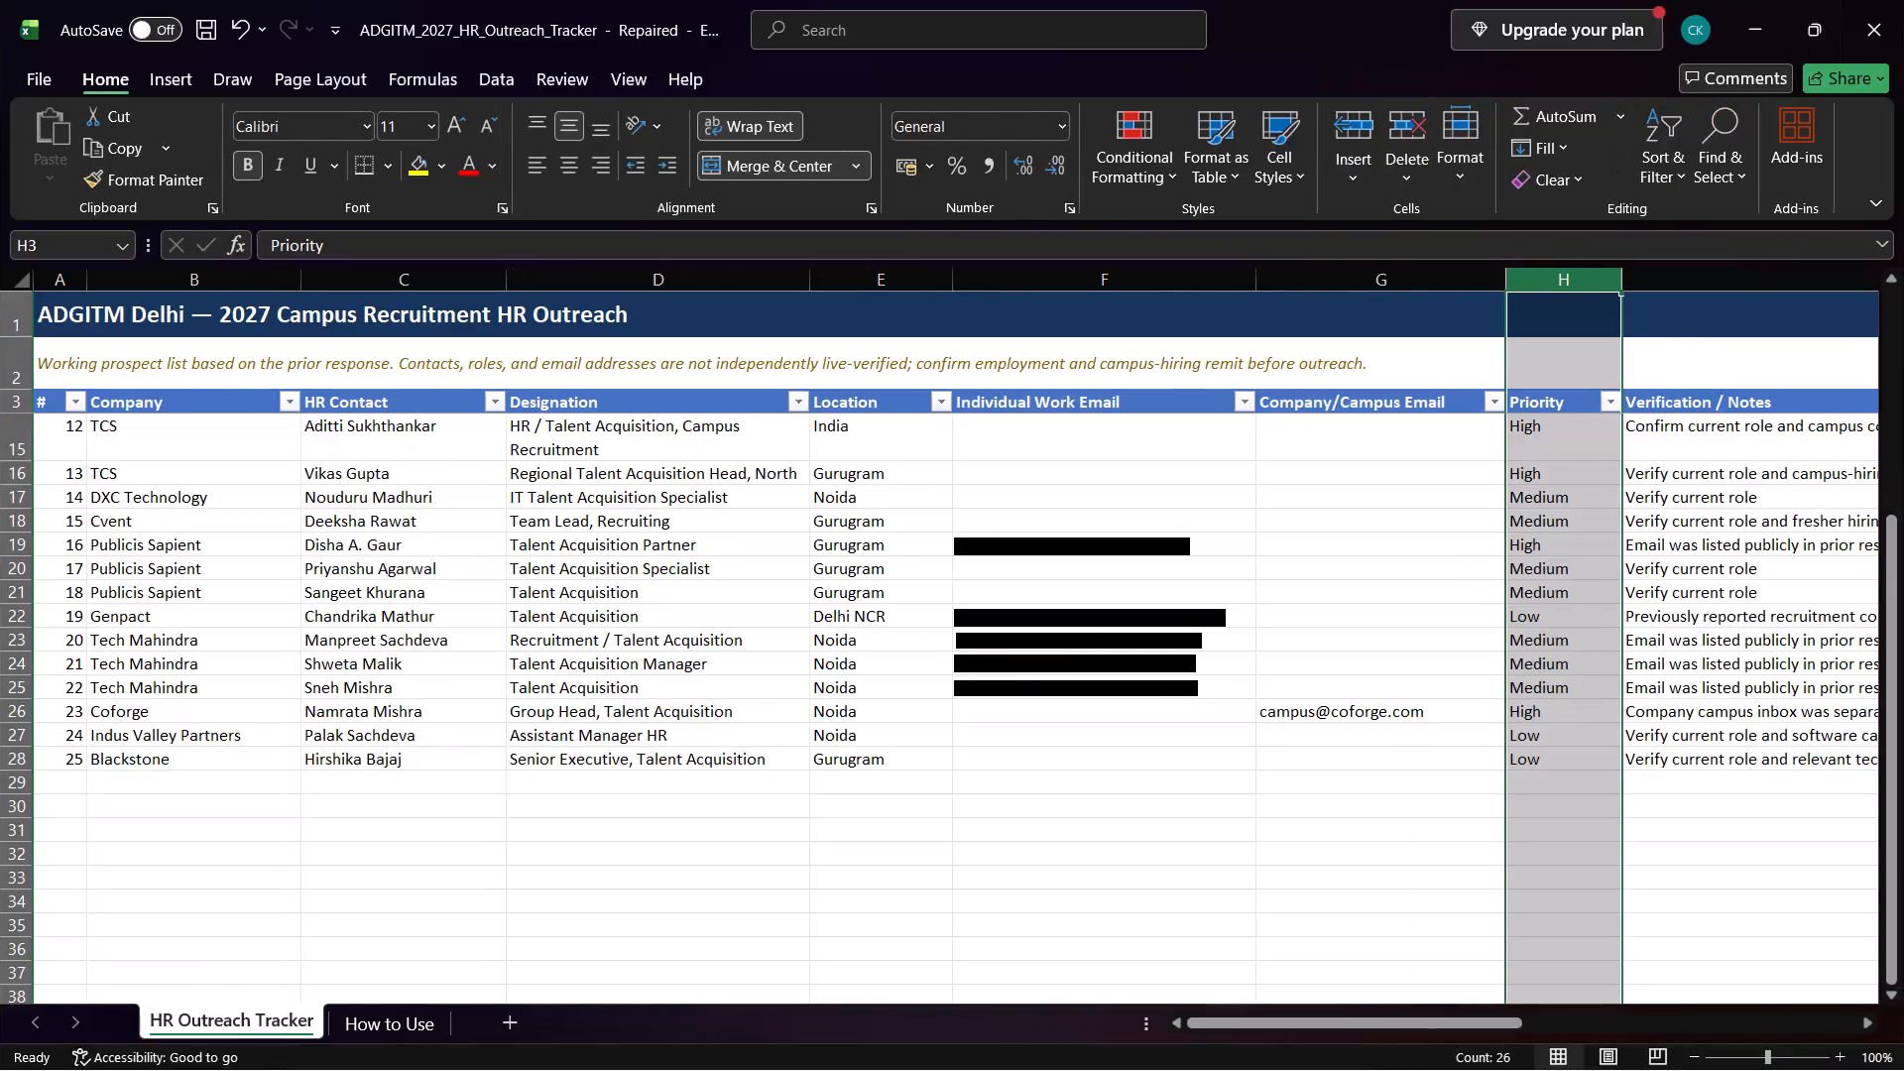
Examine the columns from # through LinkedIn Profile URL and Source URL for contacts 12 to 25 in the HR Outreach Tracker.
scroll(1031, 525, left, 1)
scroll(1031, 525, right, 2)
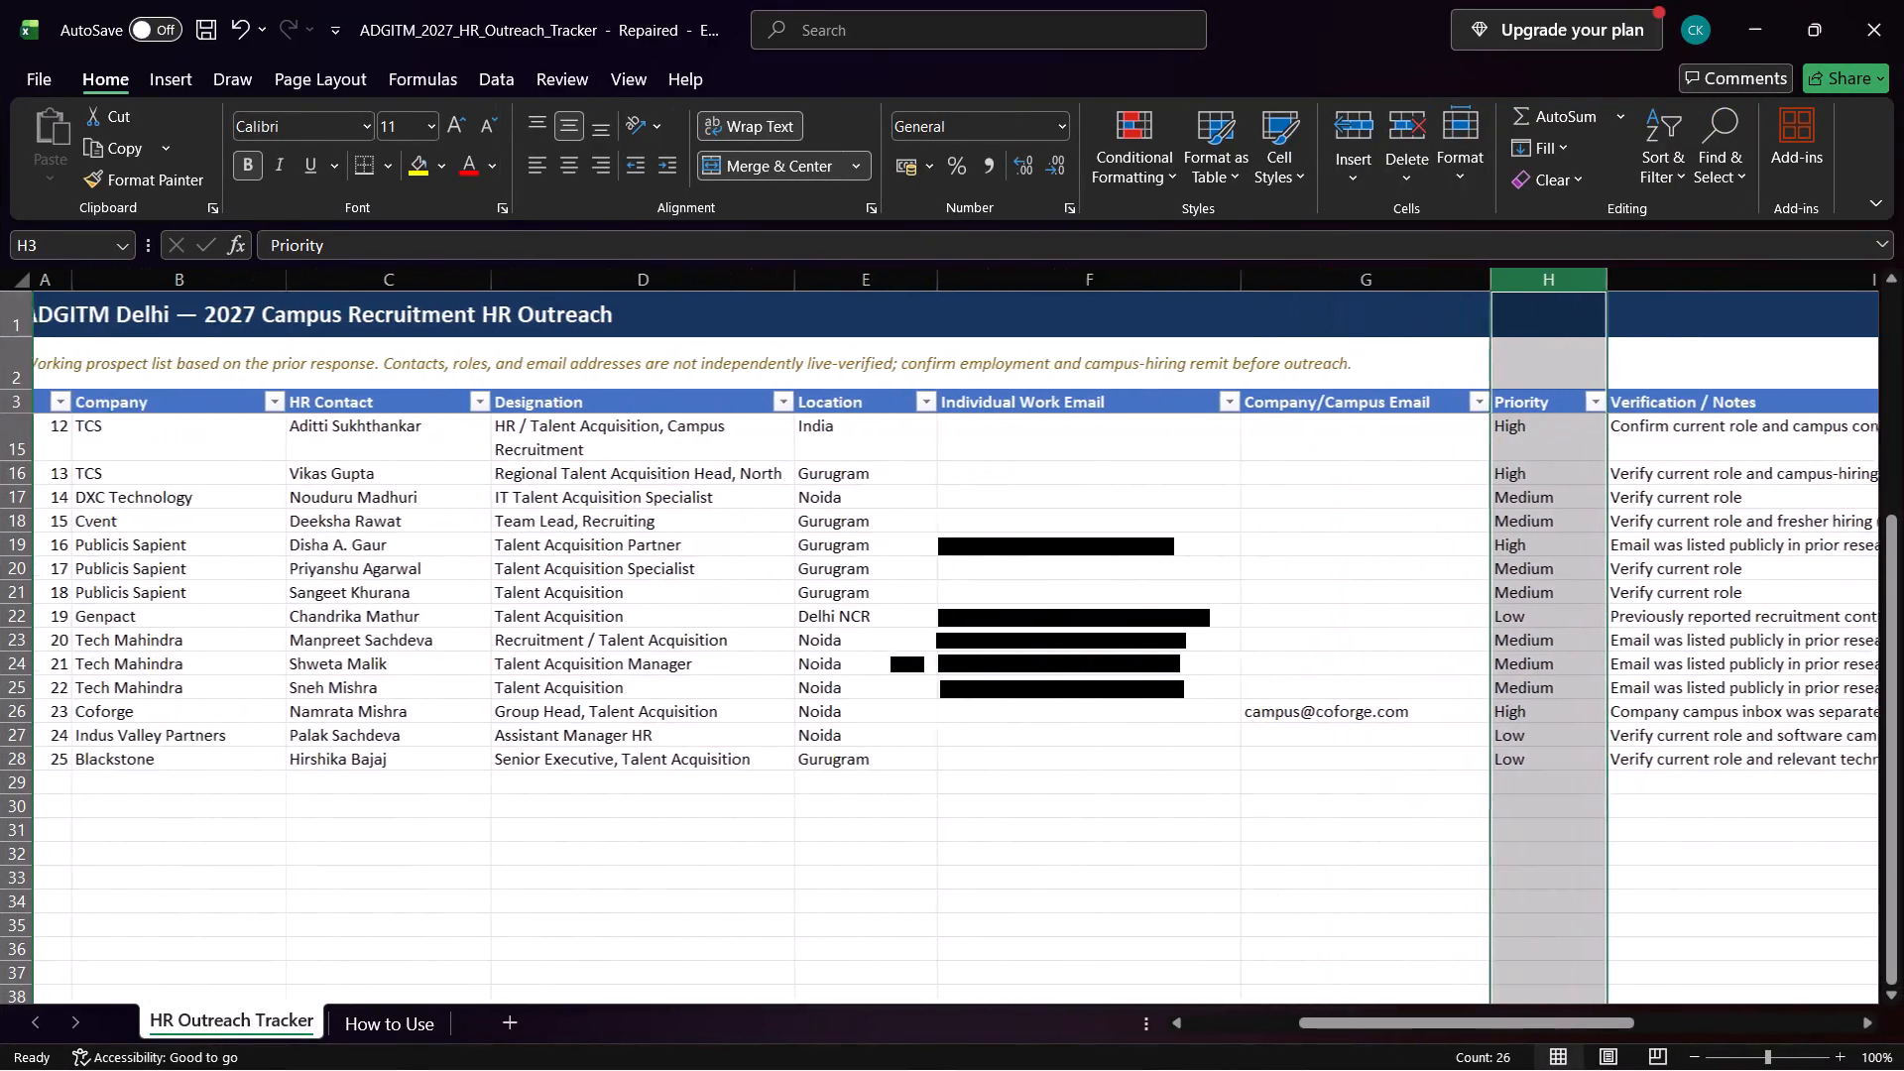
scroll(1031, 525, right, 1)
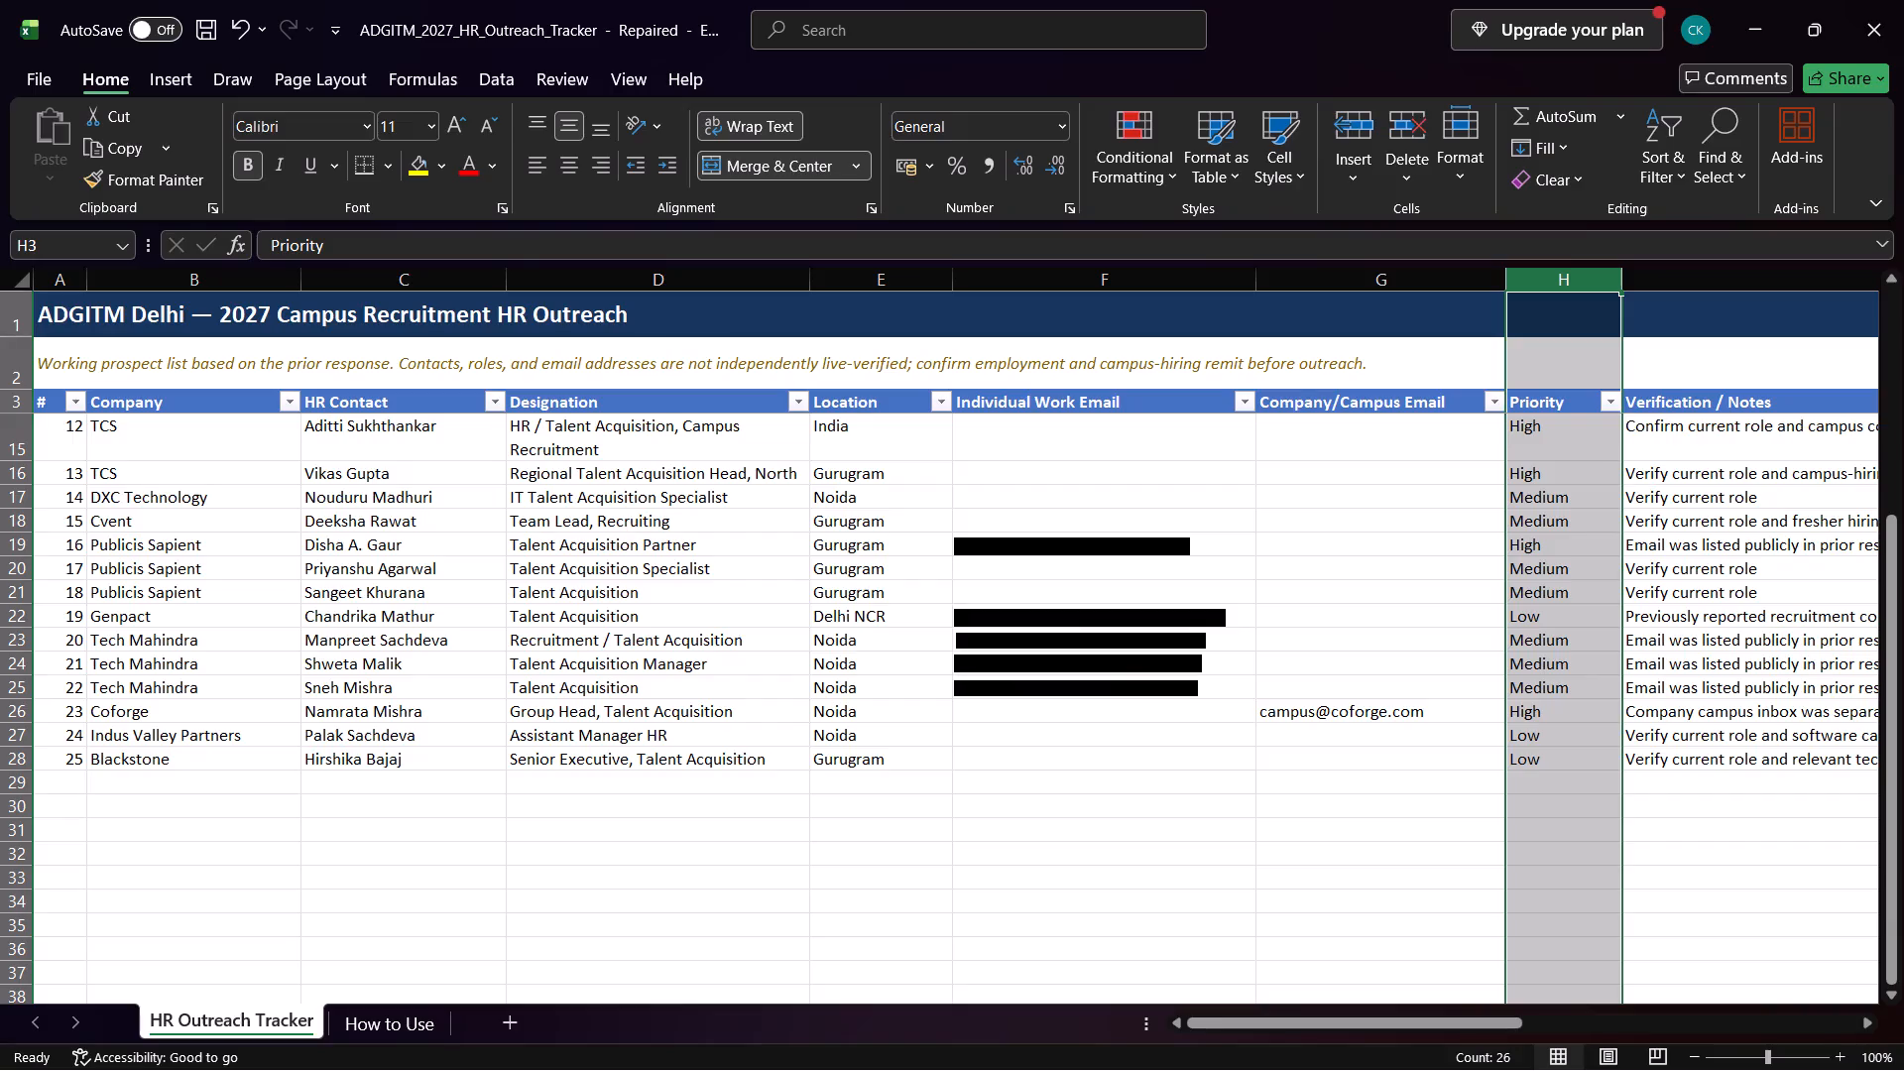
scroll(383, 692, up, 1)
scroll(383, 692, left, 2)
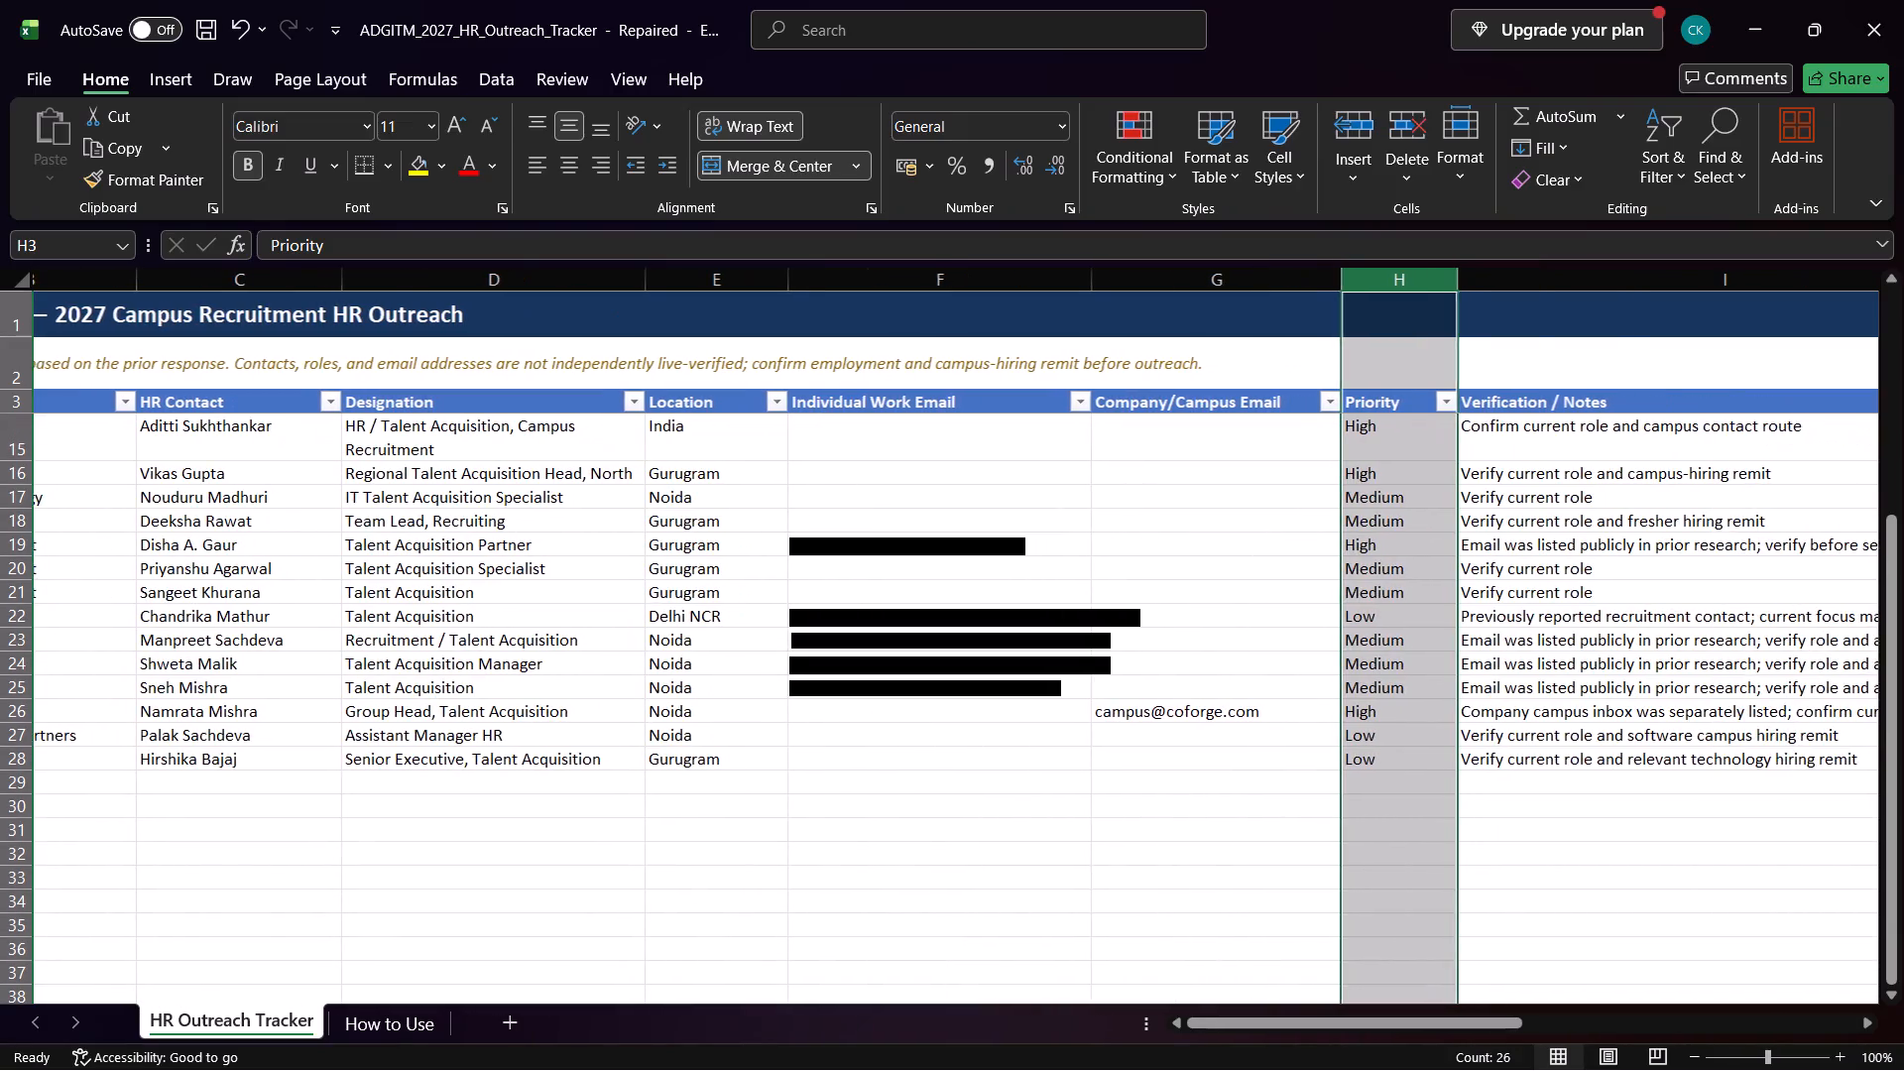
scroll(383, 692, left, 4)
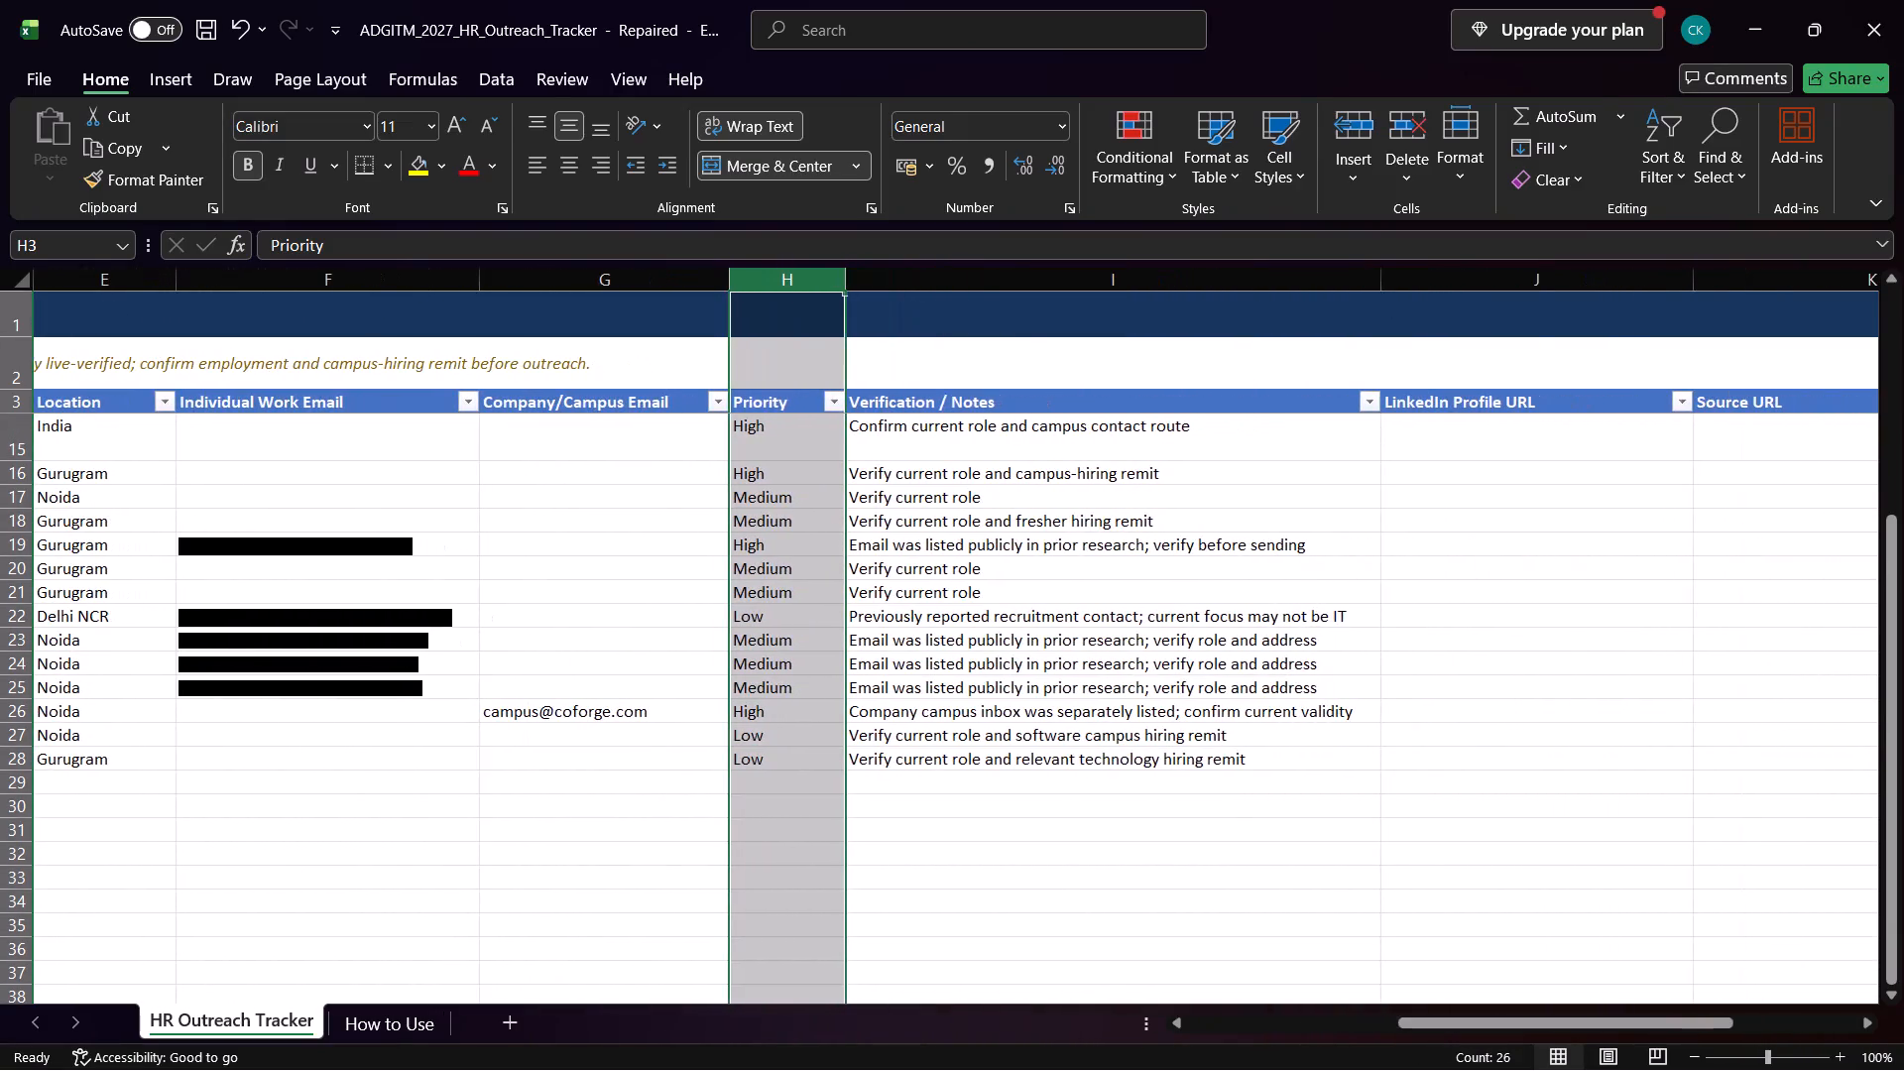
scroll(383, 692, right, 1)
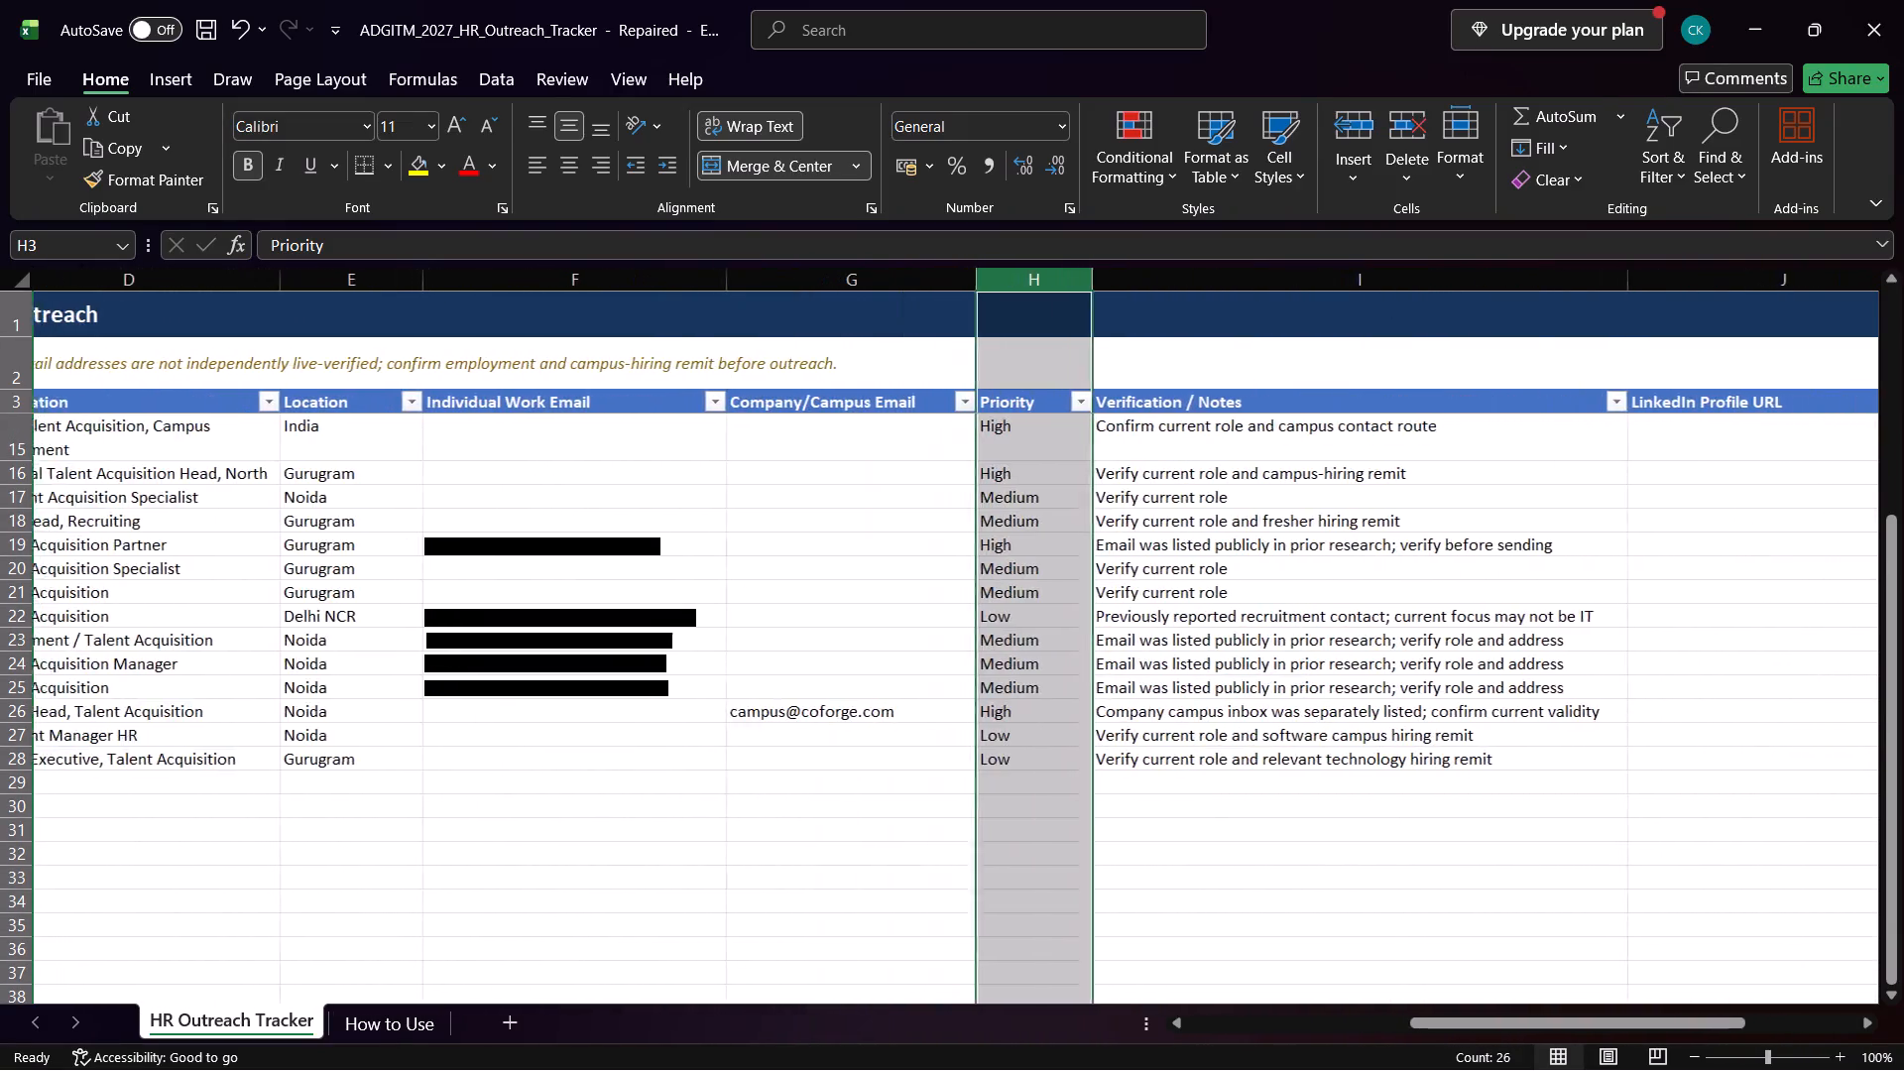
scroll(383, 692, right, 4)
Review the contact rows from contact 1 at HCLTech down to contact 25 at Blackstone, including their emails and priorities.
scroll(383, 692, up, 1)
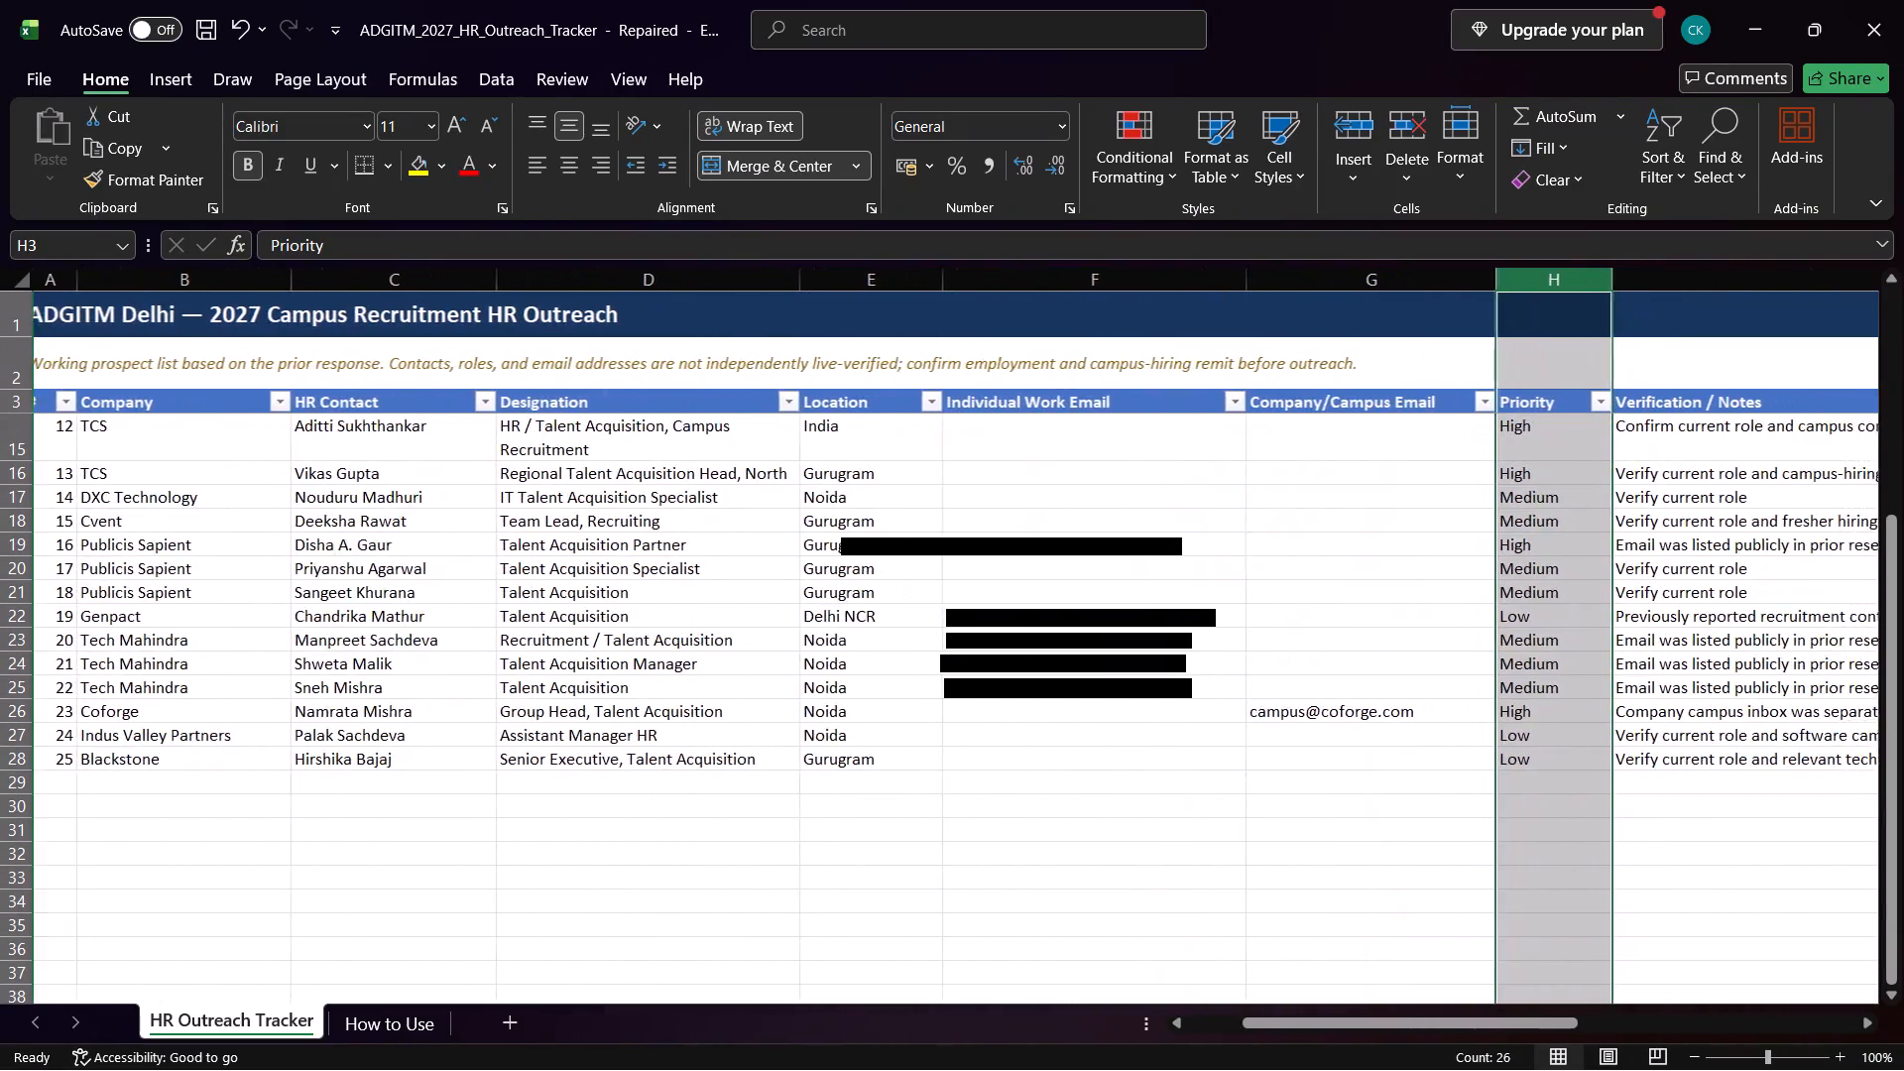
scroll(383, 692, up, 4)
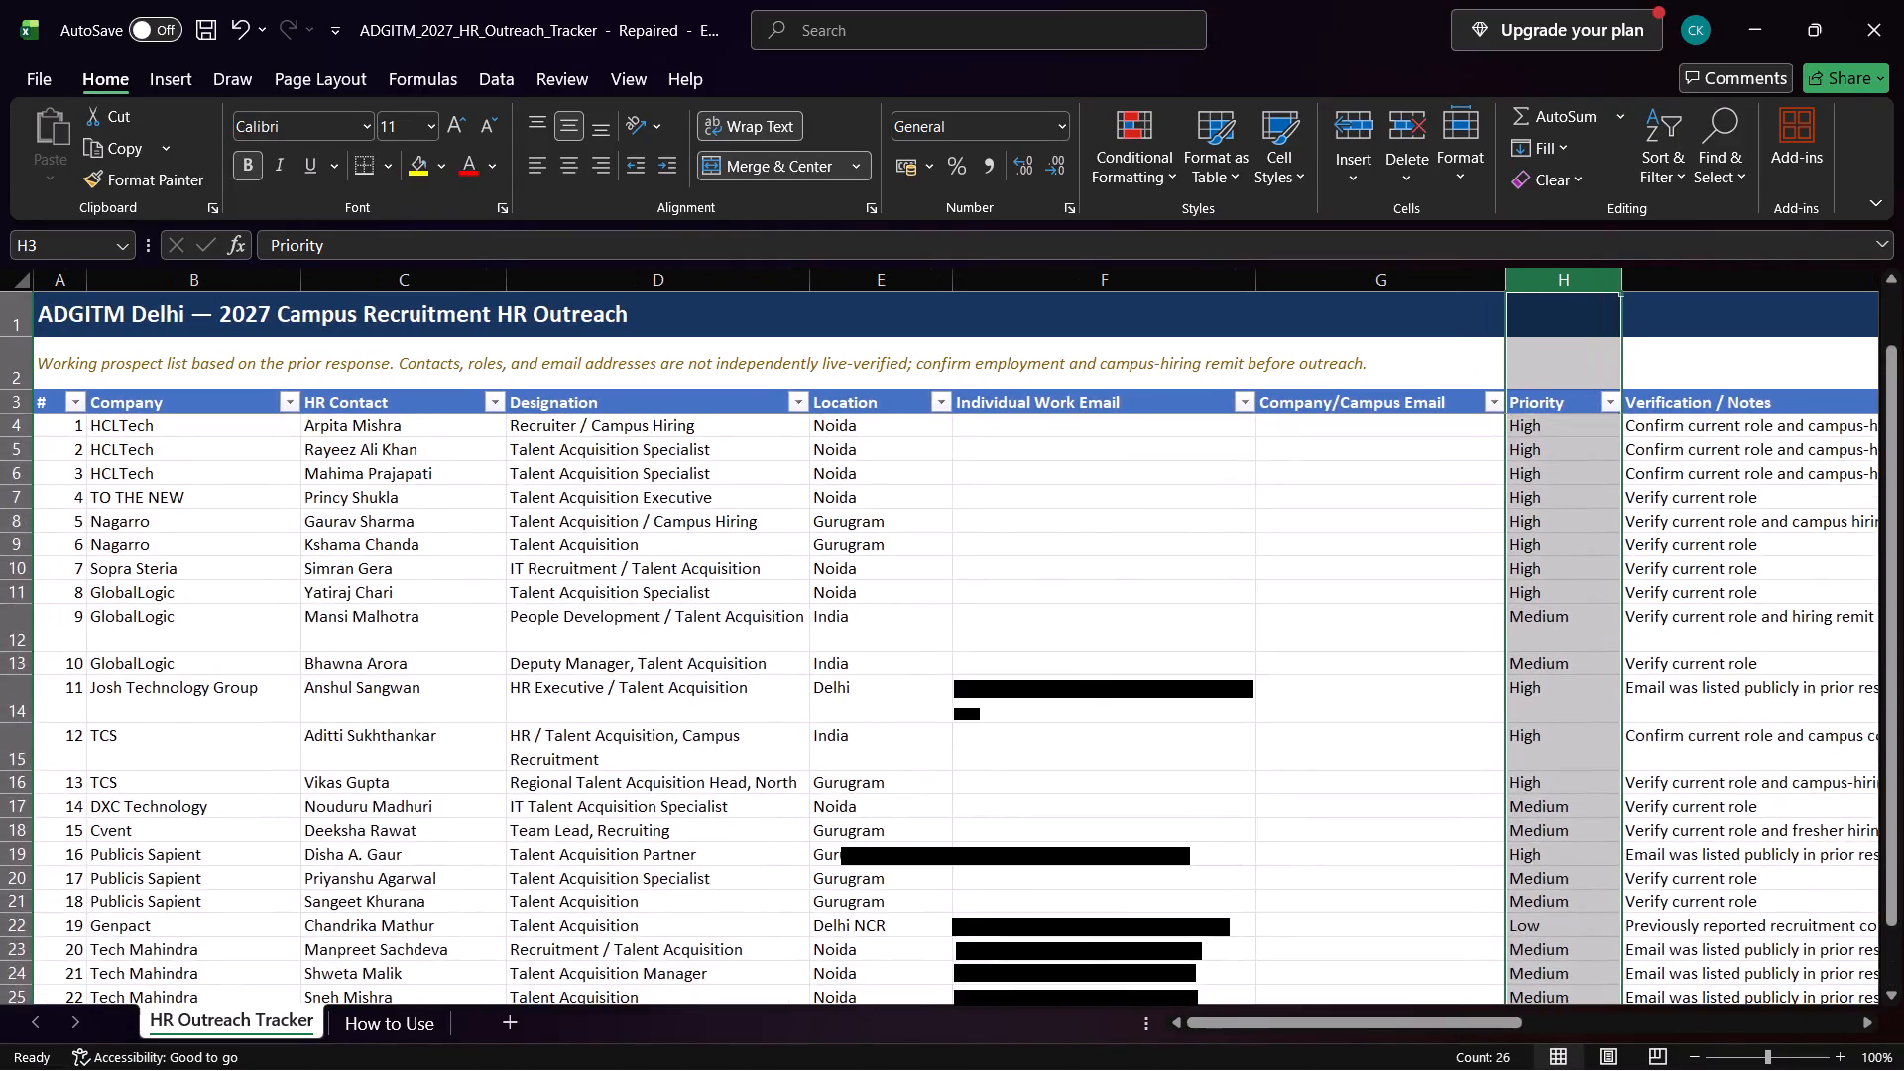
scroll(383, 692, up, 1)
scroll(383, 692, down, 1)
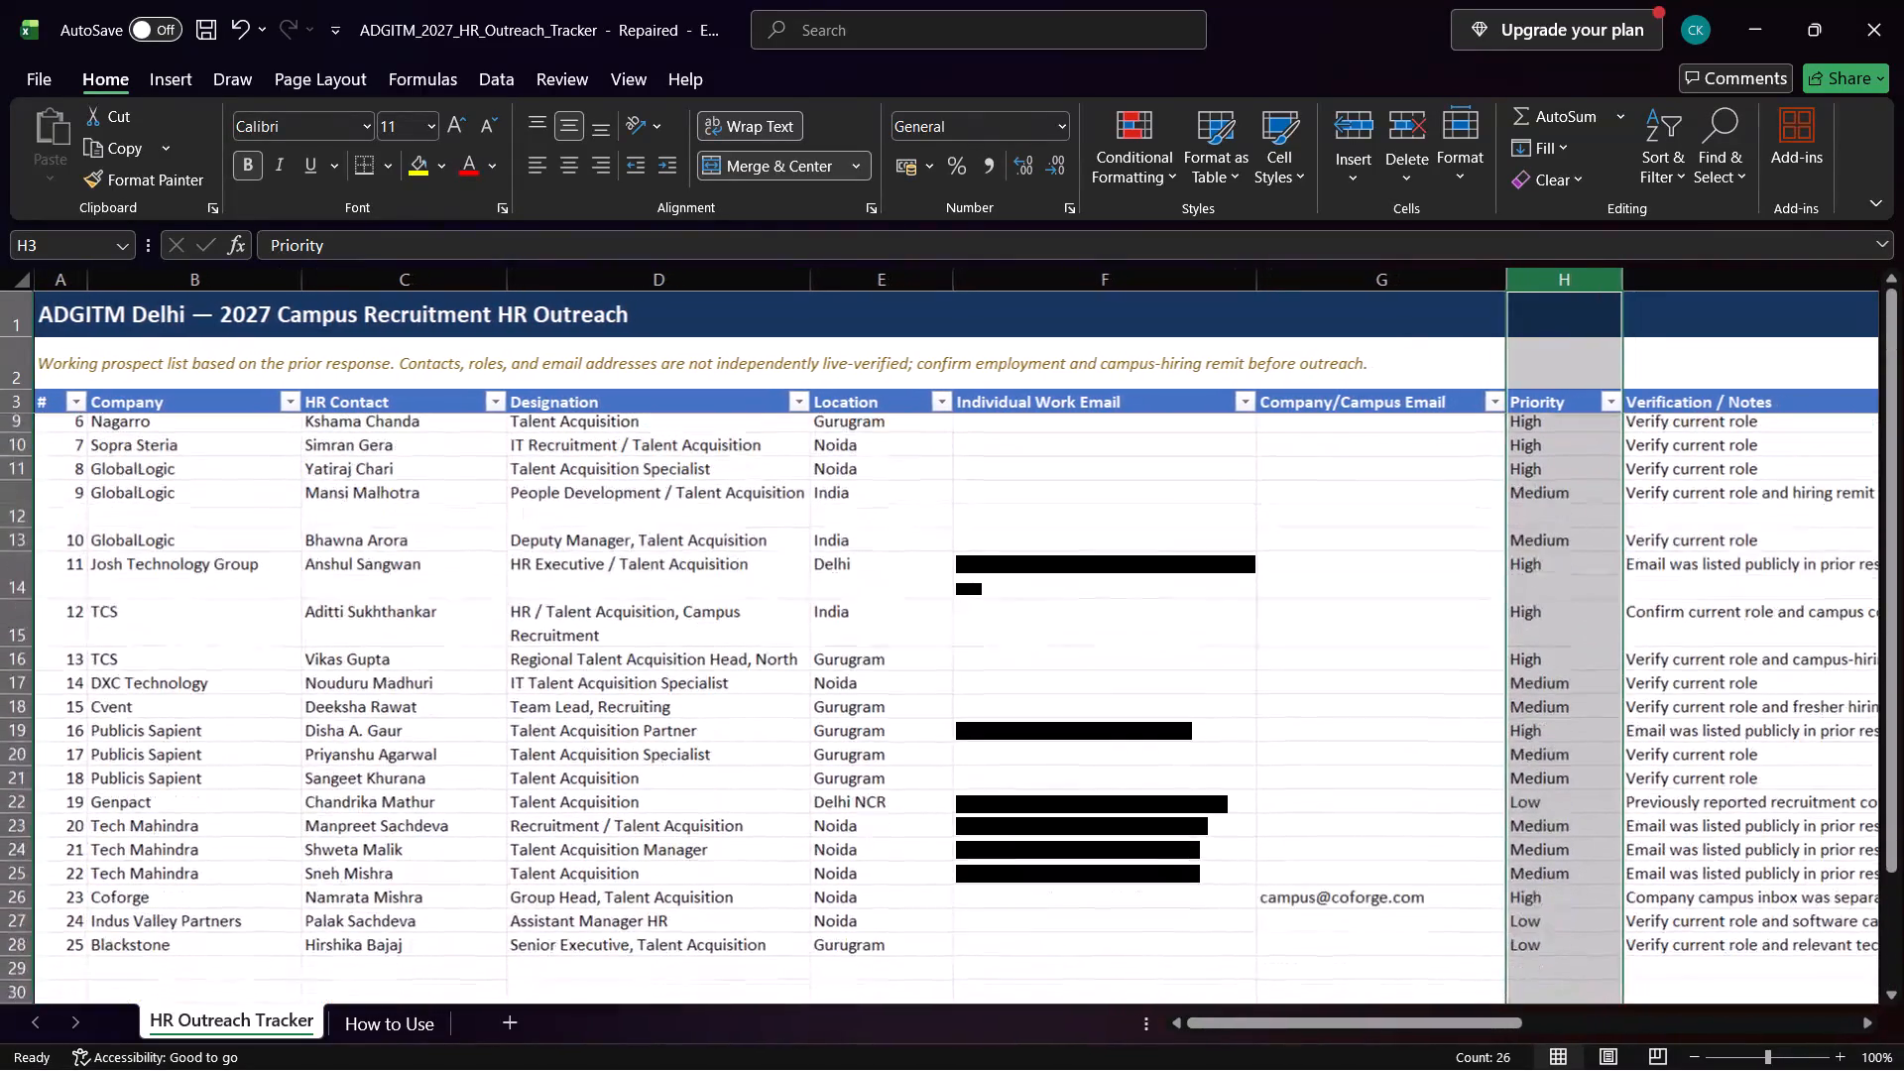
scroll(383, 692, down, 2)
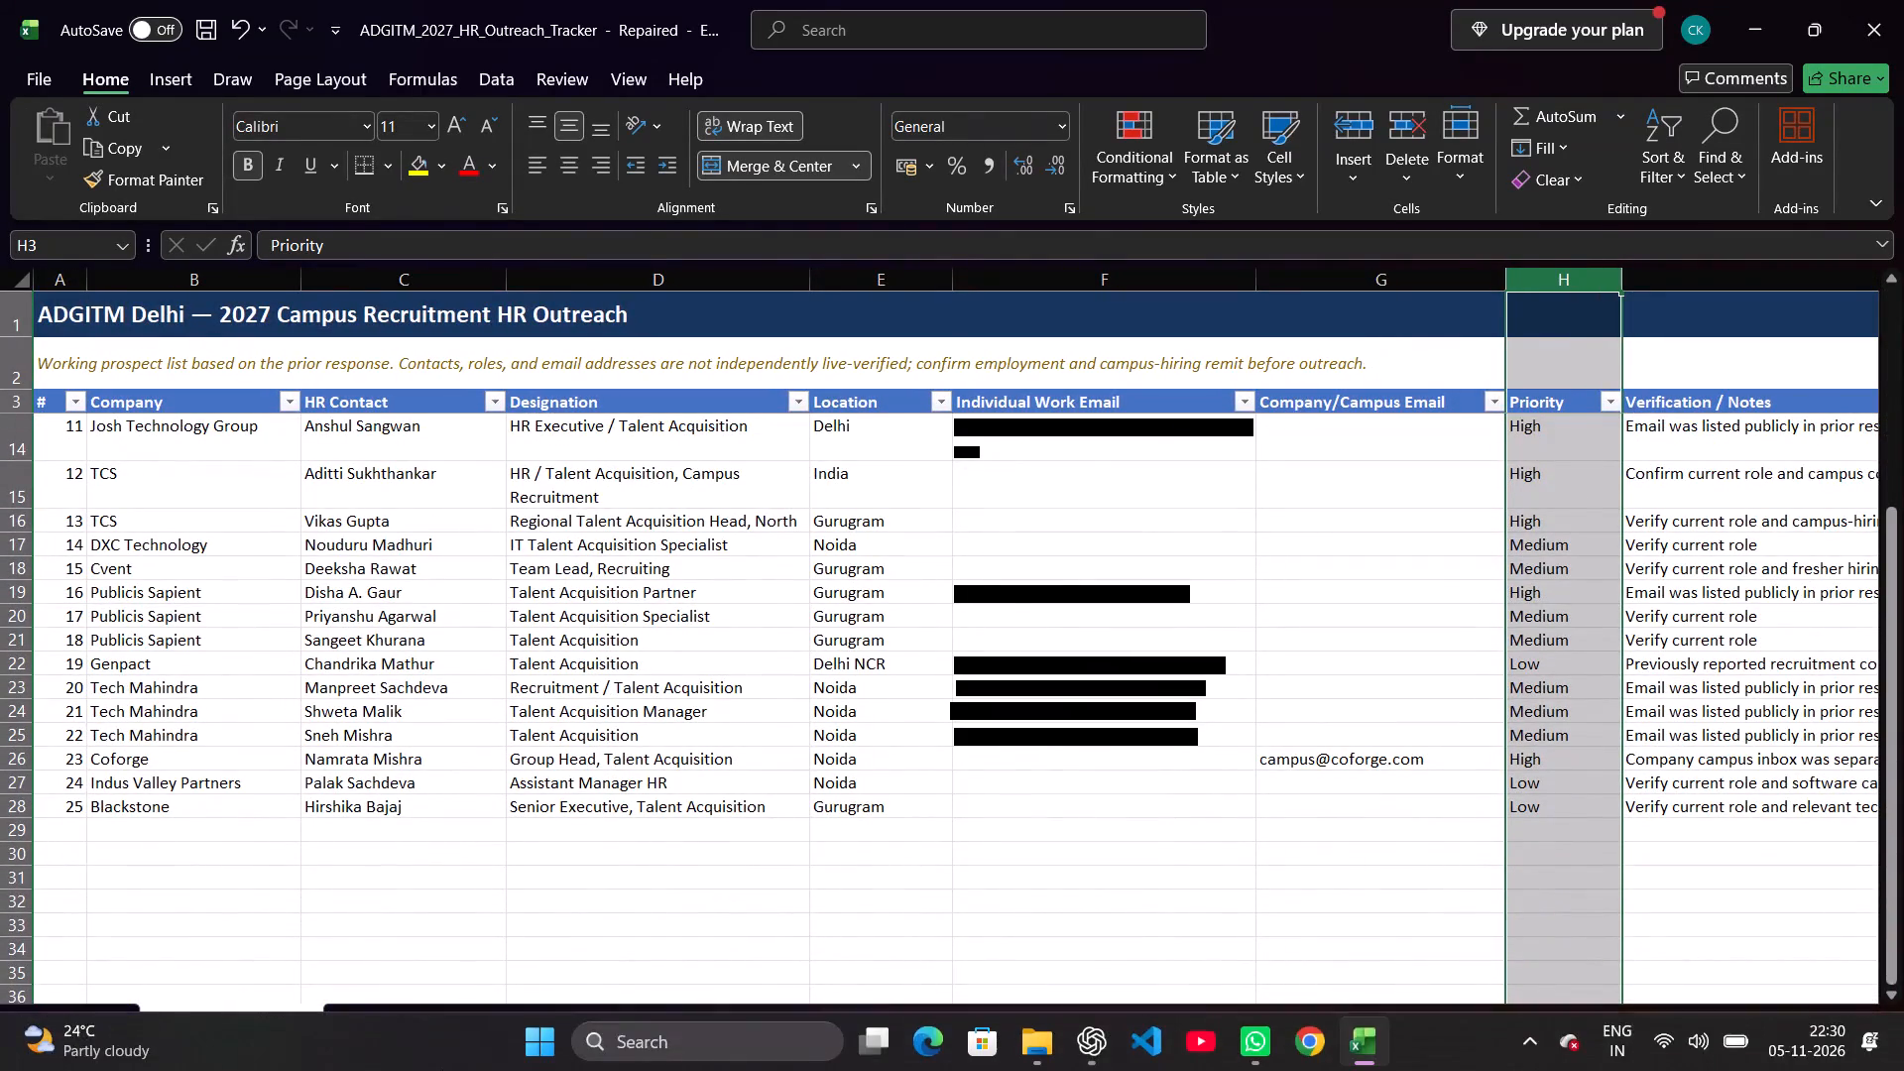
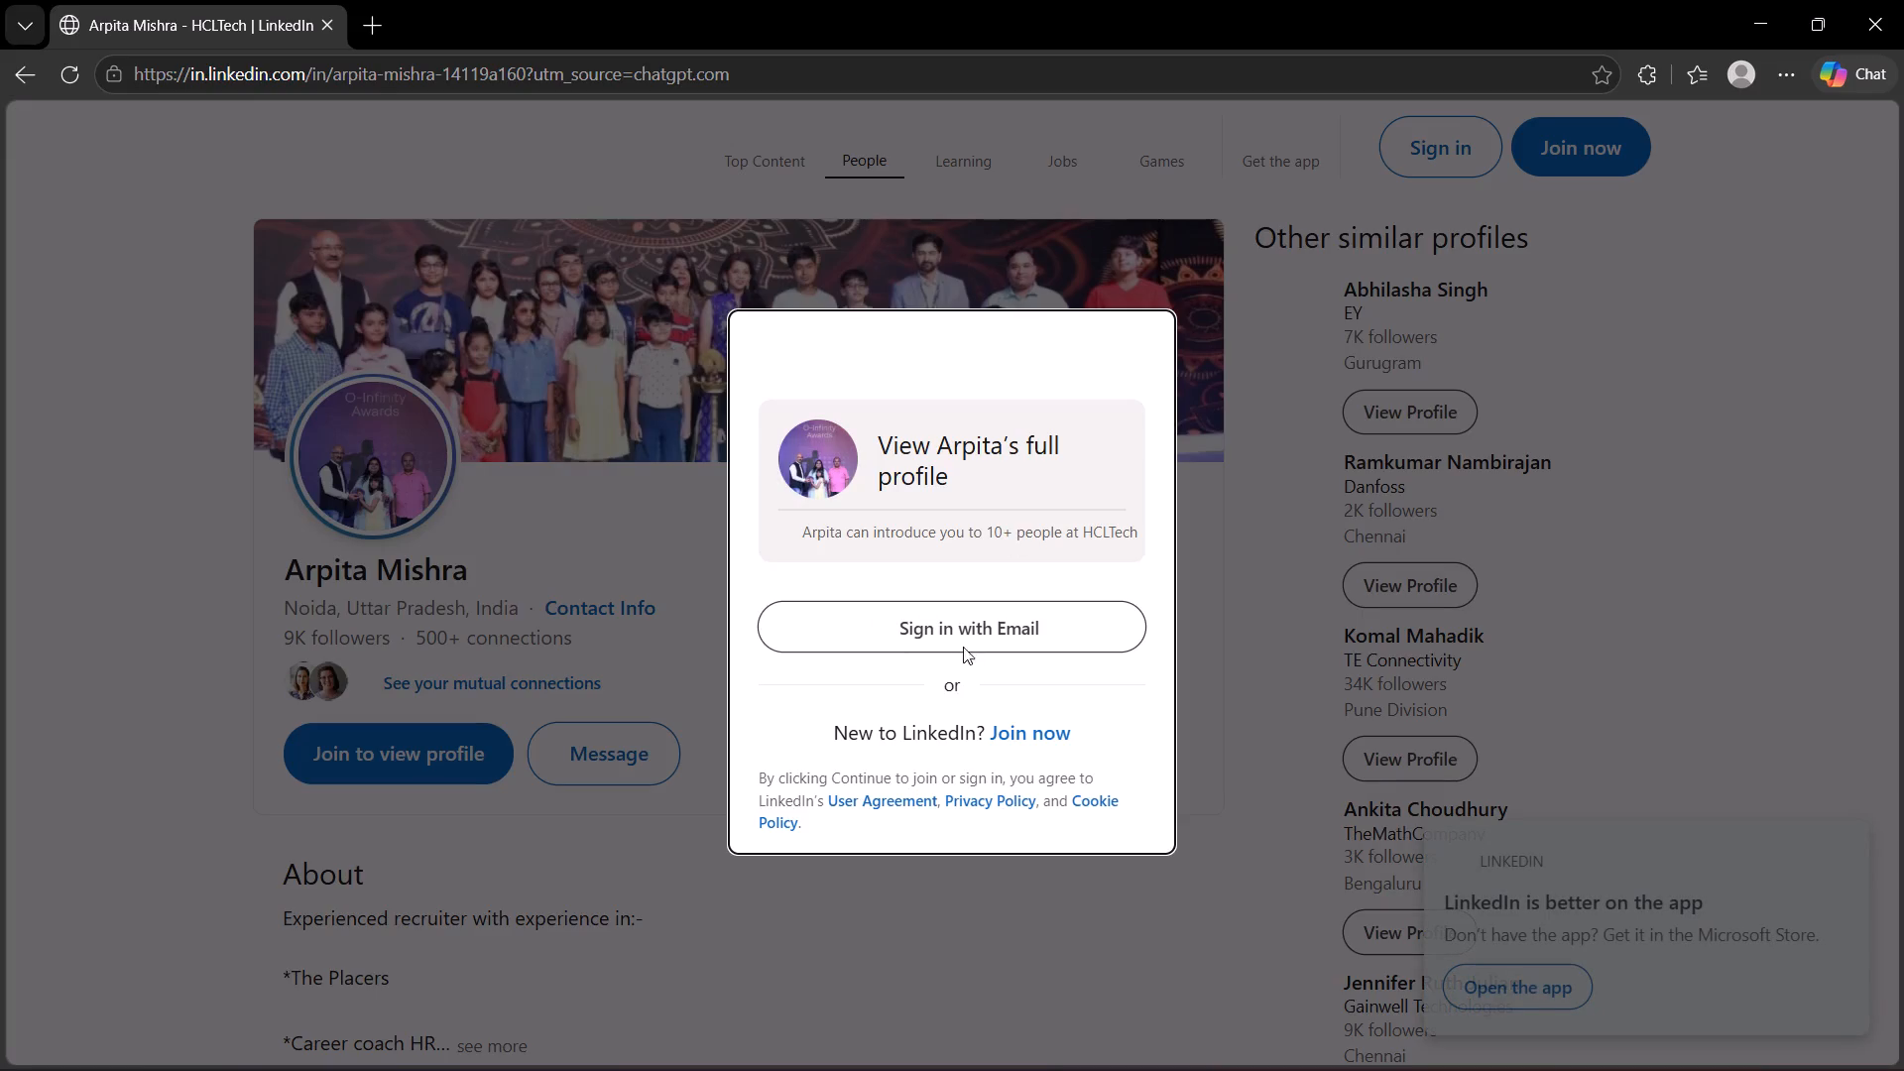
click(930, 624)
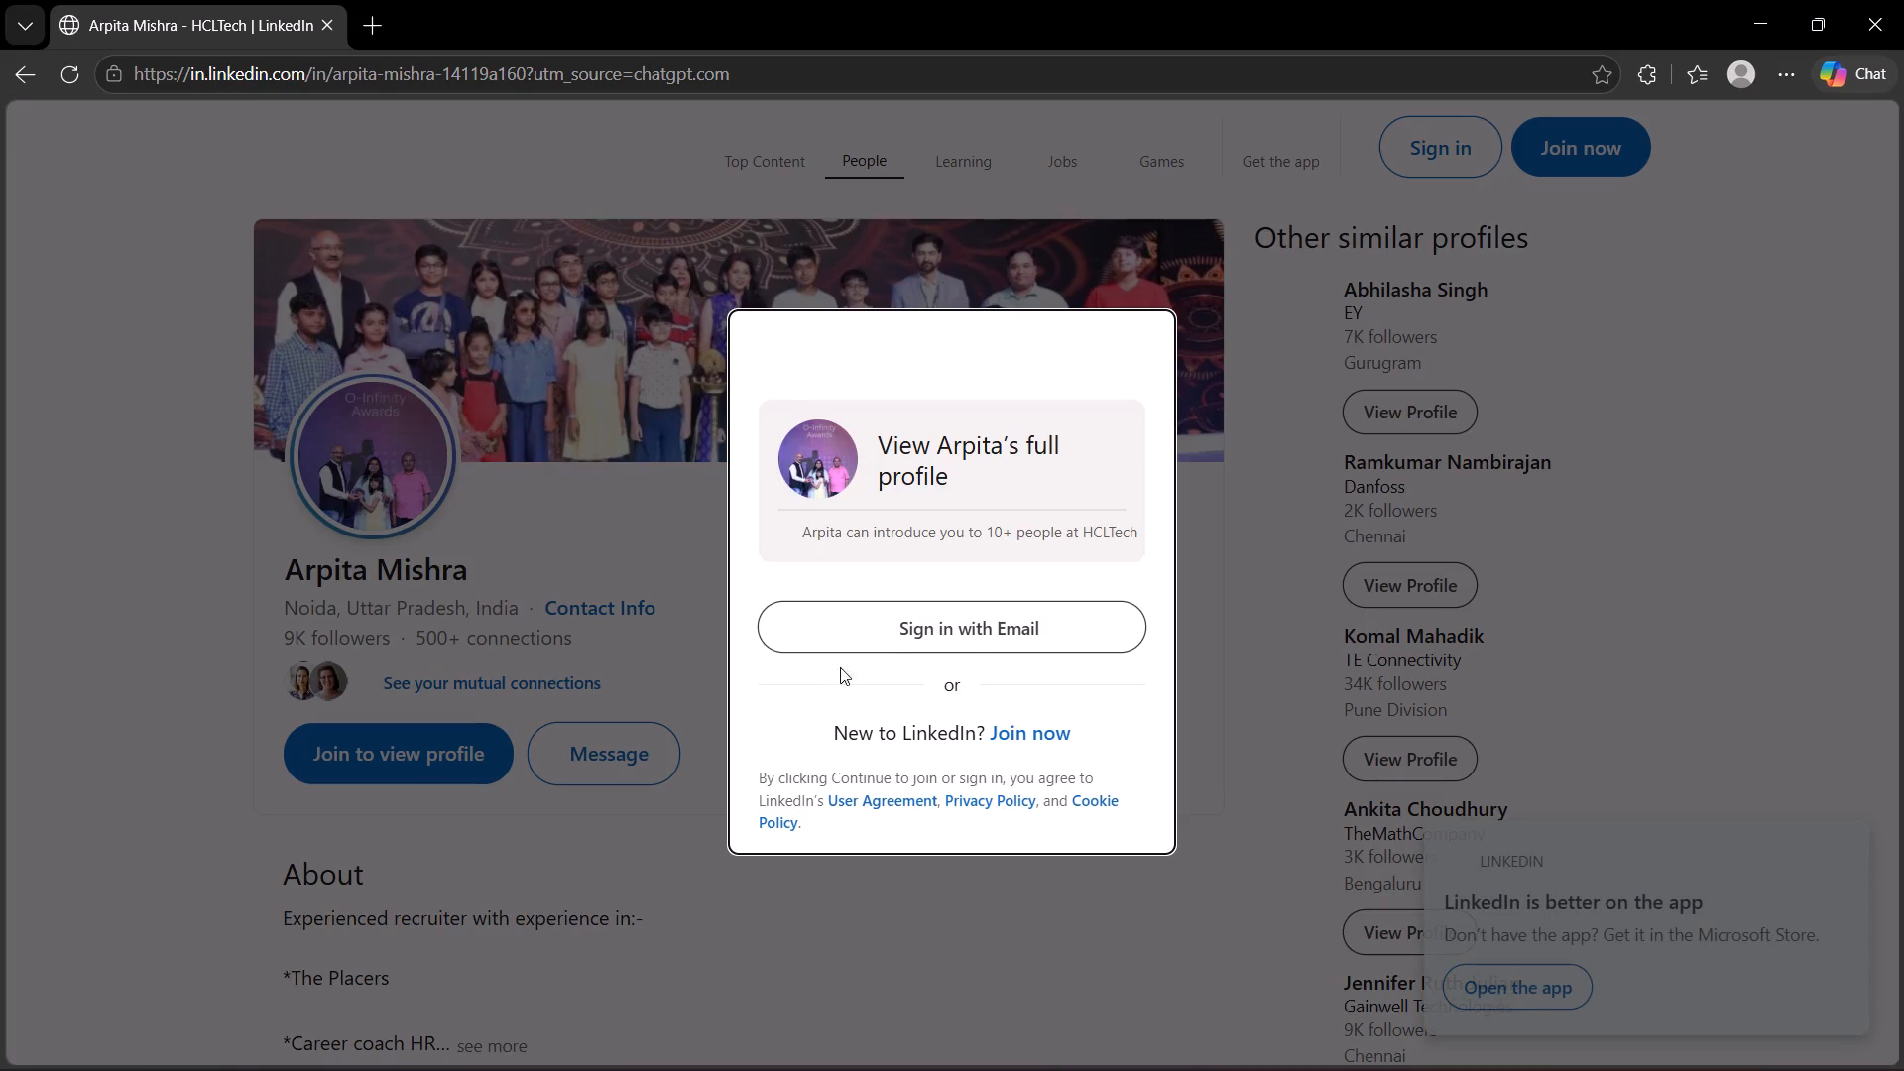
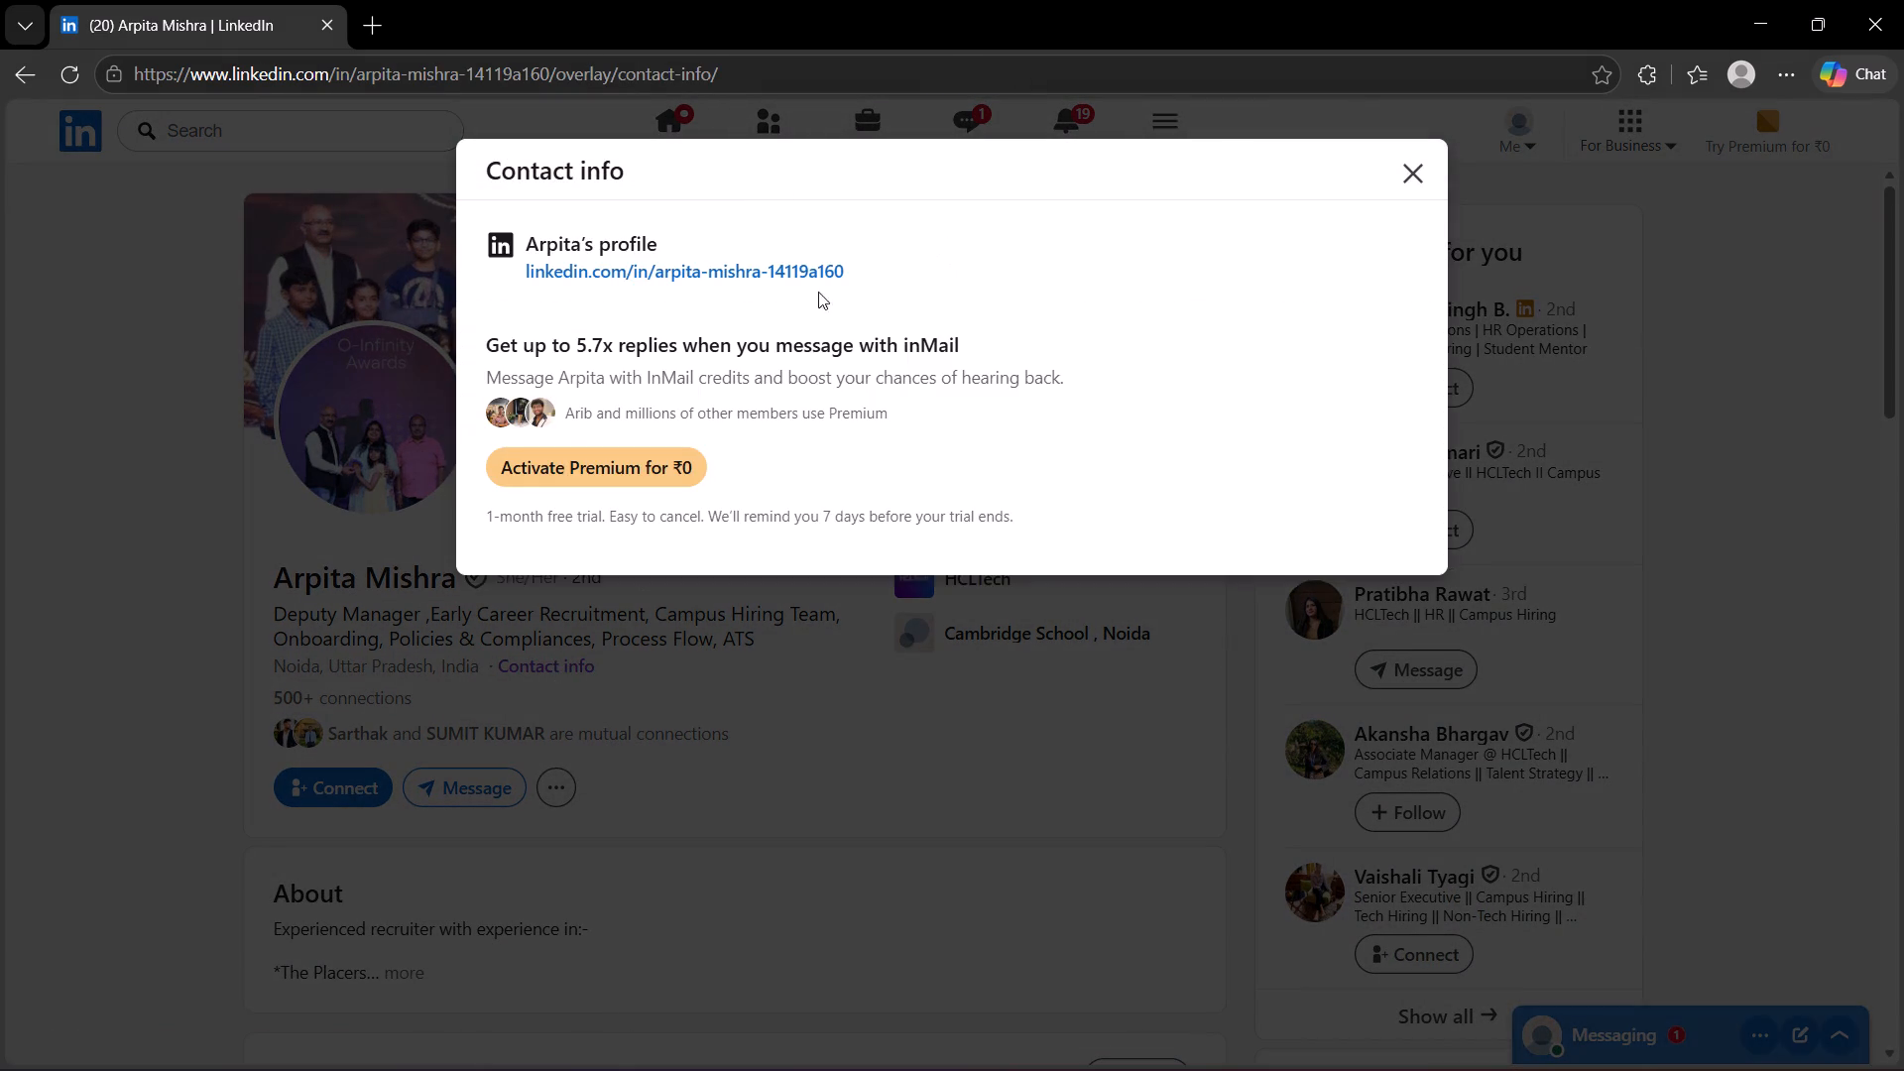
Copy the first HCLTech recruiter's profile link from LinkedIn's contact info into their LinkedIn Profile URL cell, J4, in the Excel tracker.
right_click(762, 273)
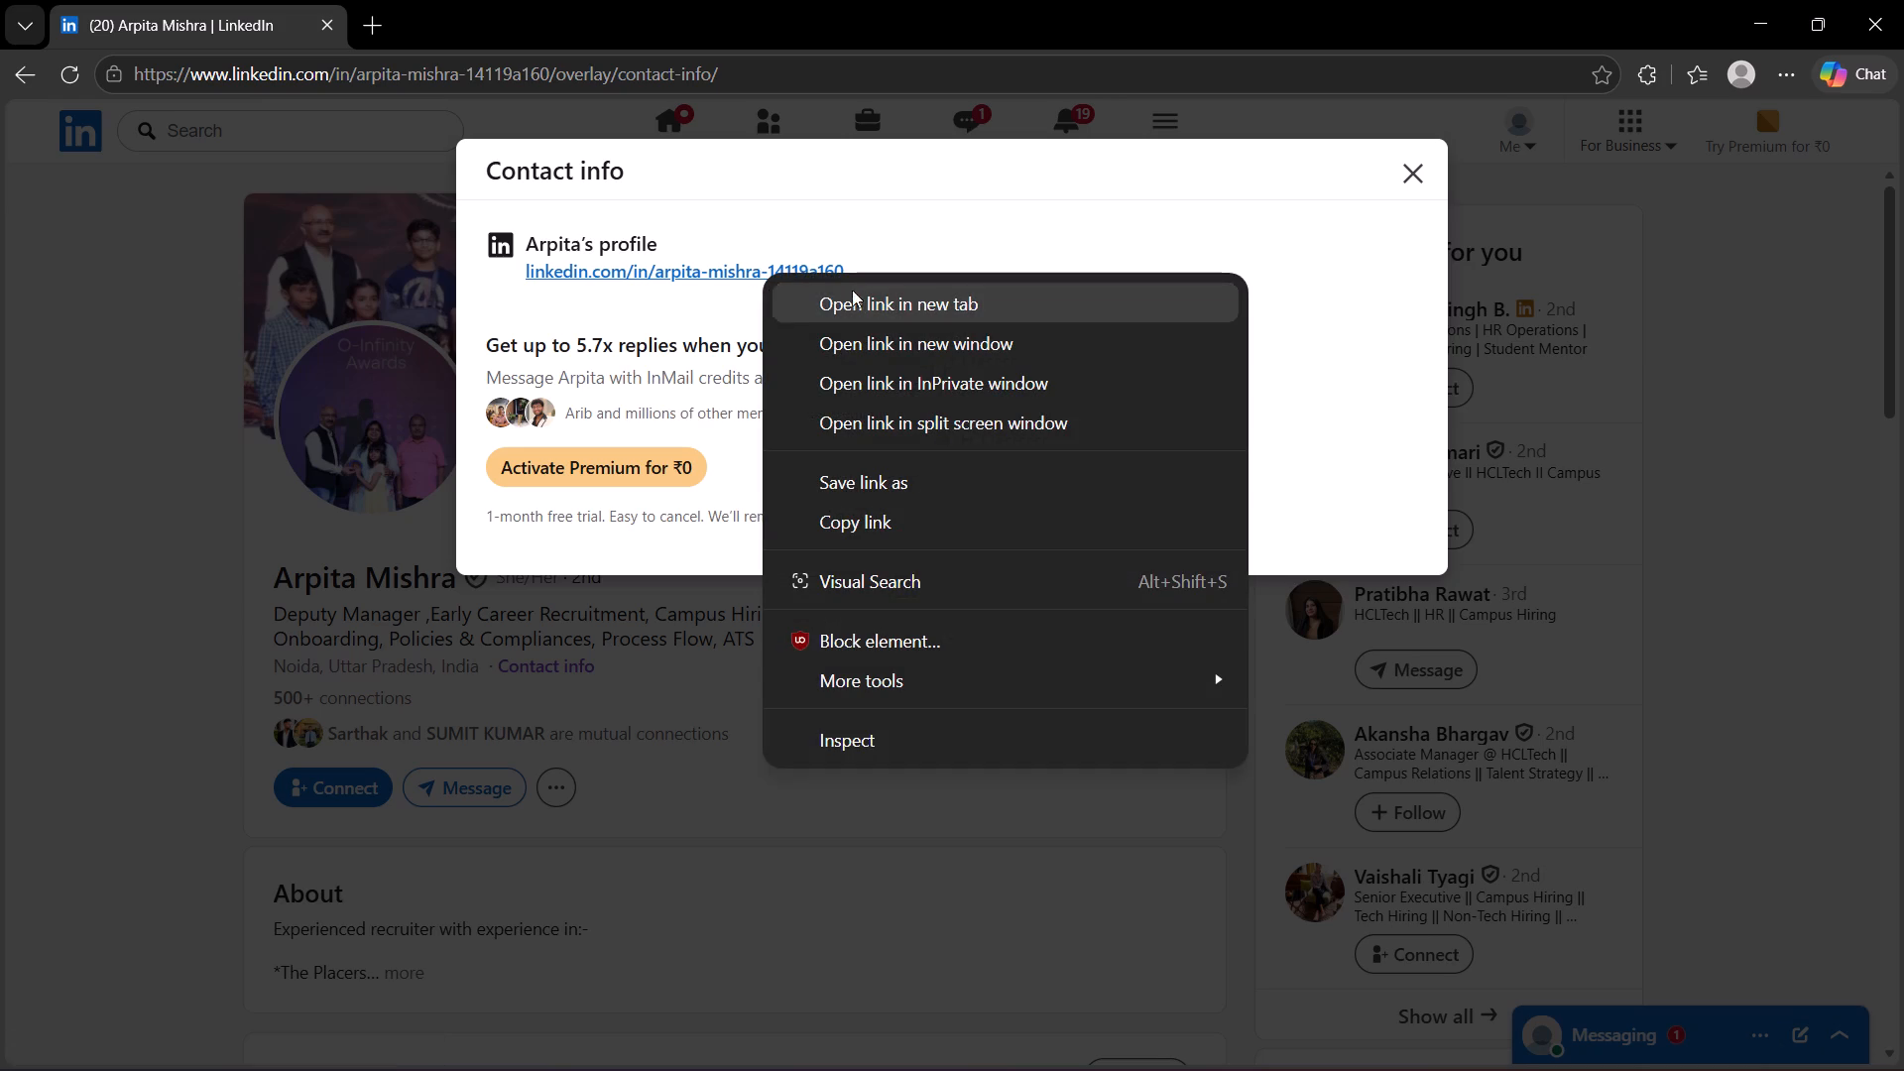
click(828, 522)
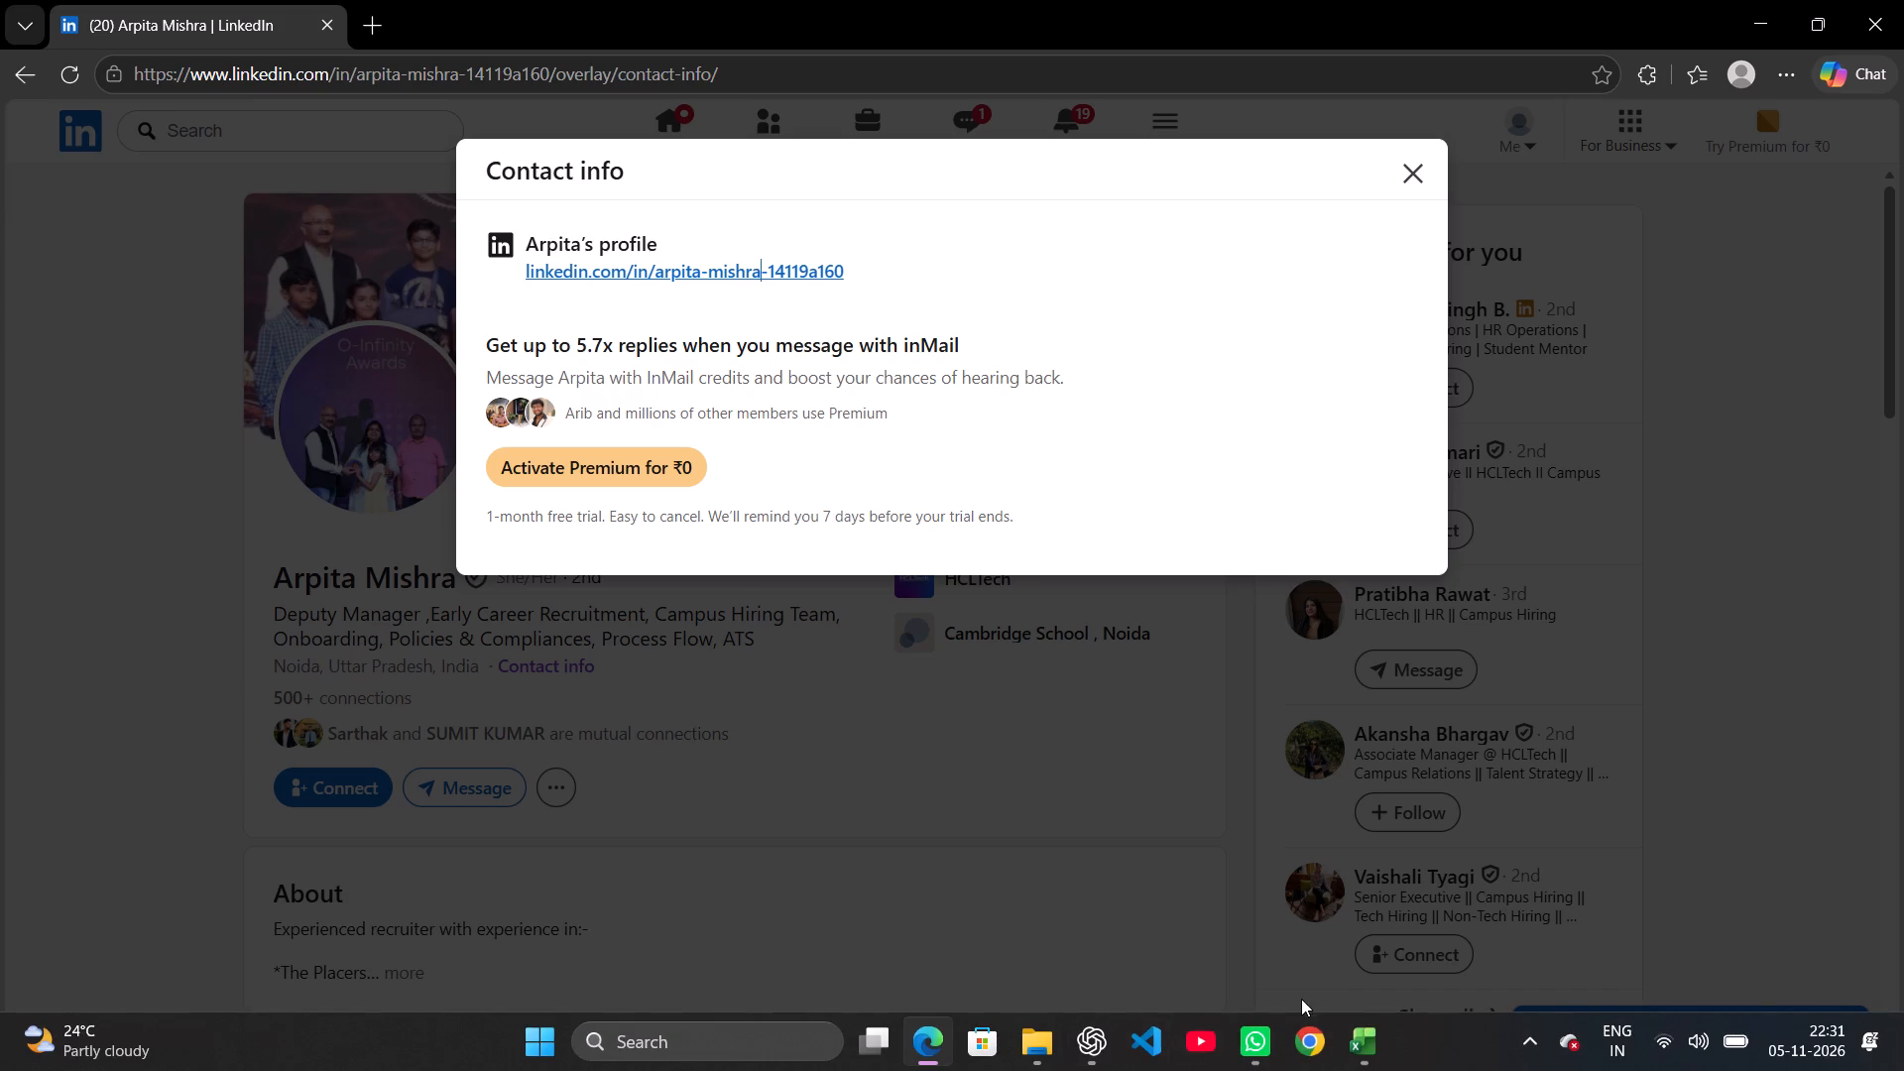
click(1350, 1057)
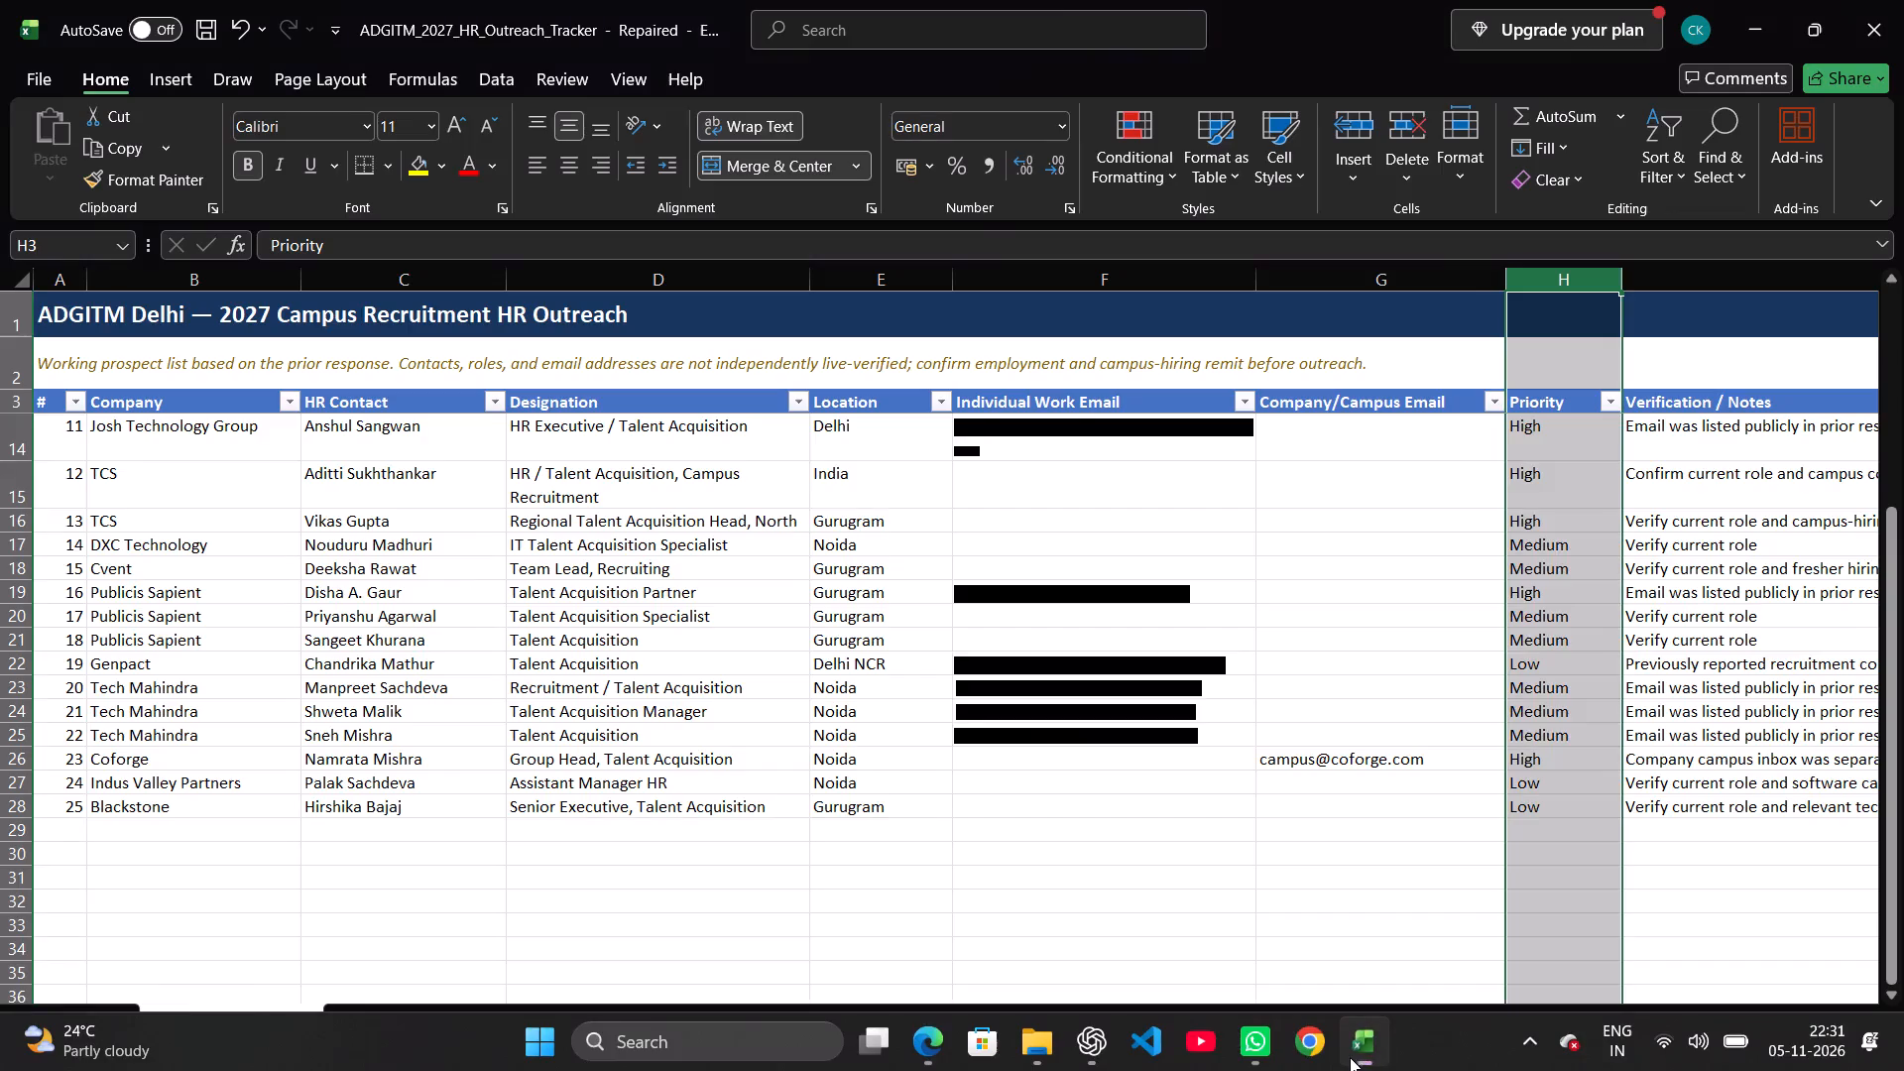
scroll(1493, 499, left, 4)
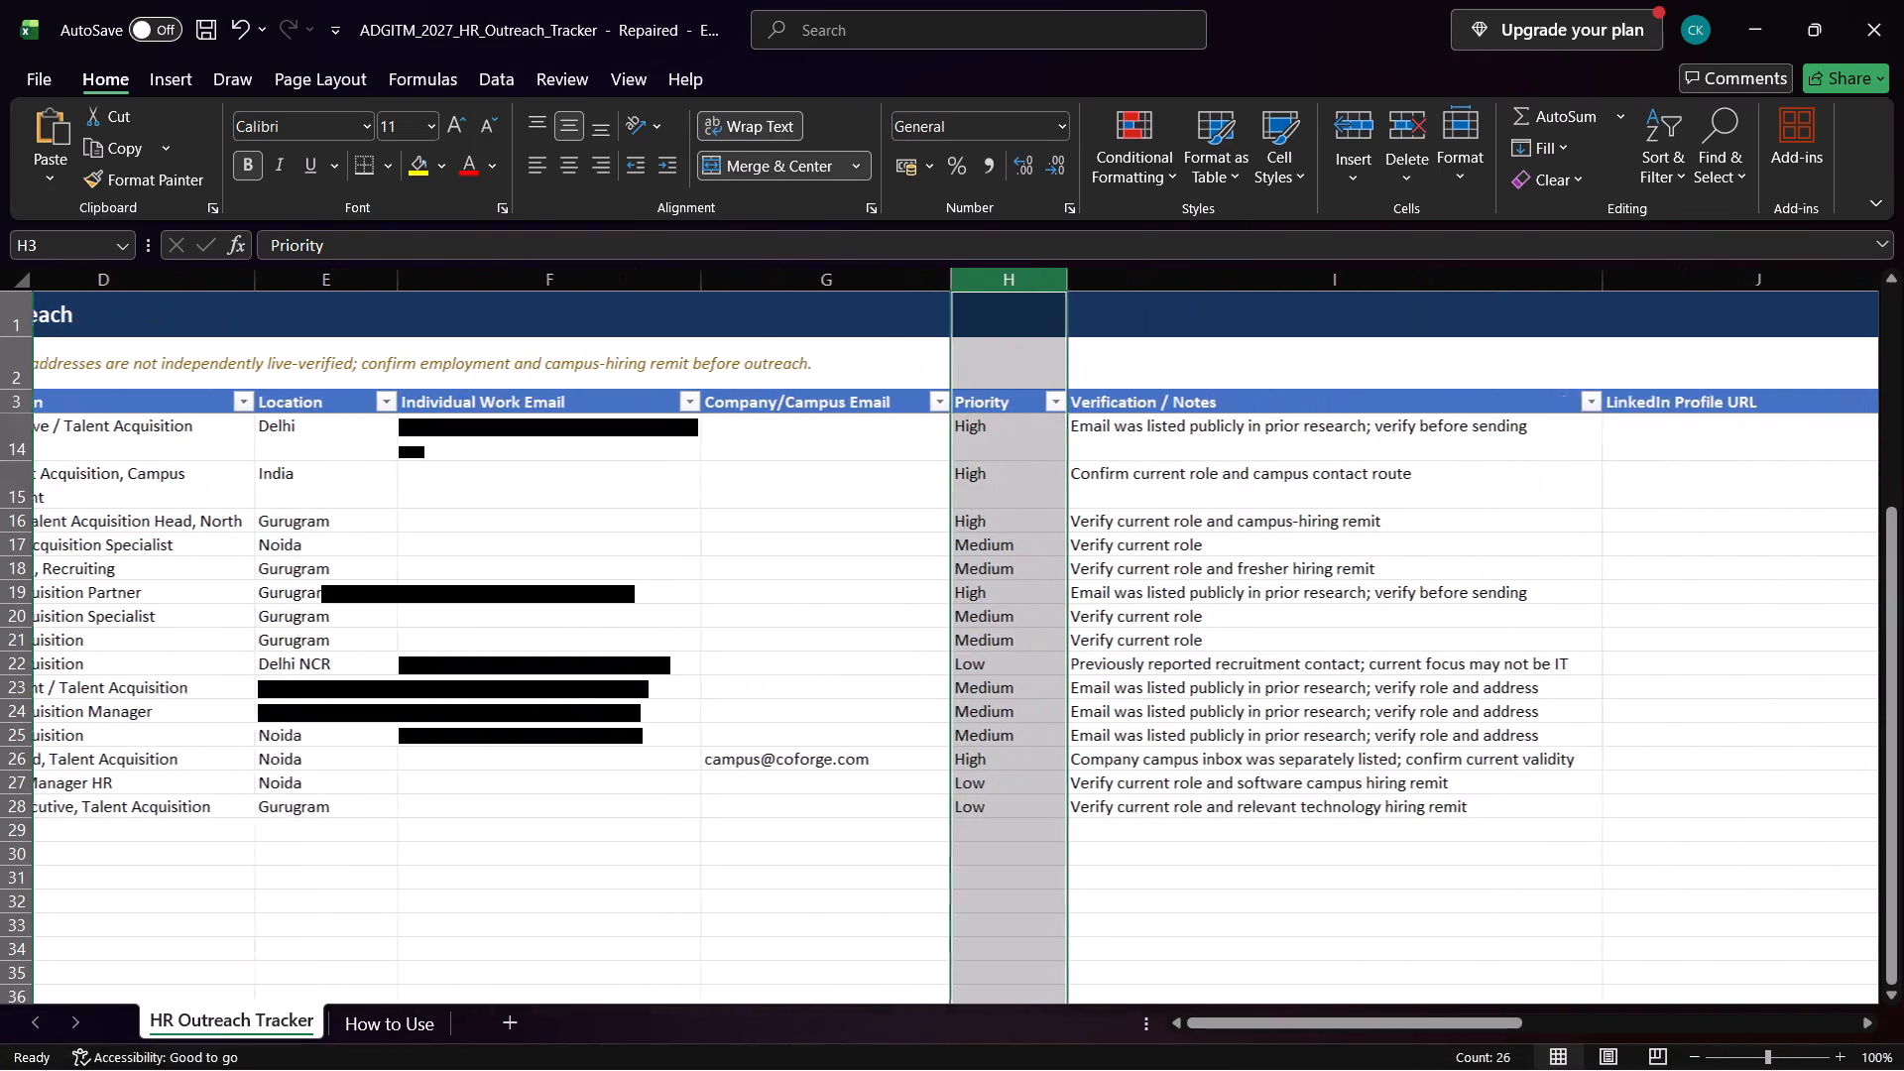
scroll(1493, 499, left, 1)
scroll(1419, 484, up, 5)
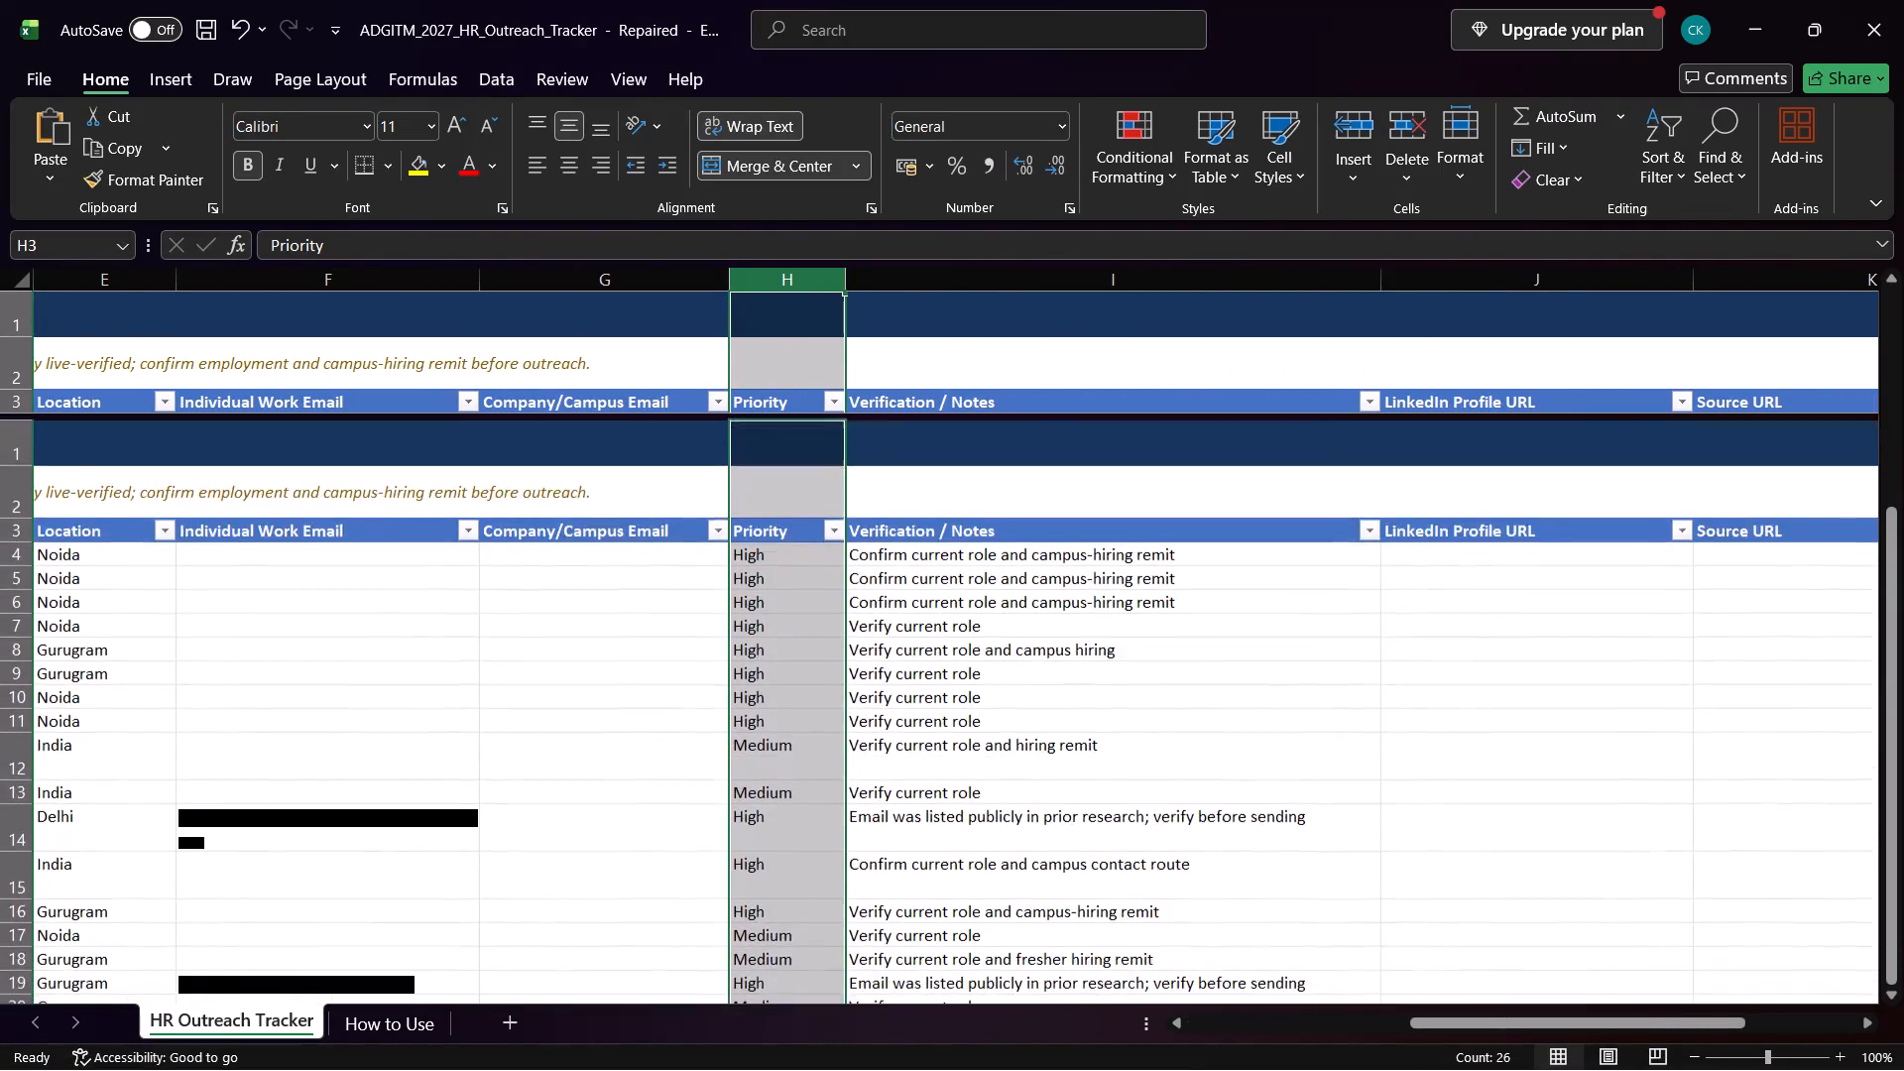
scroll(1178, 535, right, 3)
scroll(1178, 535, left, 1)
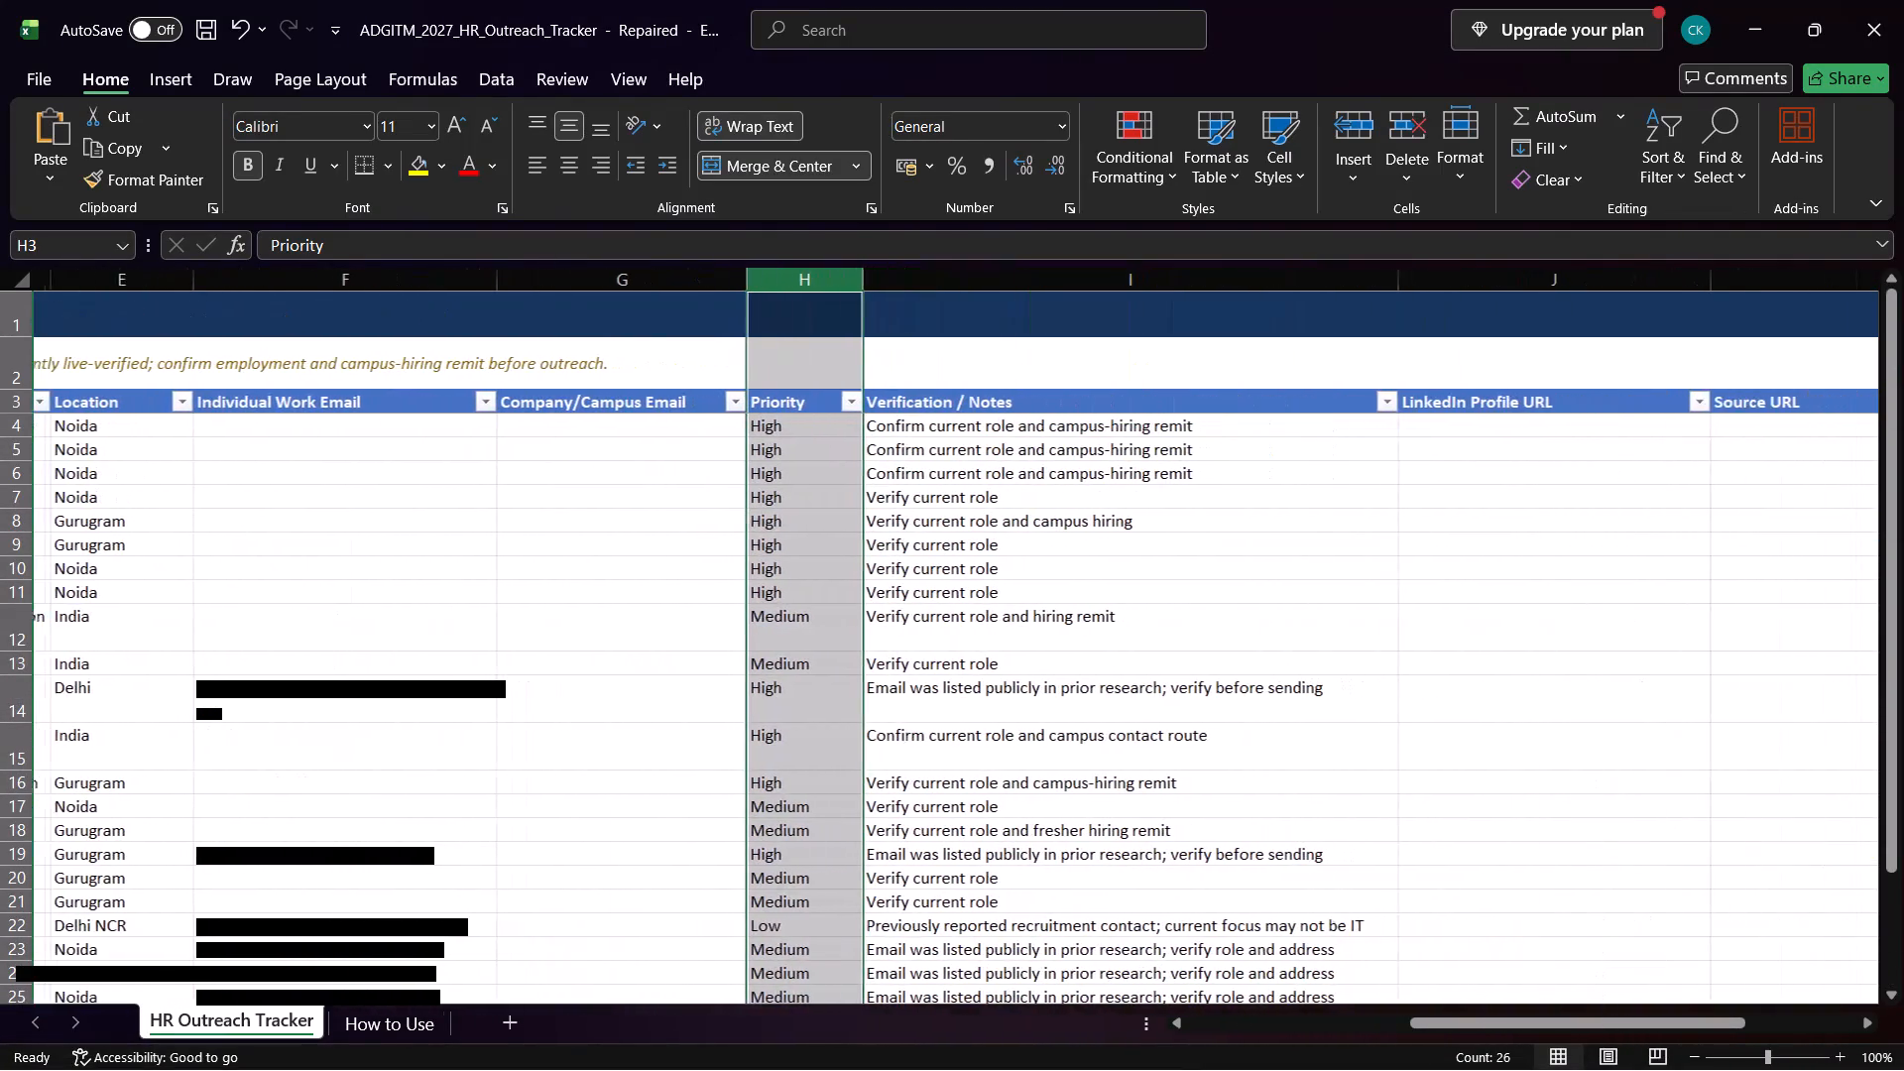
click(1443, 421)
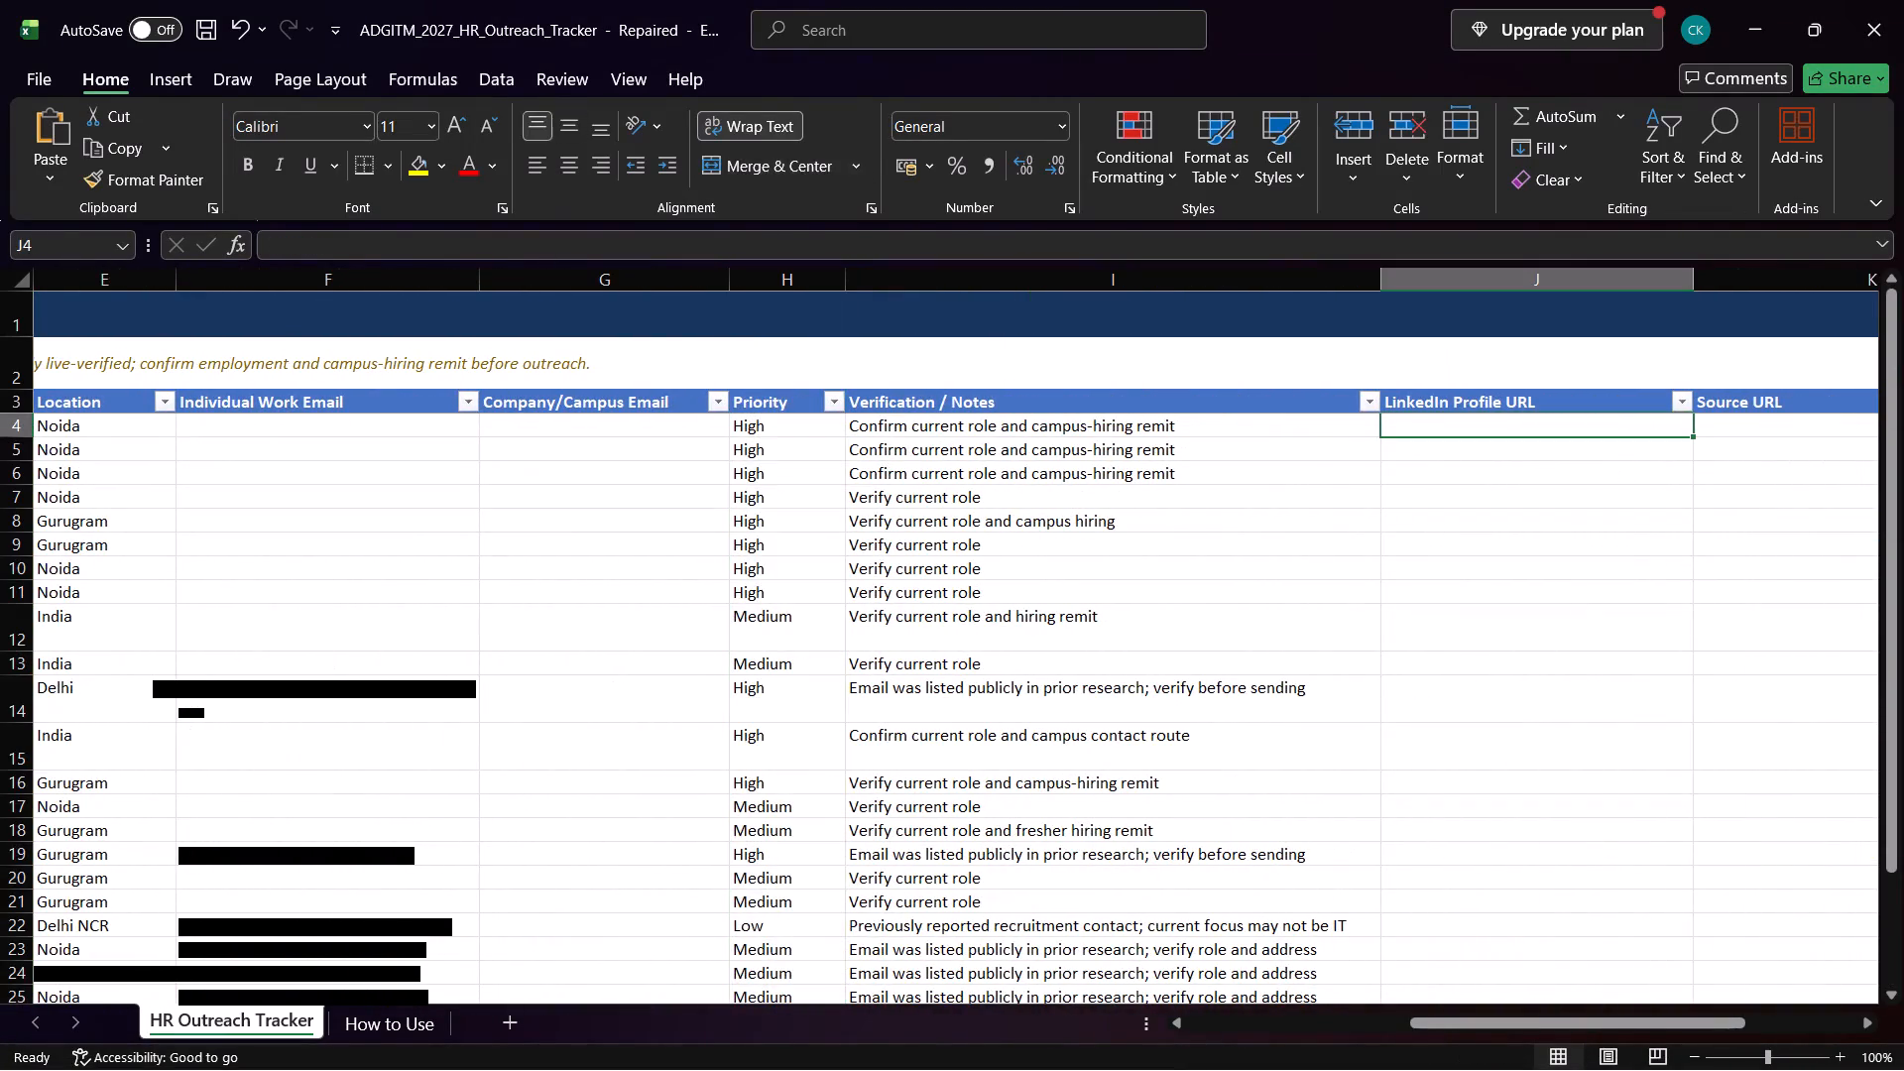
key(ctrl+v)
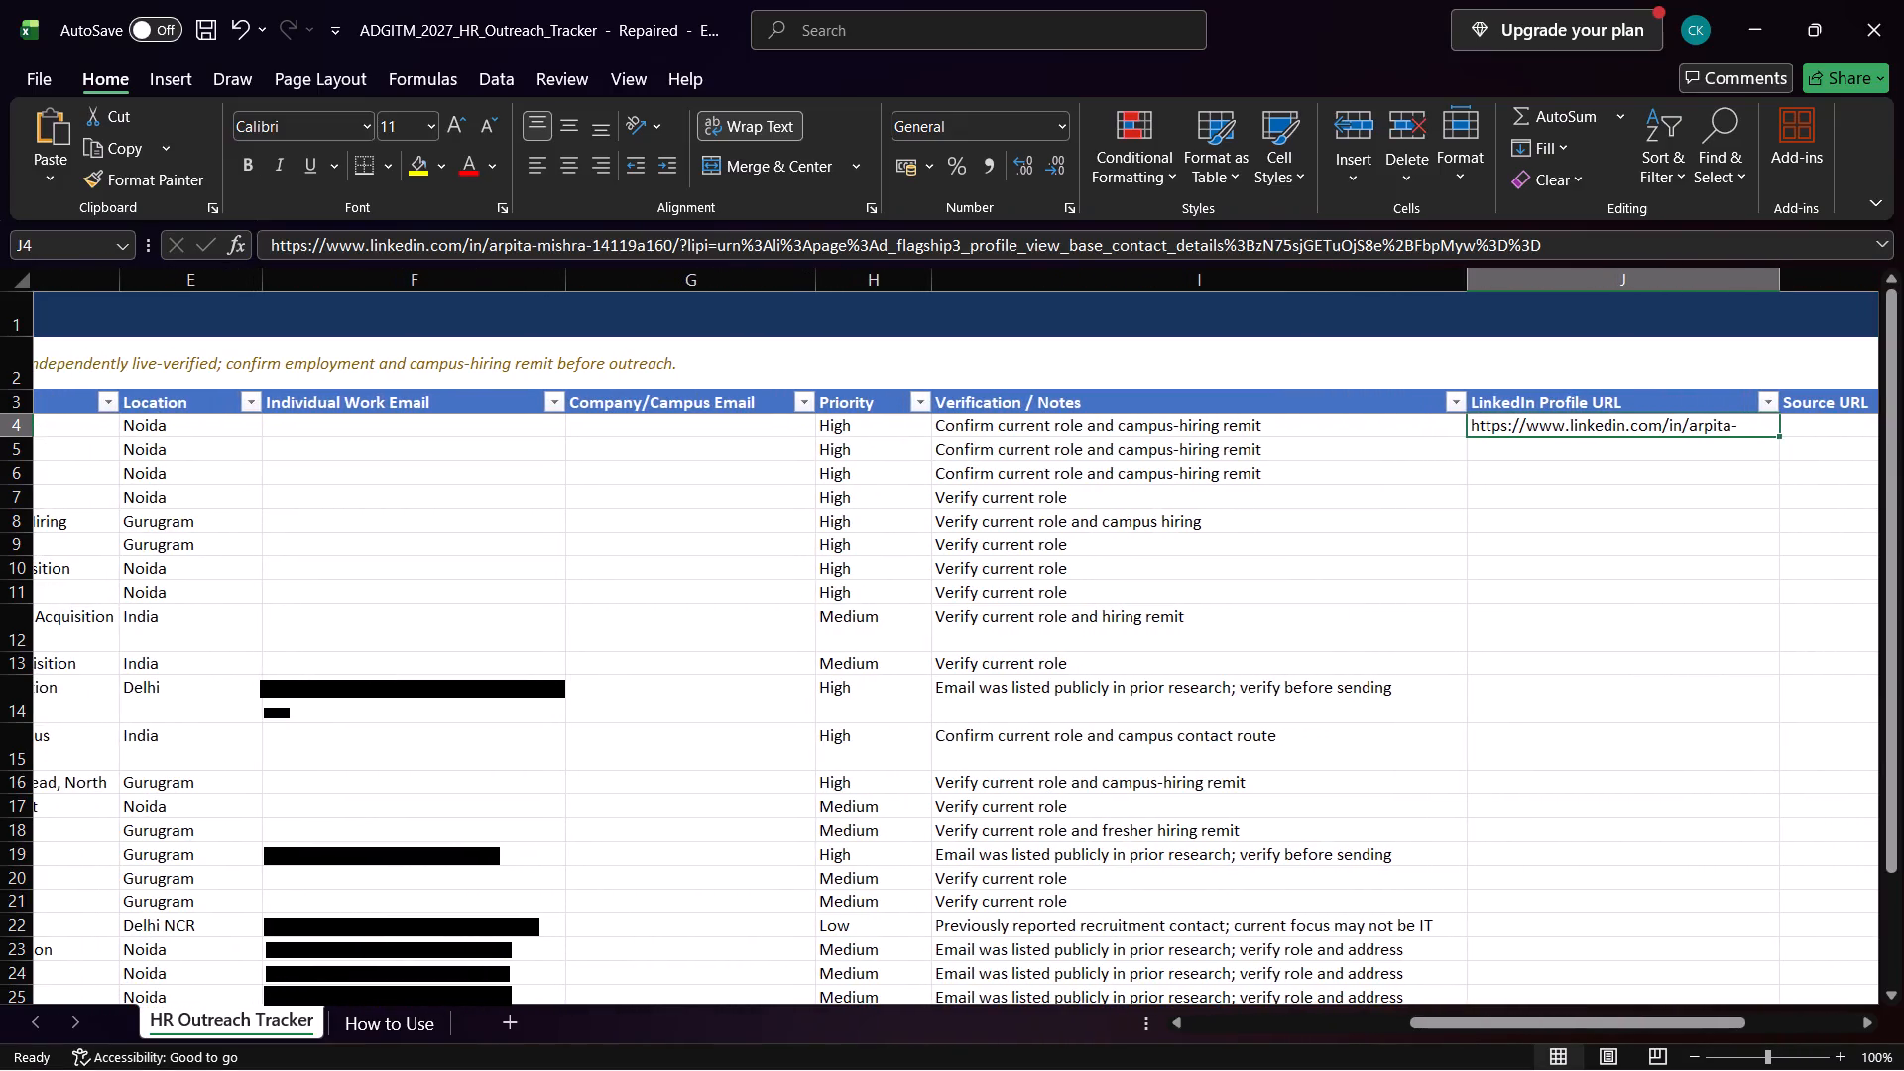
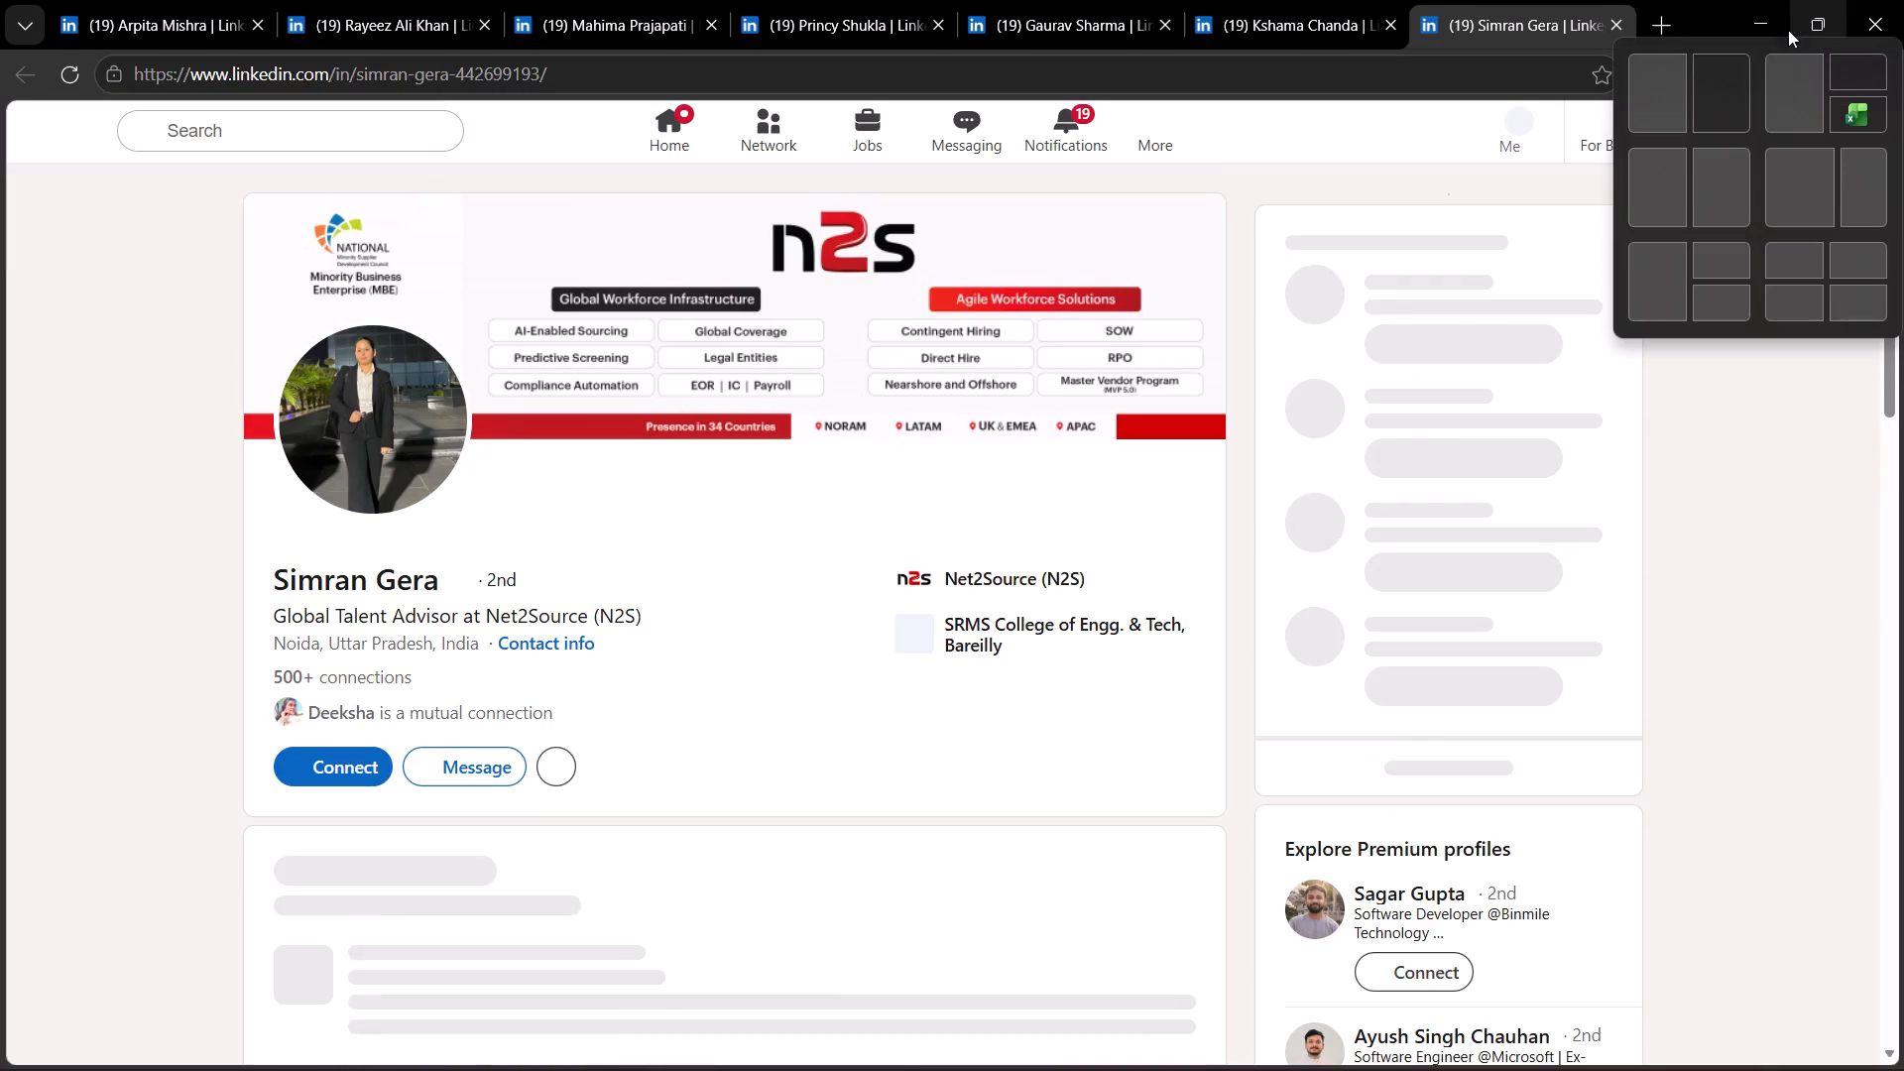
Arrange the Edge window with the LinkedIn profiles and the Excel tracker side by side, minimizing ChatGPT.
click(1648, 101)
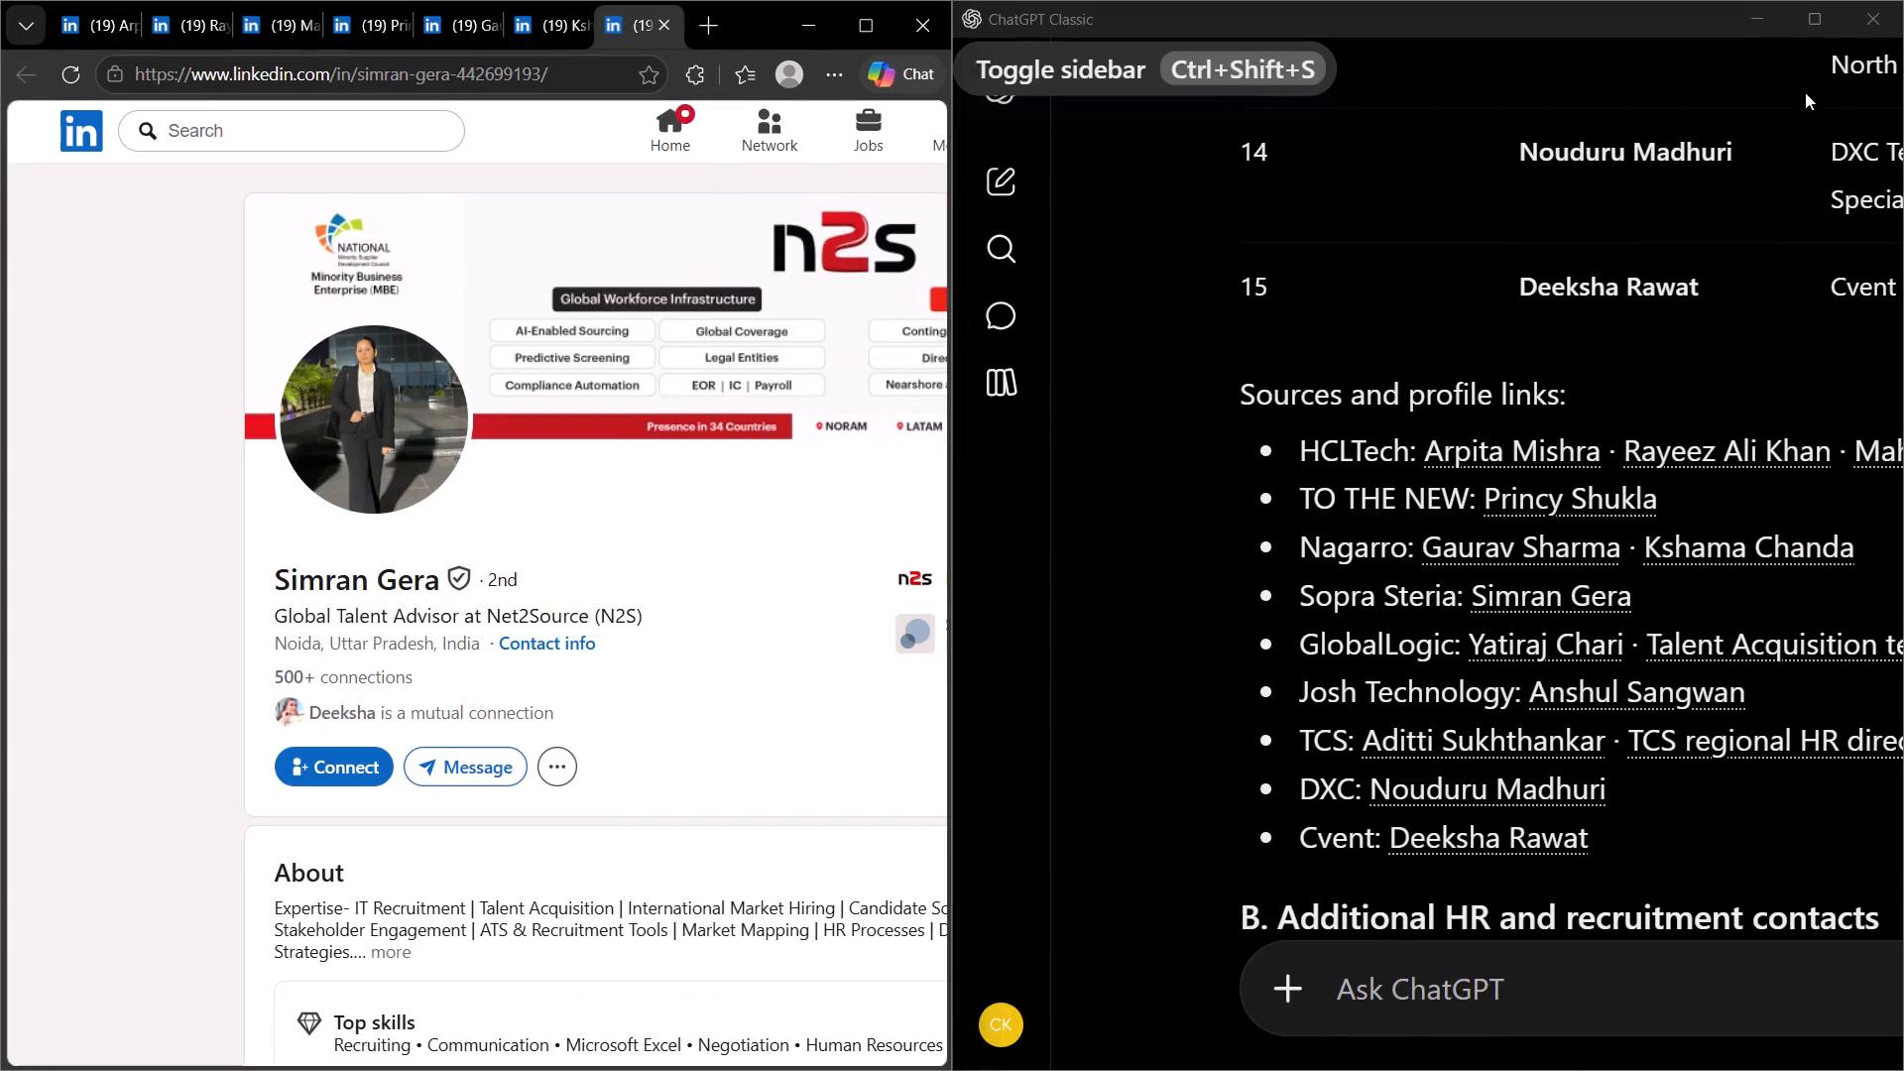
click(1760, 11)
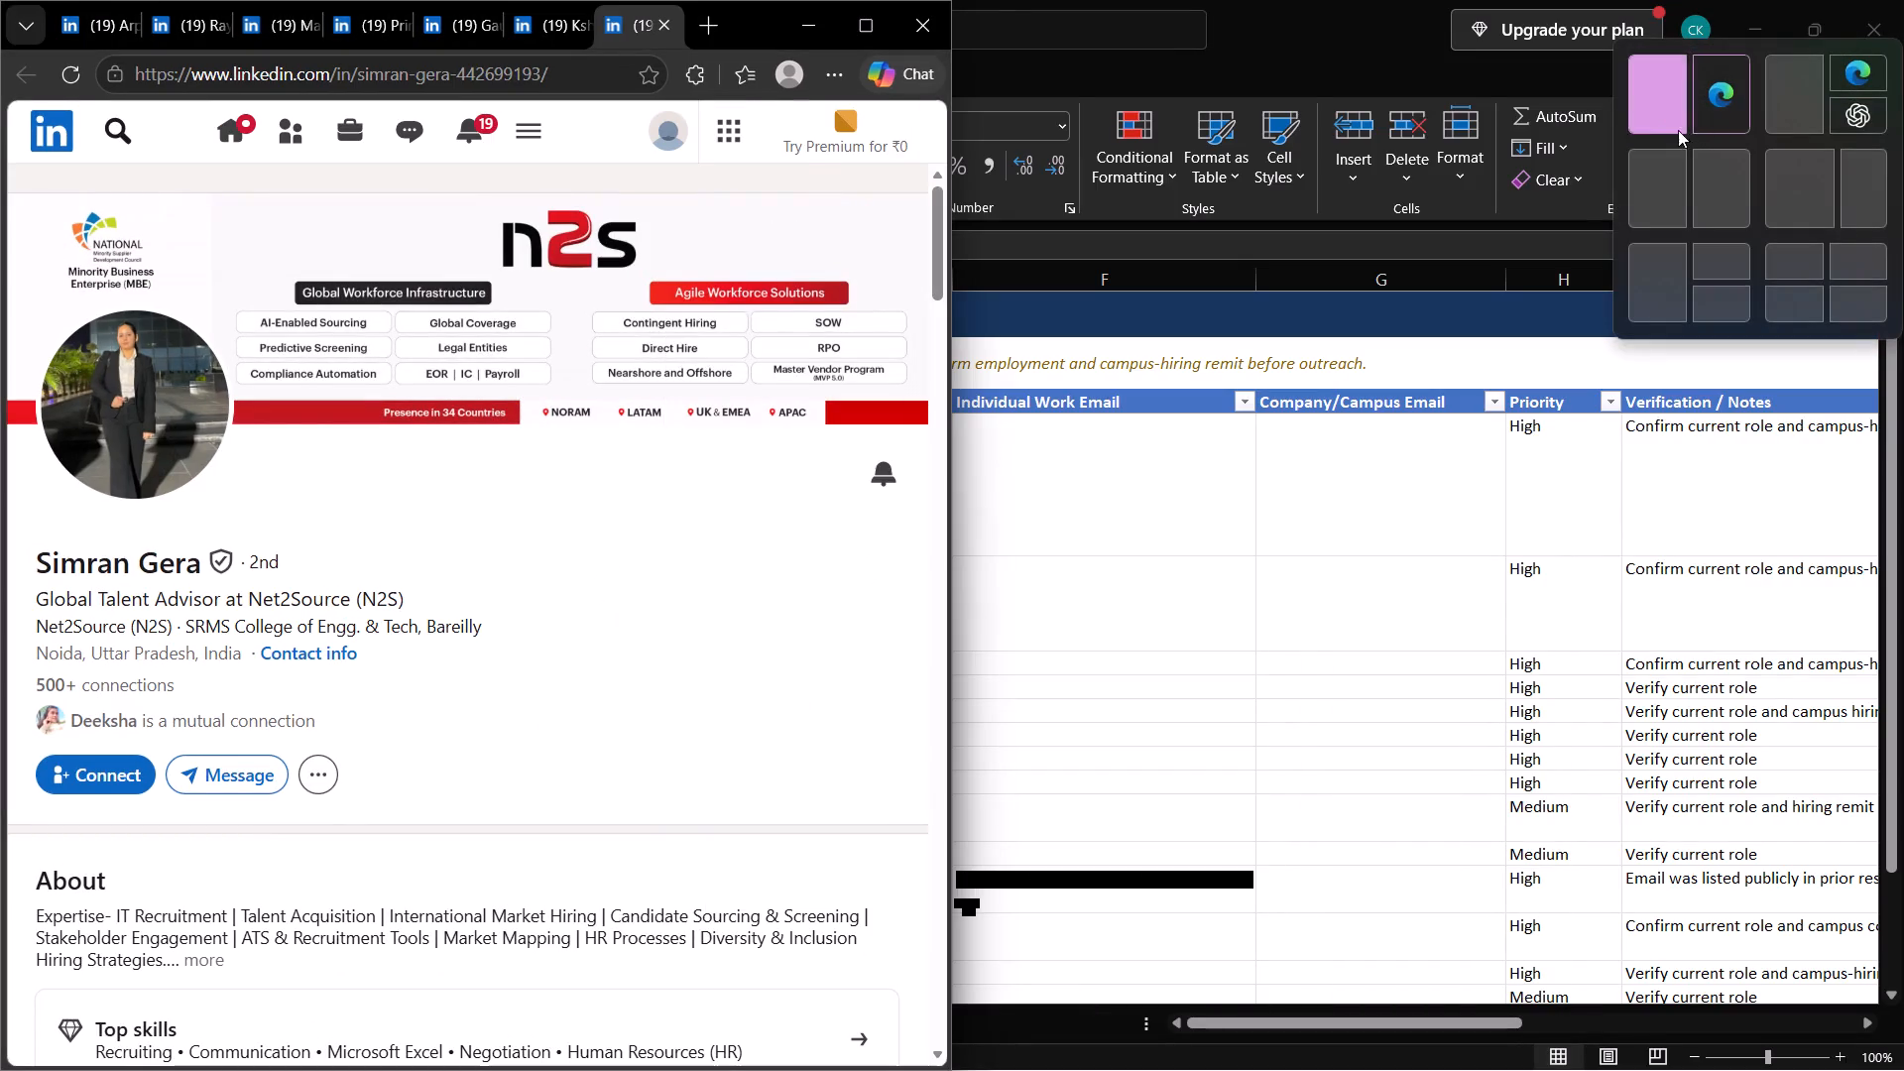
click(1733, 190)
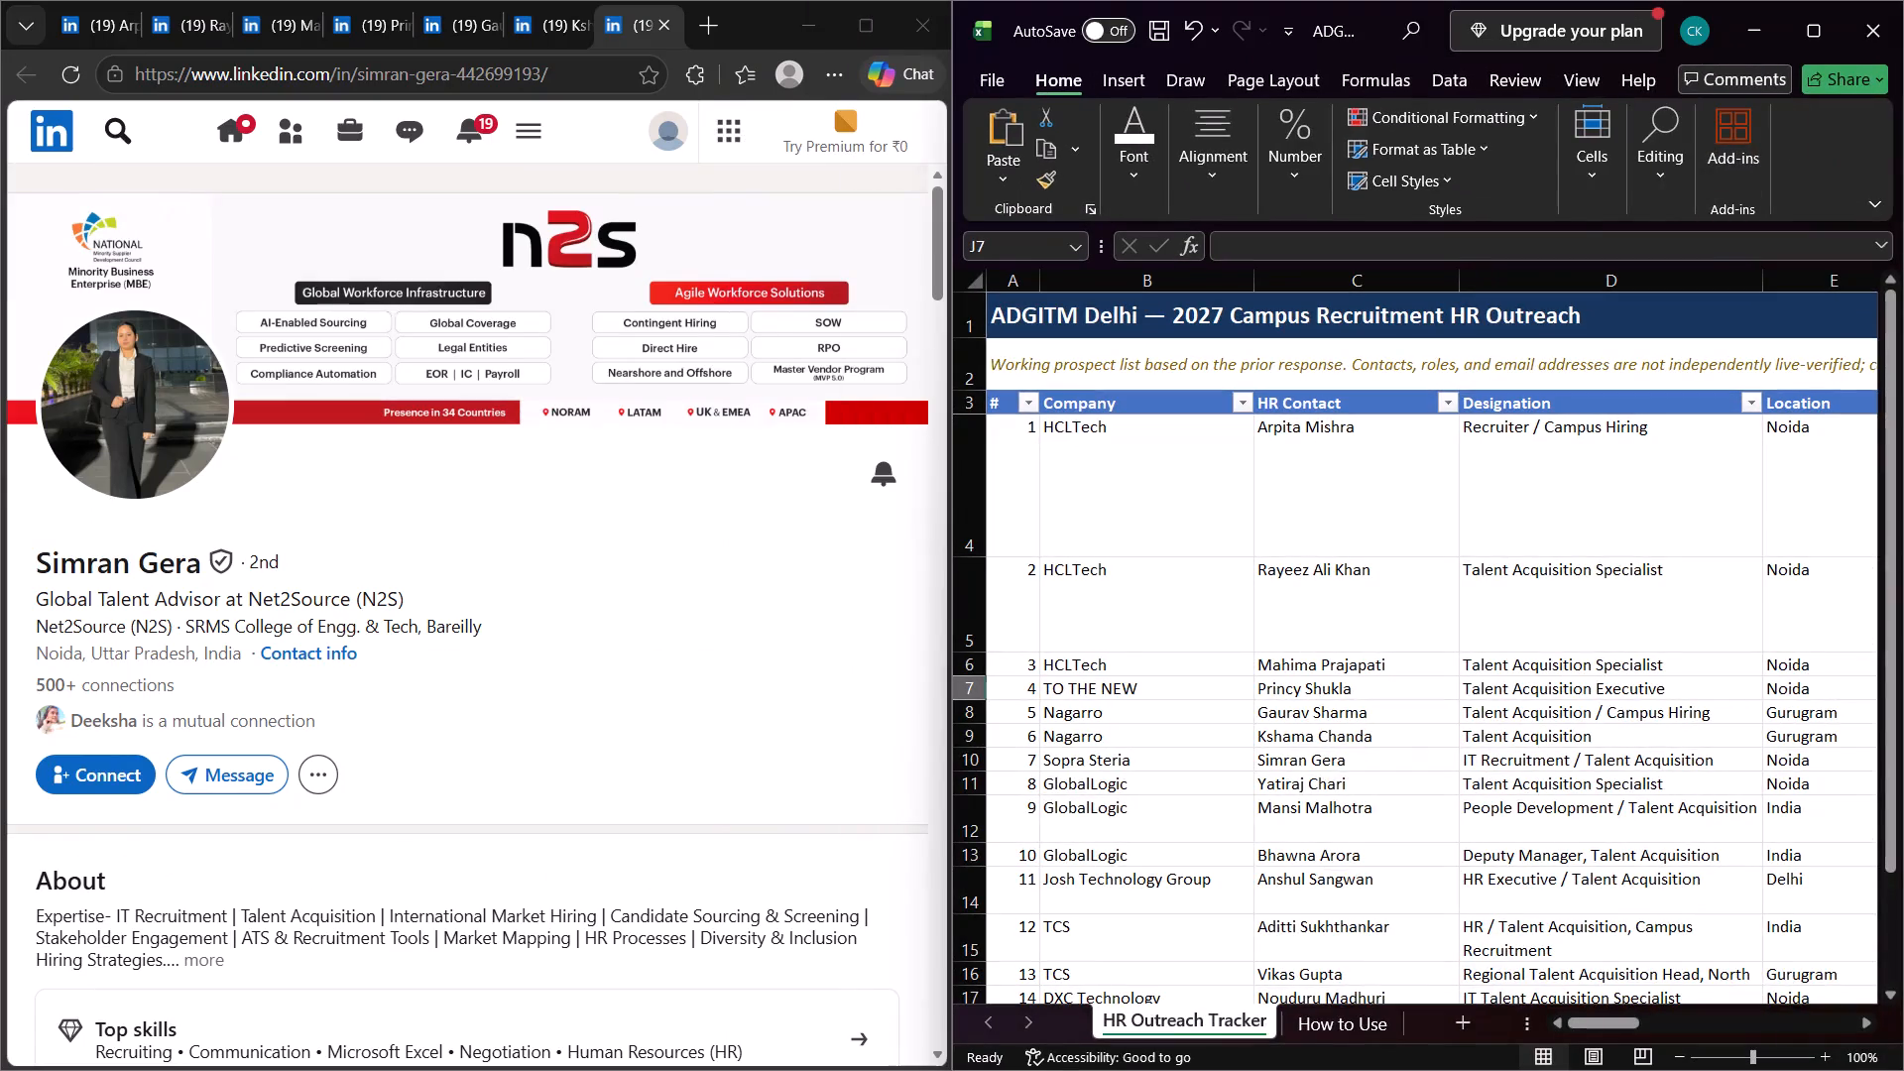
Examine the HR Contact and Designation columns of the tracker to identify whose LinkedIn profile link belongs in row 7.
scroll(1376, 676, down, 1)
scroll(1376, 676, left, 1)
scroll(1376, 676, right, 2)
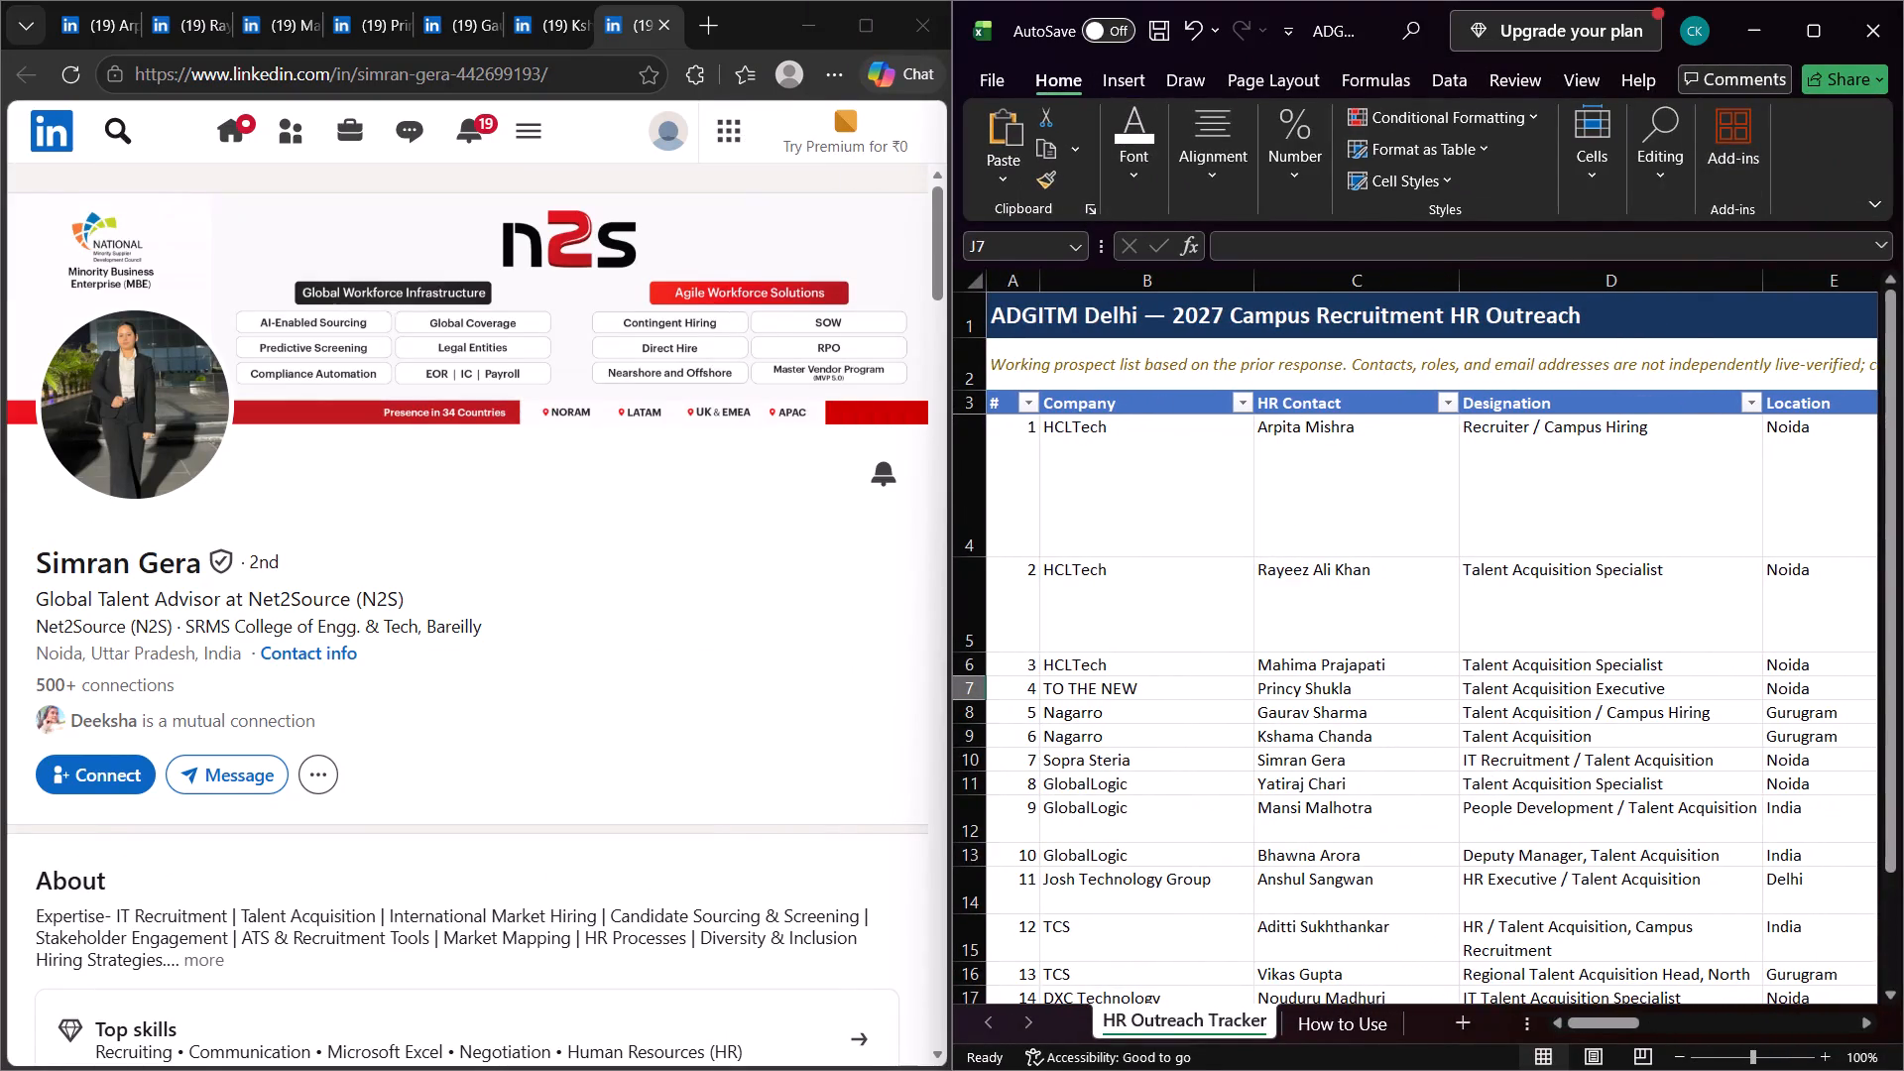
scroll(1130, 395, up, 1)
scroll(1177, 612, left, 2)
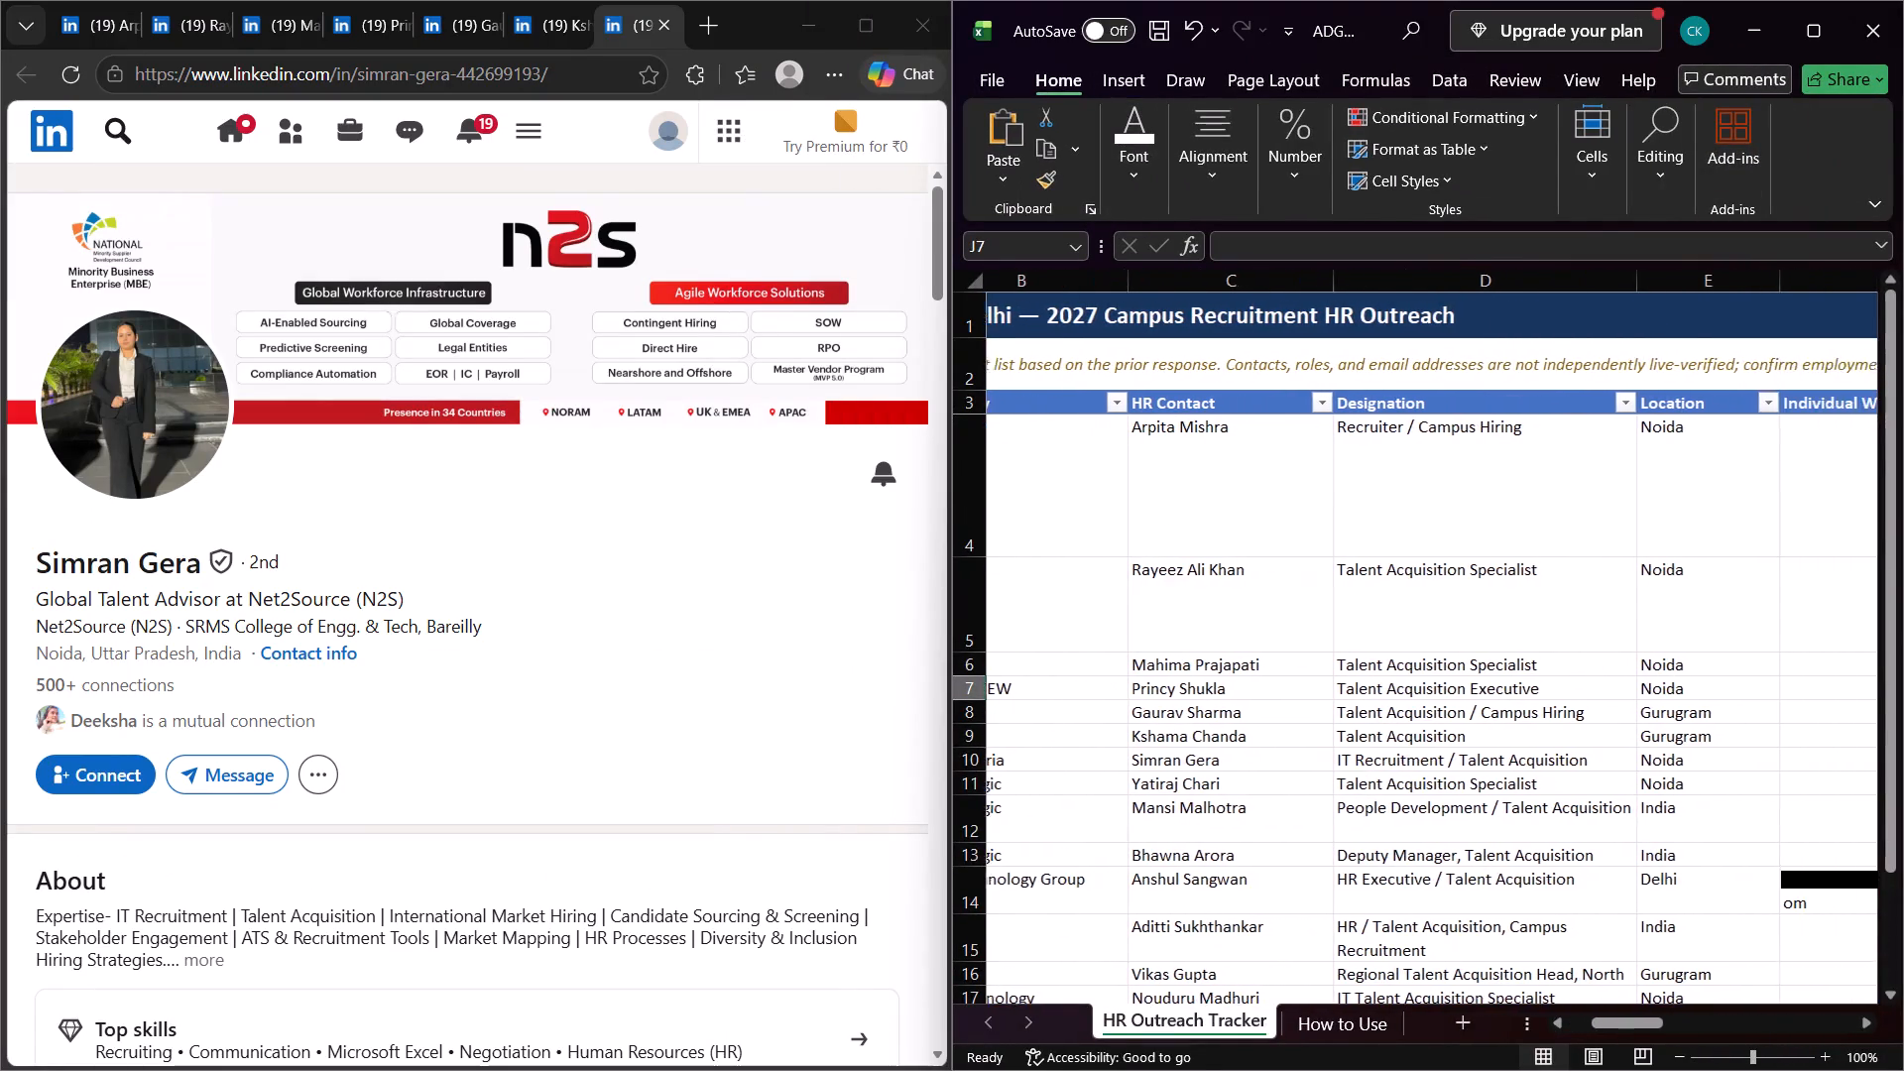
scroll(1177, 612, left, 2)
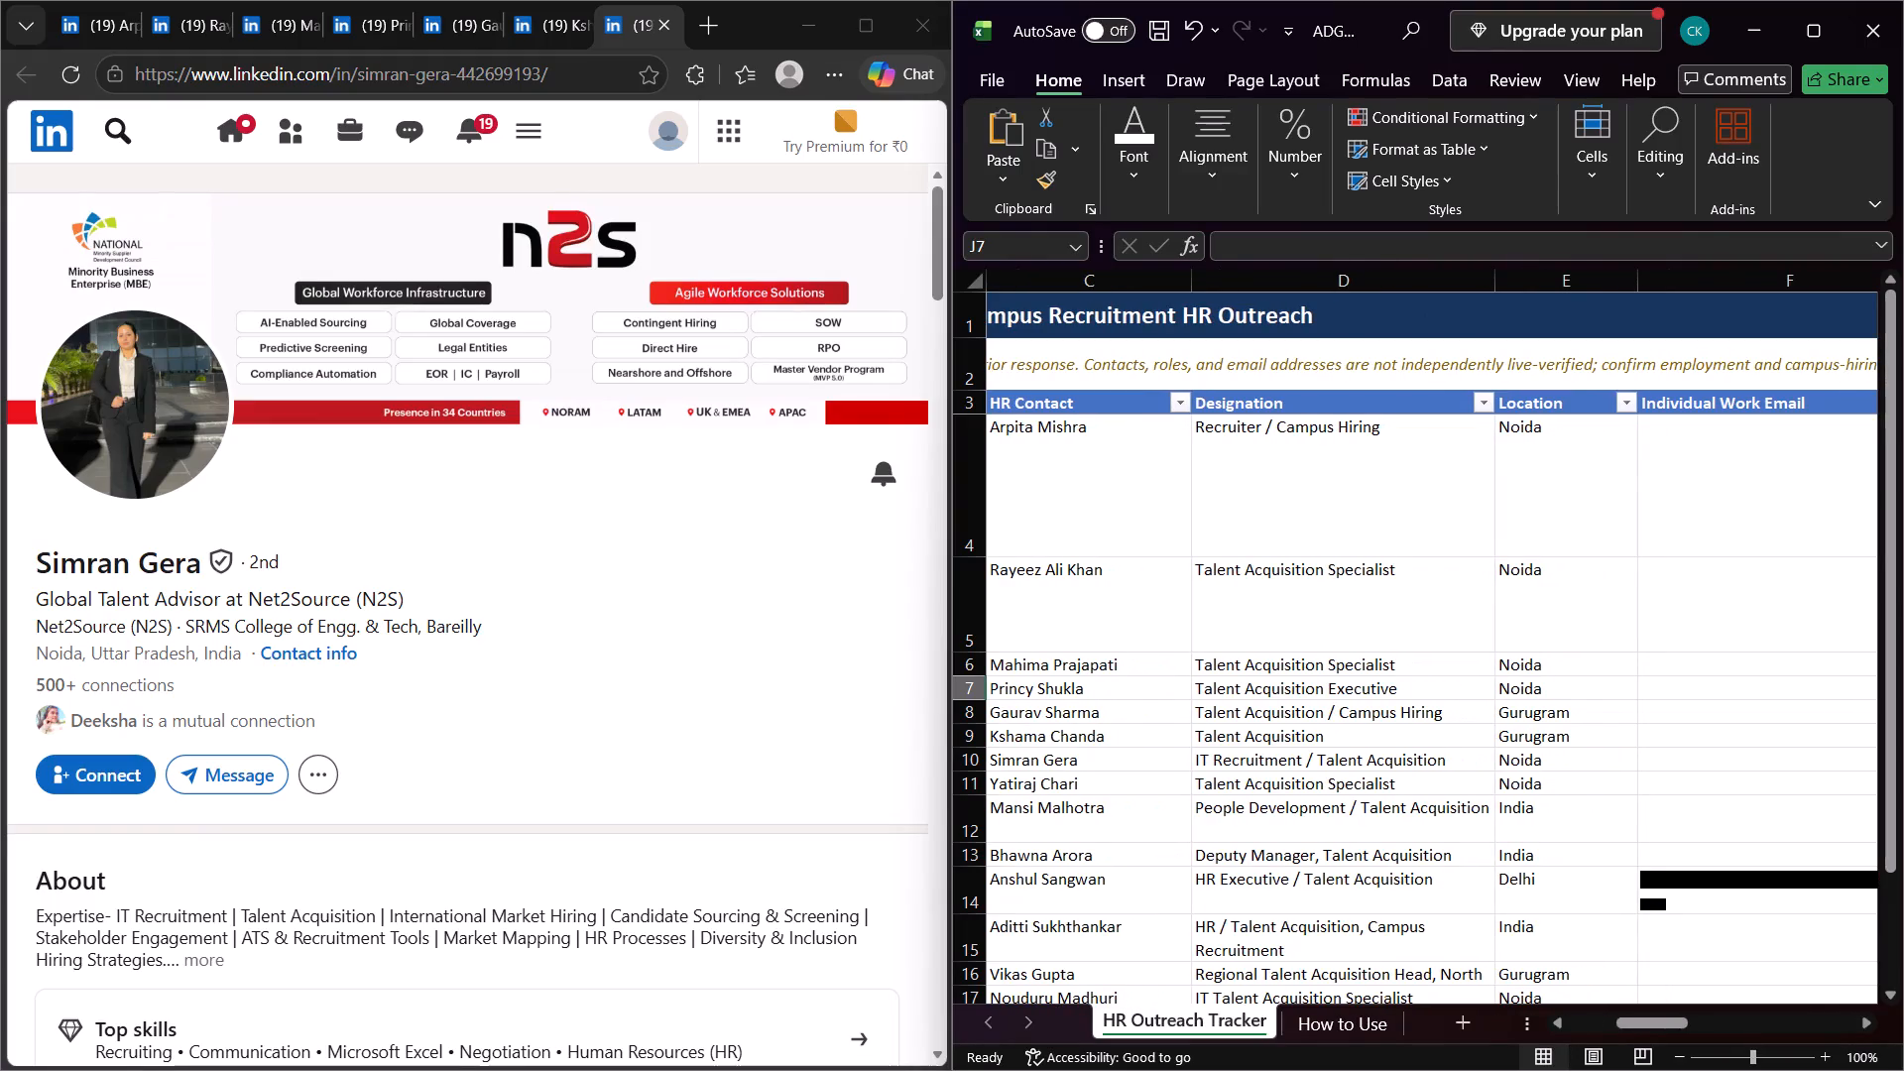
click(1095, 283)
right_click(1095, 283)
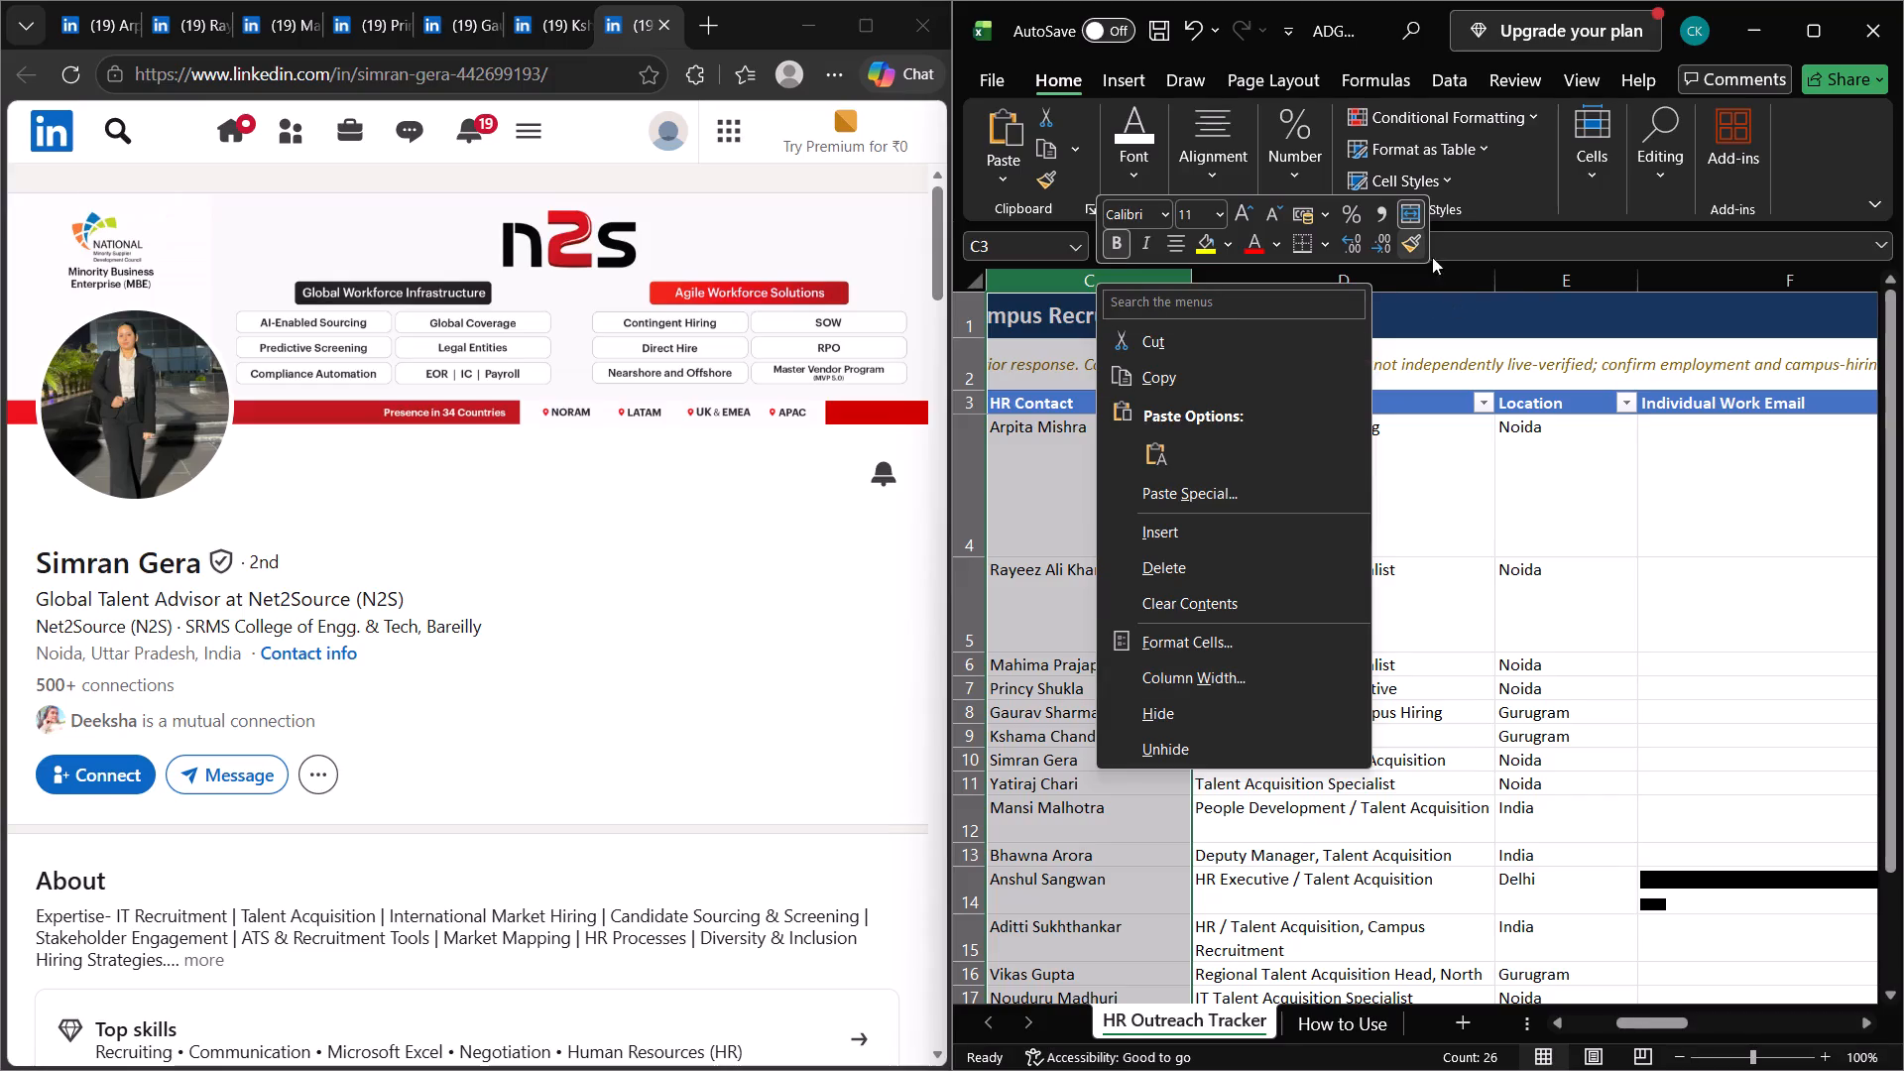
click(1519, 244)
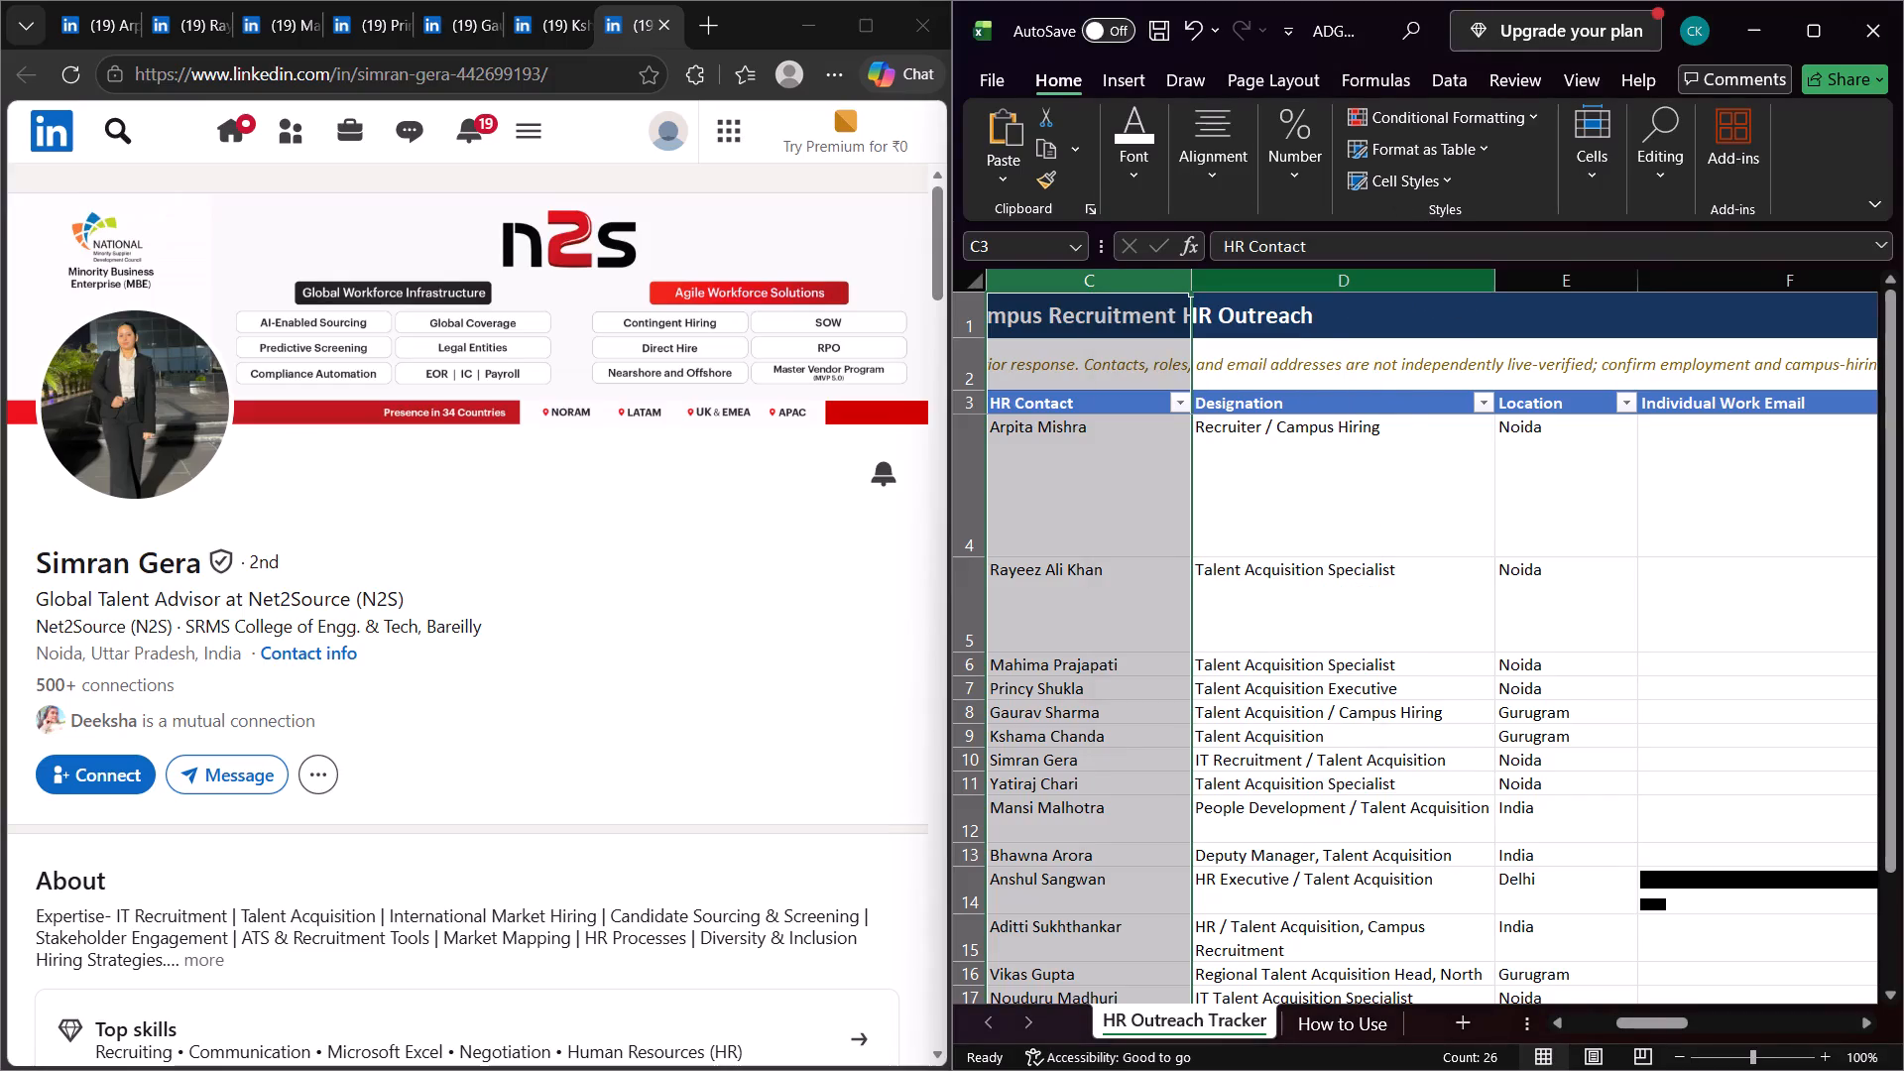
Compare the tracker's contact rows with the LinkedIn Profile URL column to check which row needs filling.
scroll(1508, 551, left, 2)
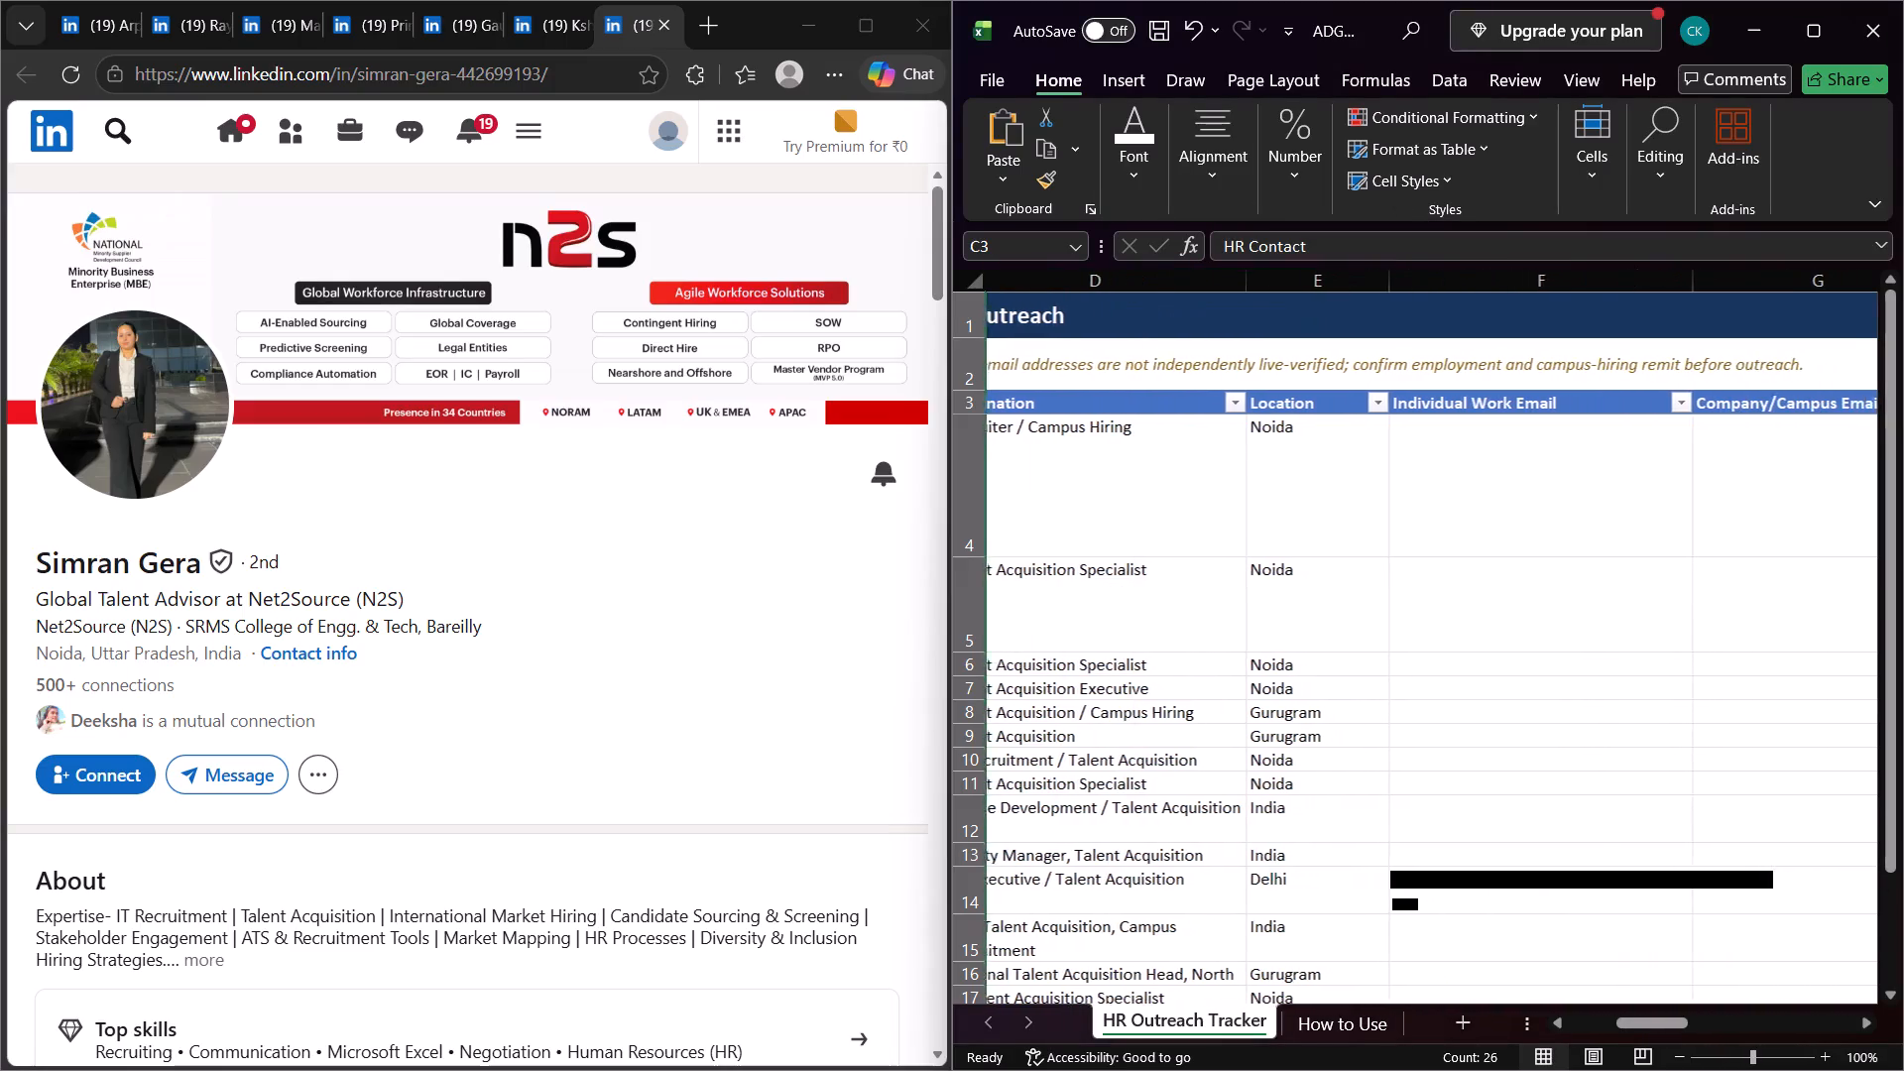
scroll(1508, 551, left, 6)
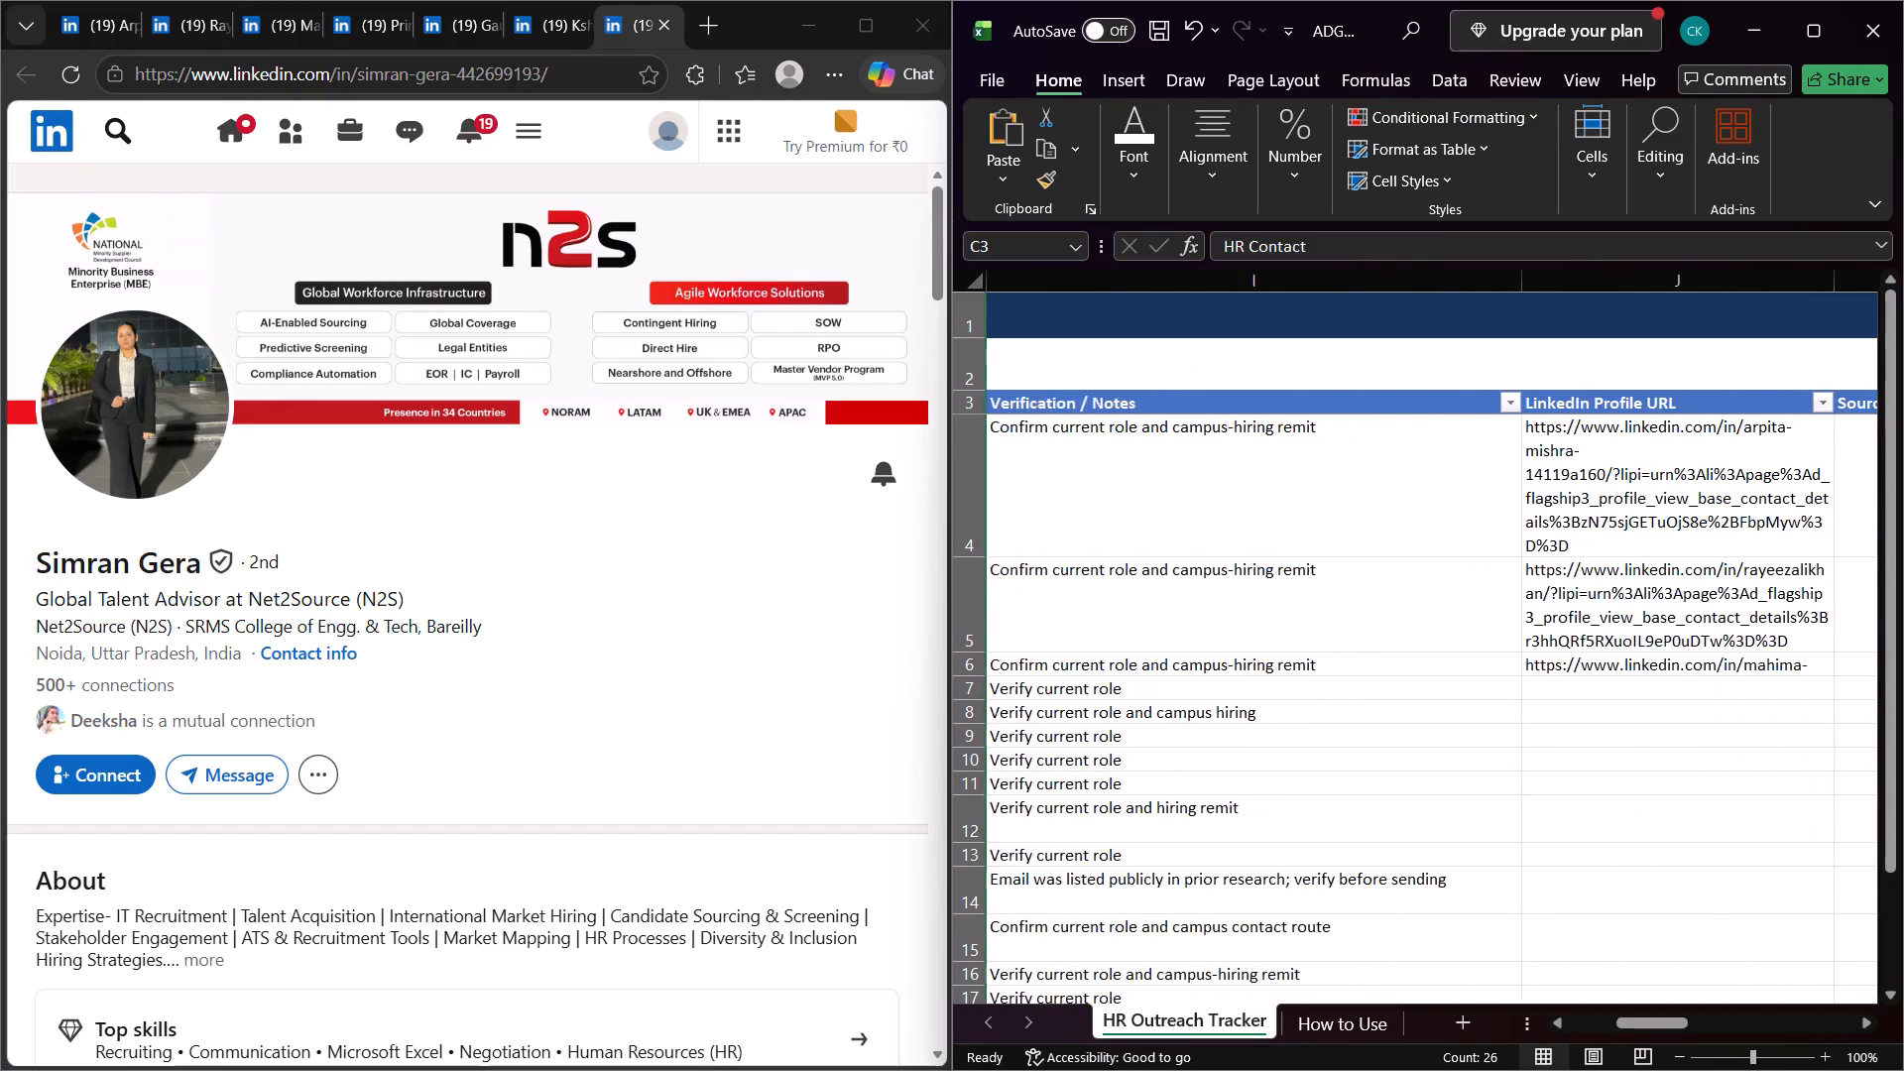
scroll(1508, 551, left, 1)
scroll(1508, 551, right, 8)
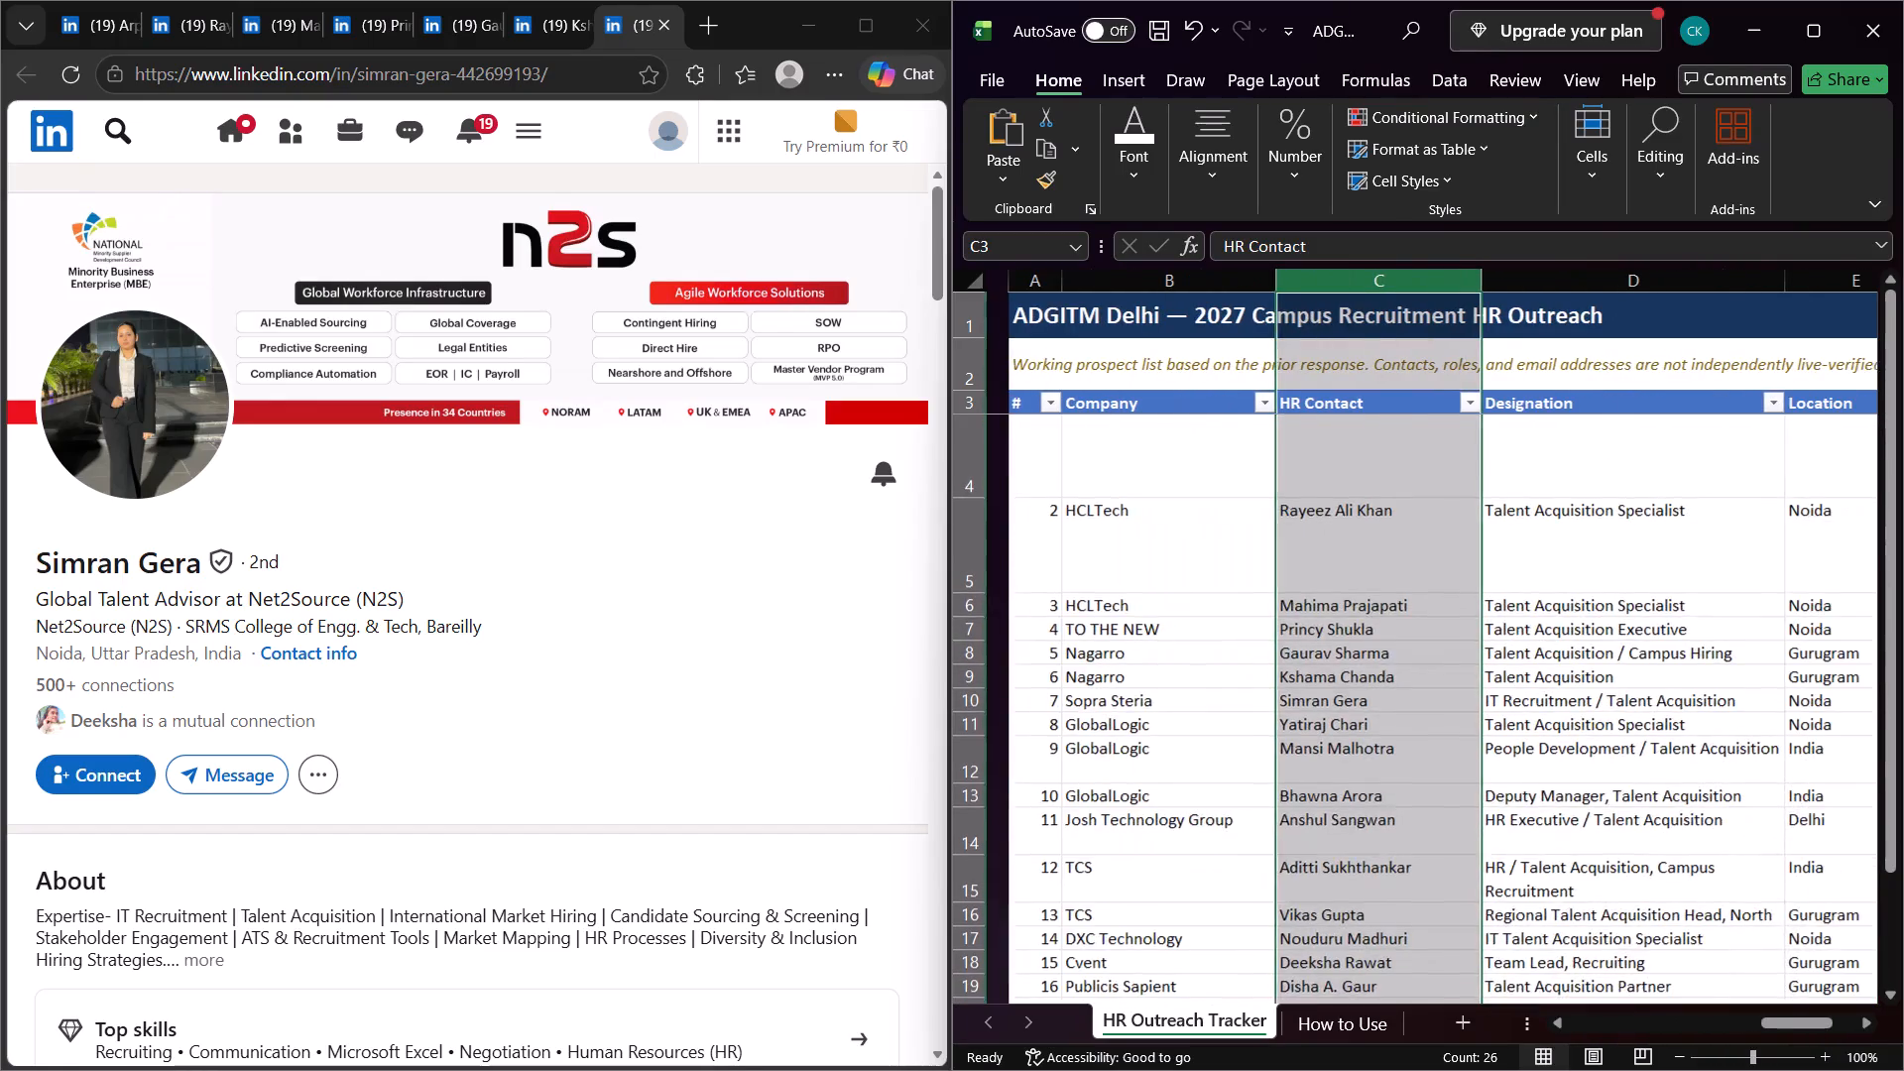
scroll(1523, 676, left, 1)
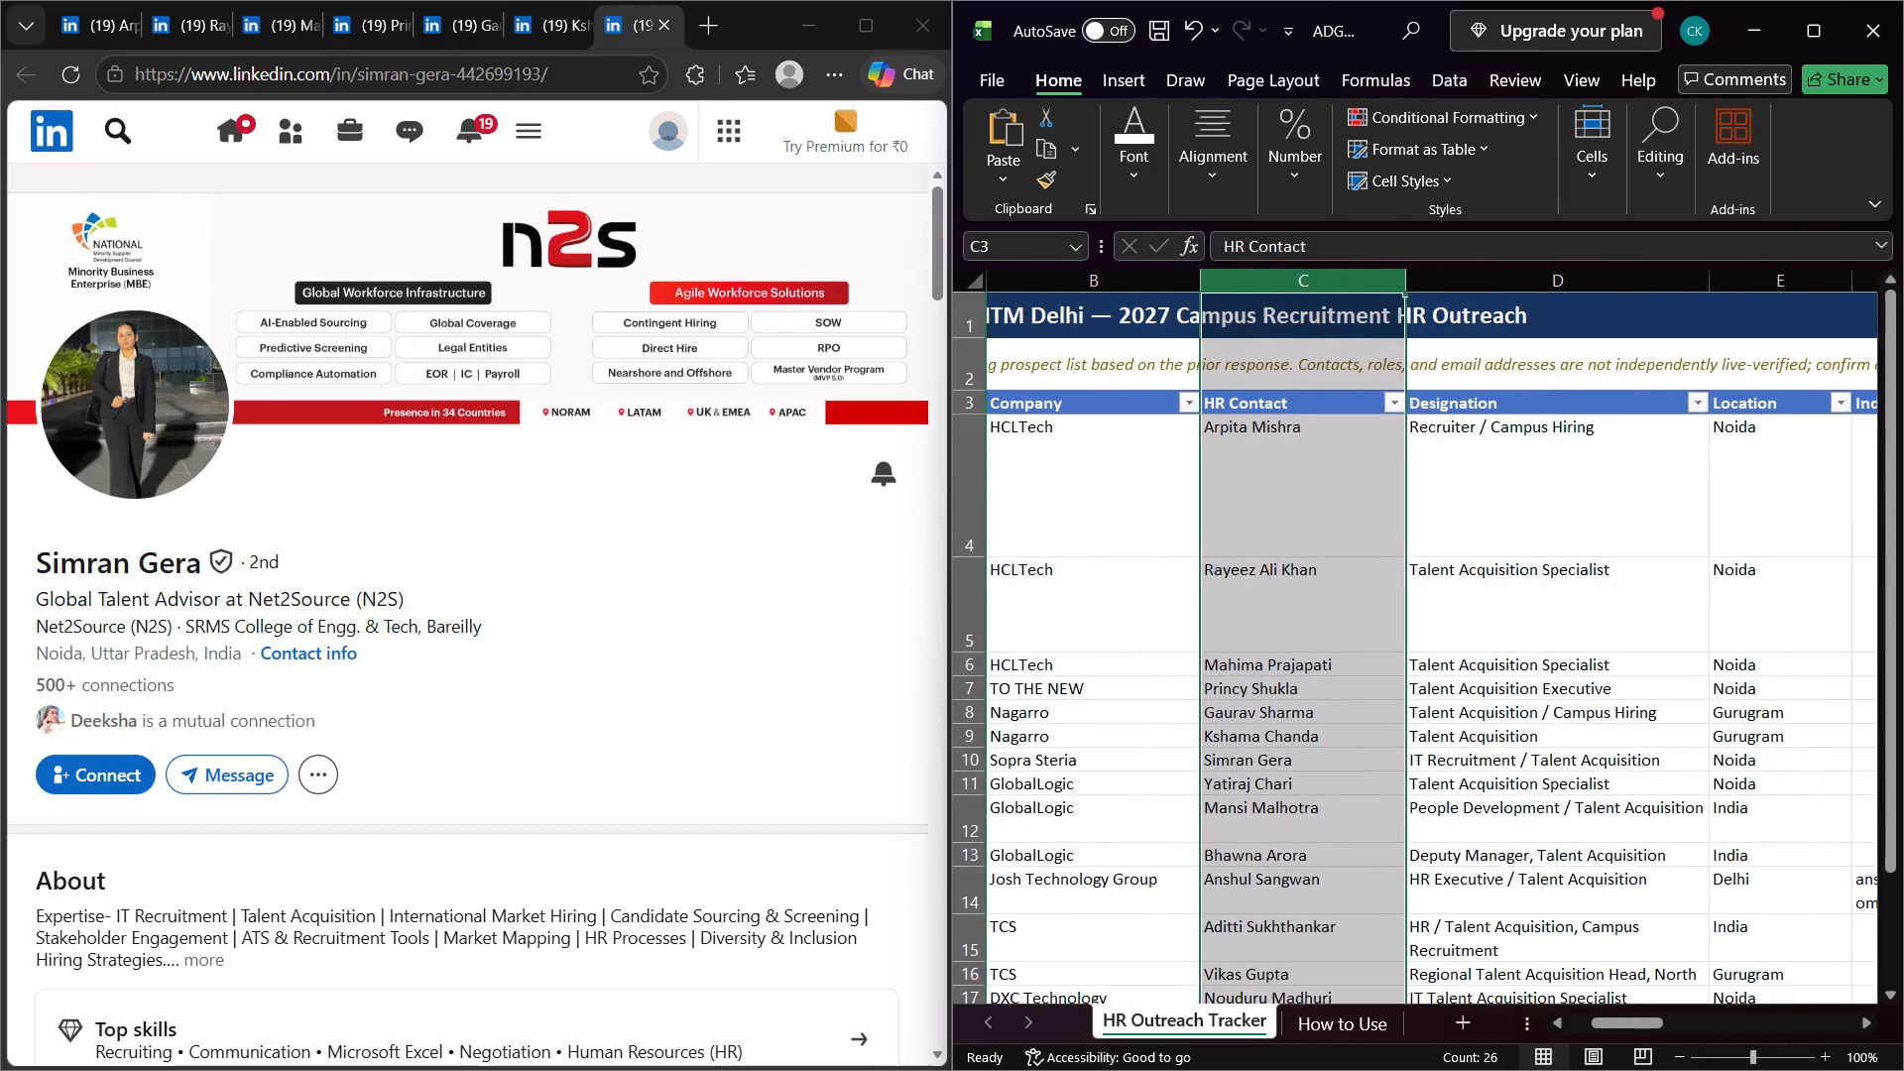
scroll(1523, 676, left, 4)
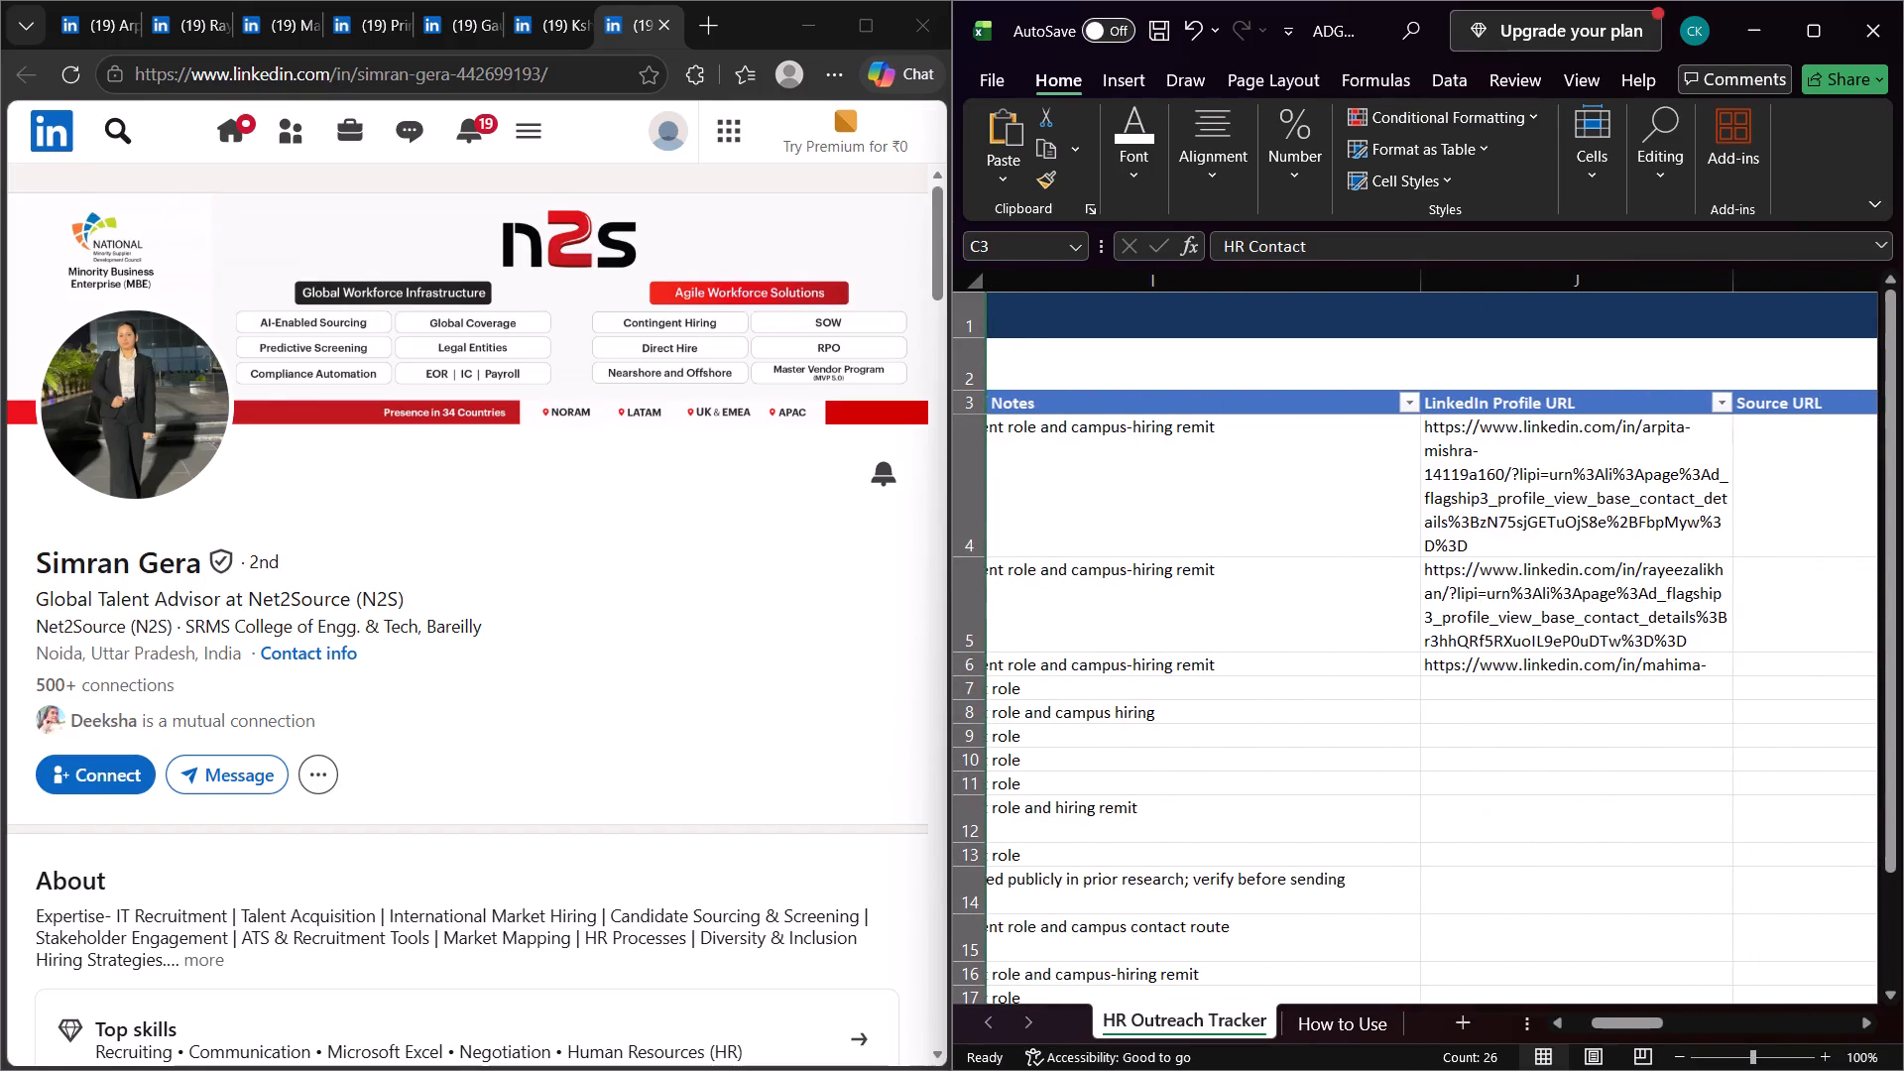
scroll(1523, 676, left, 2)
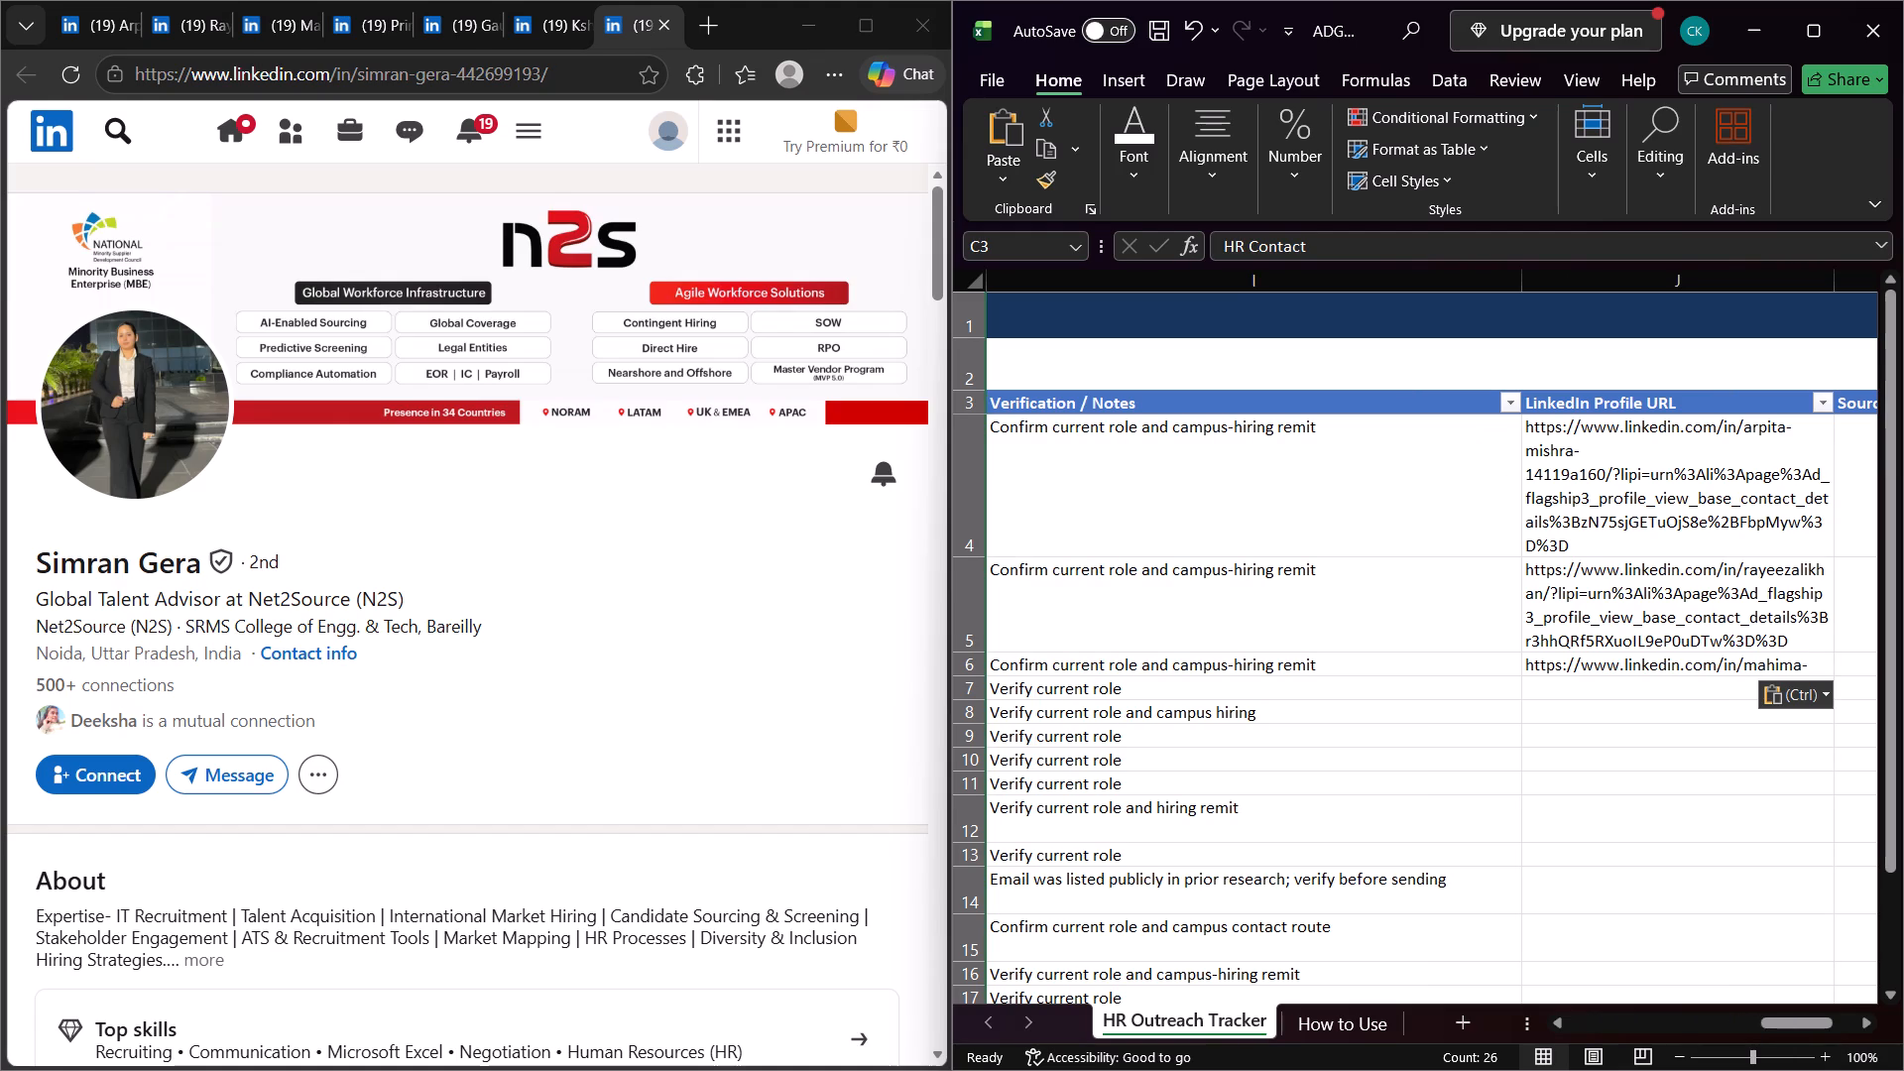
Copy the TO THE NEW contact's profile link from LinkedIn's contact info into cell J7 of the Excel tracker.
click(276, 33)
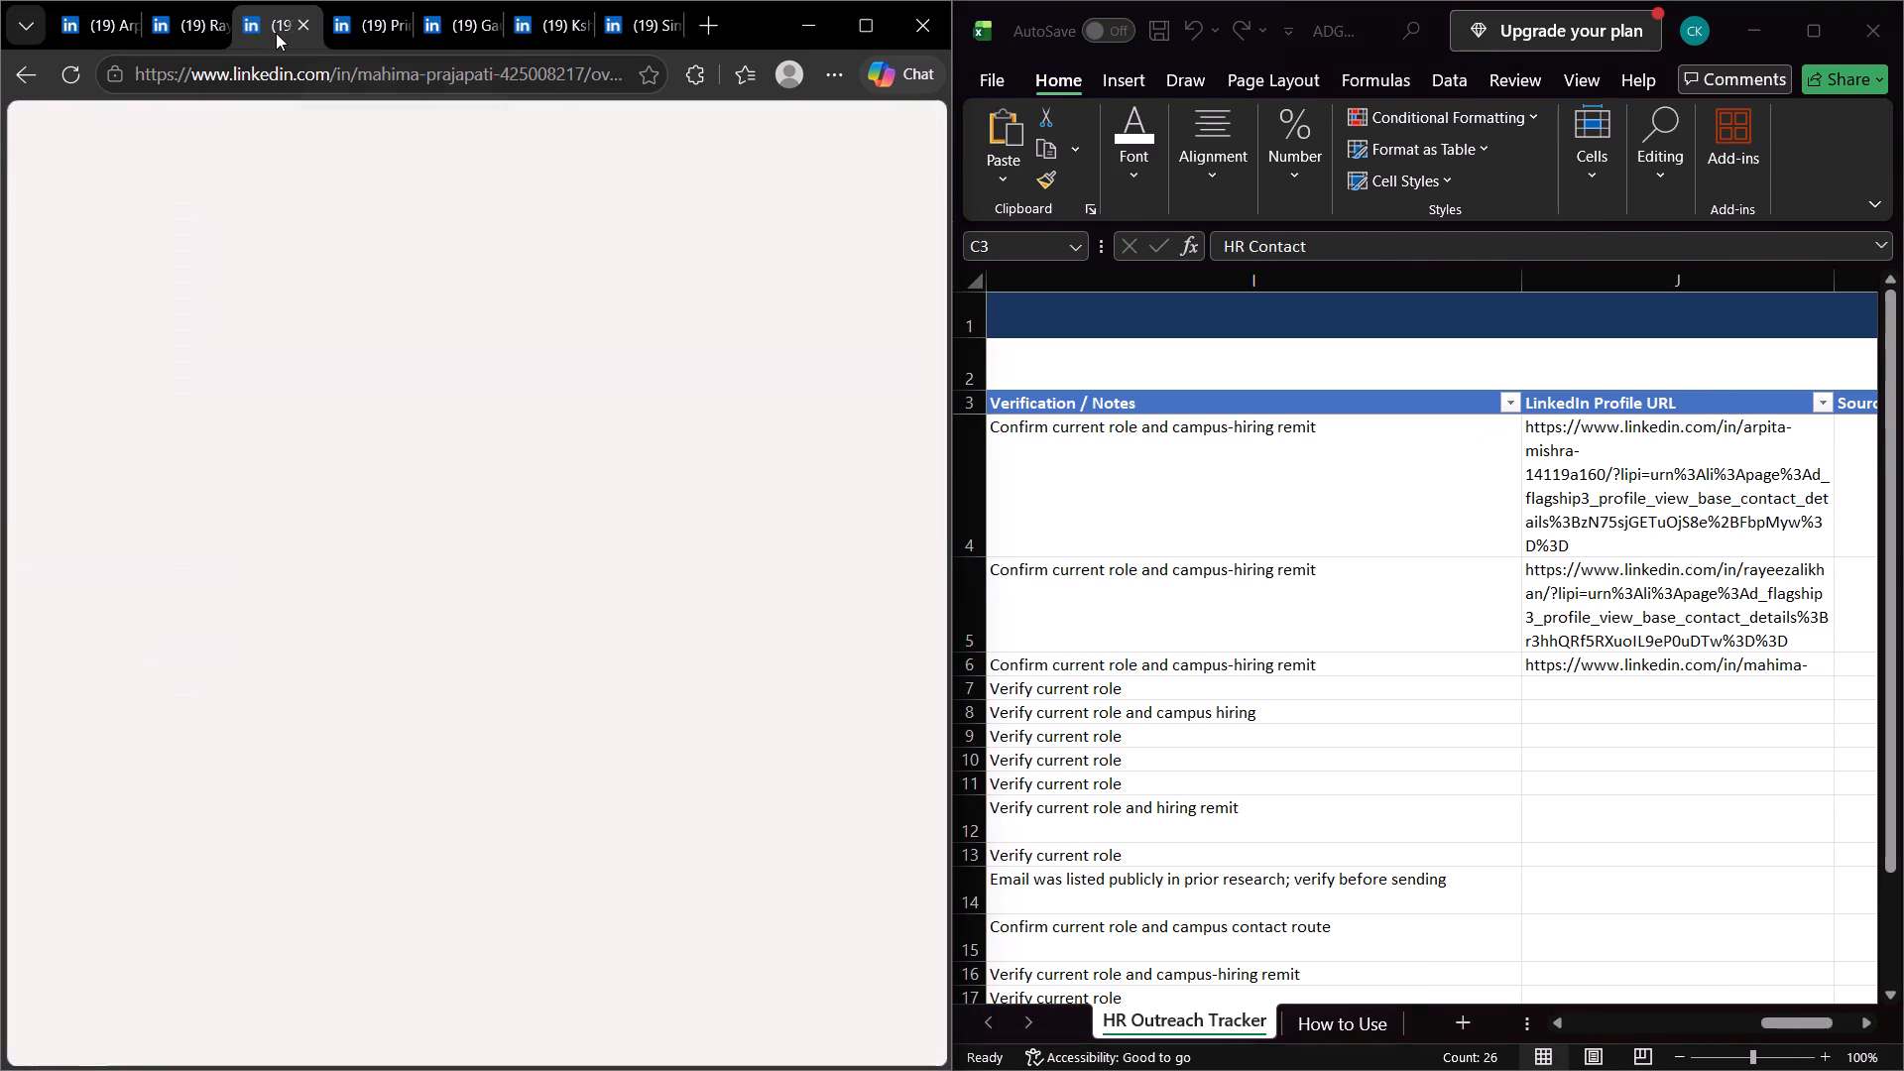
click(384, 21)
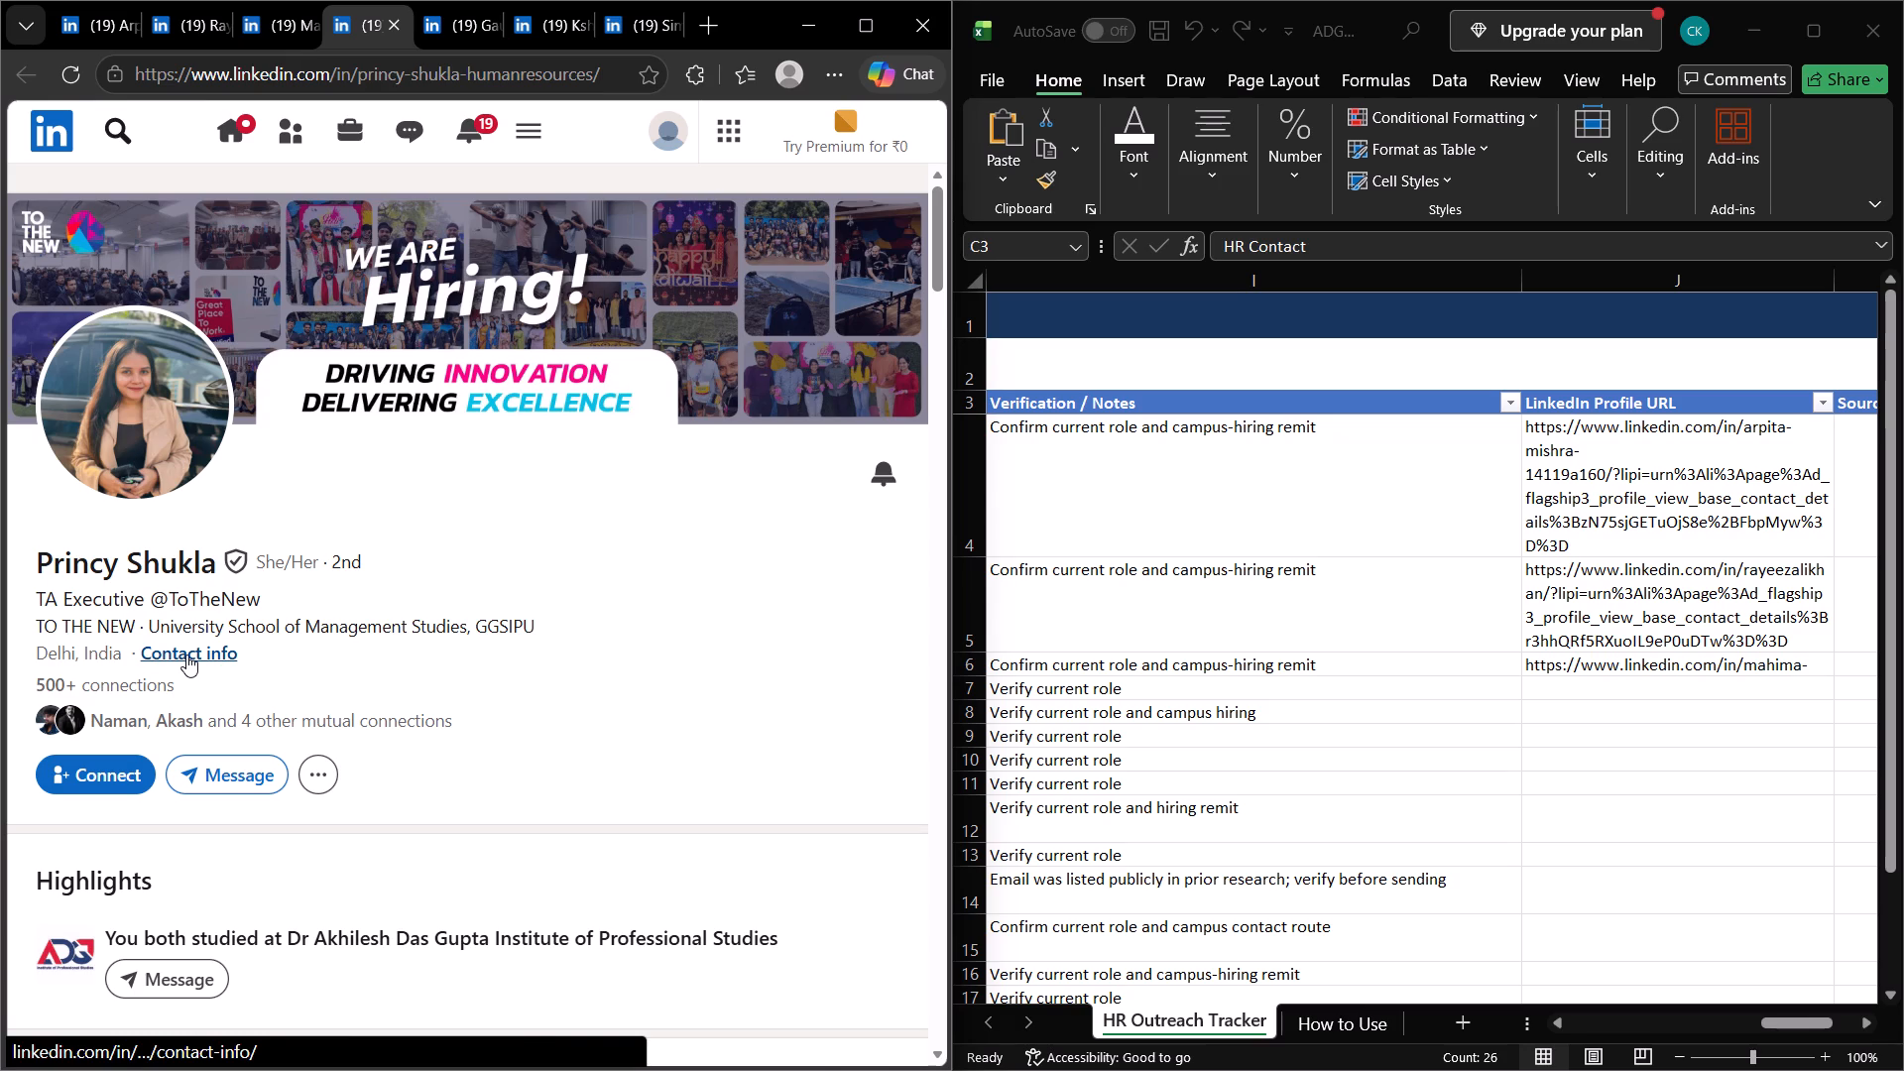
click(186, 654)
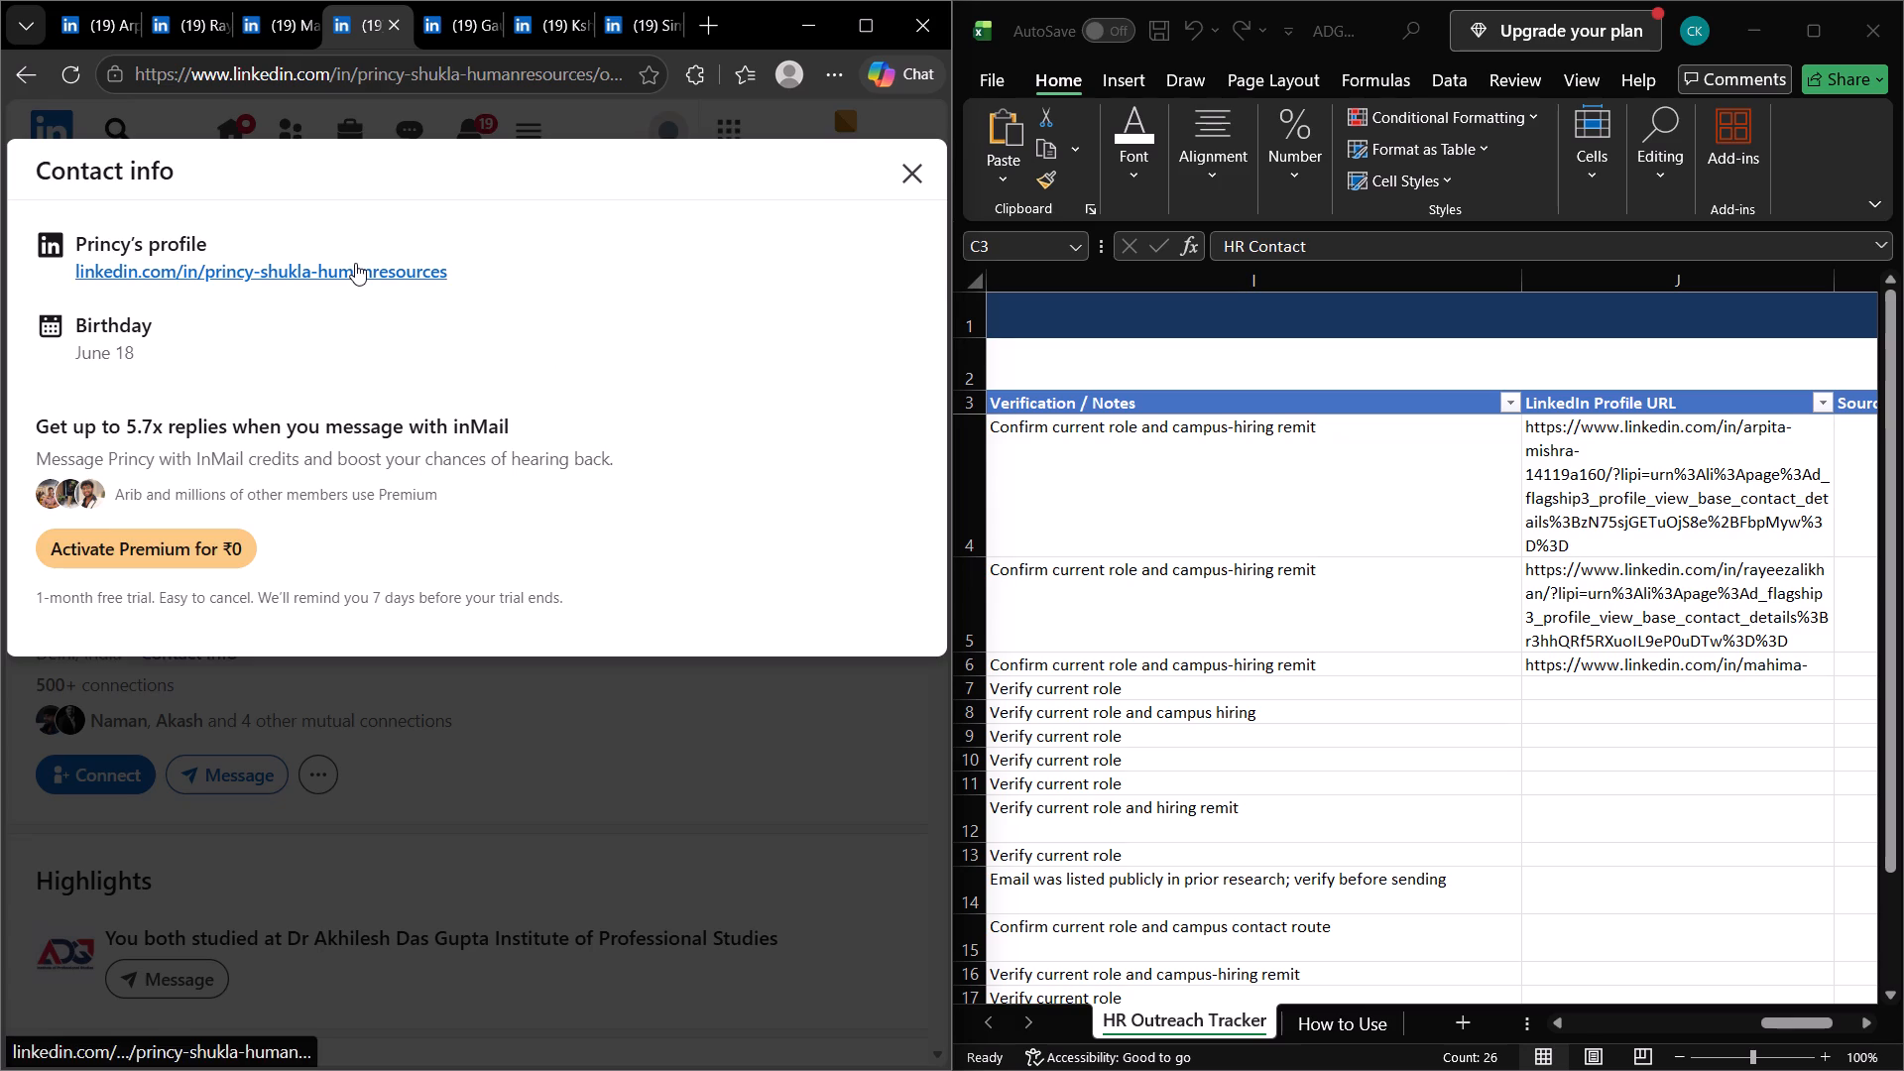
right_click(318, 270)
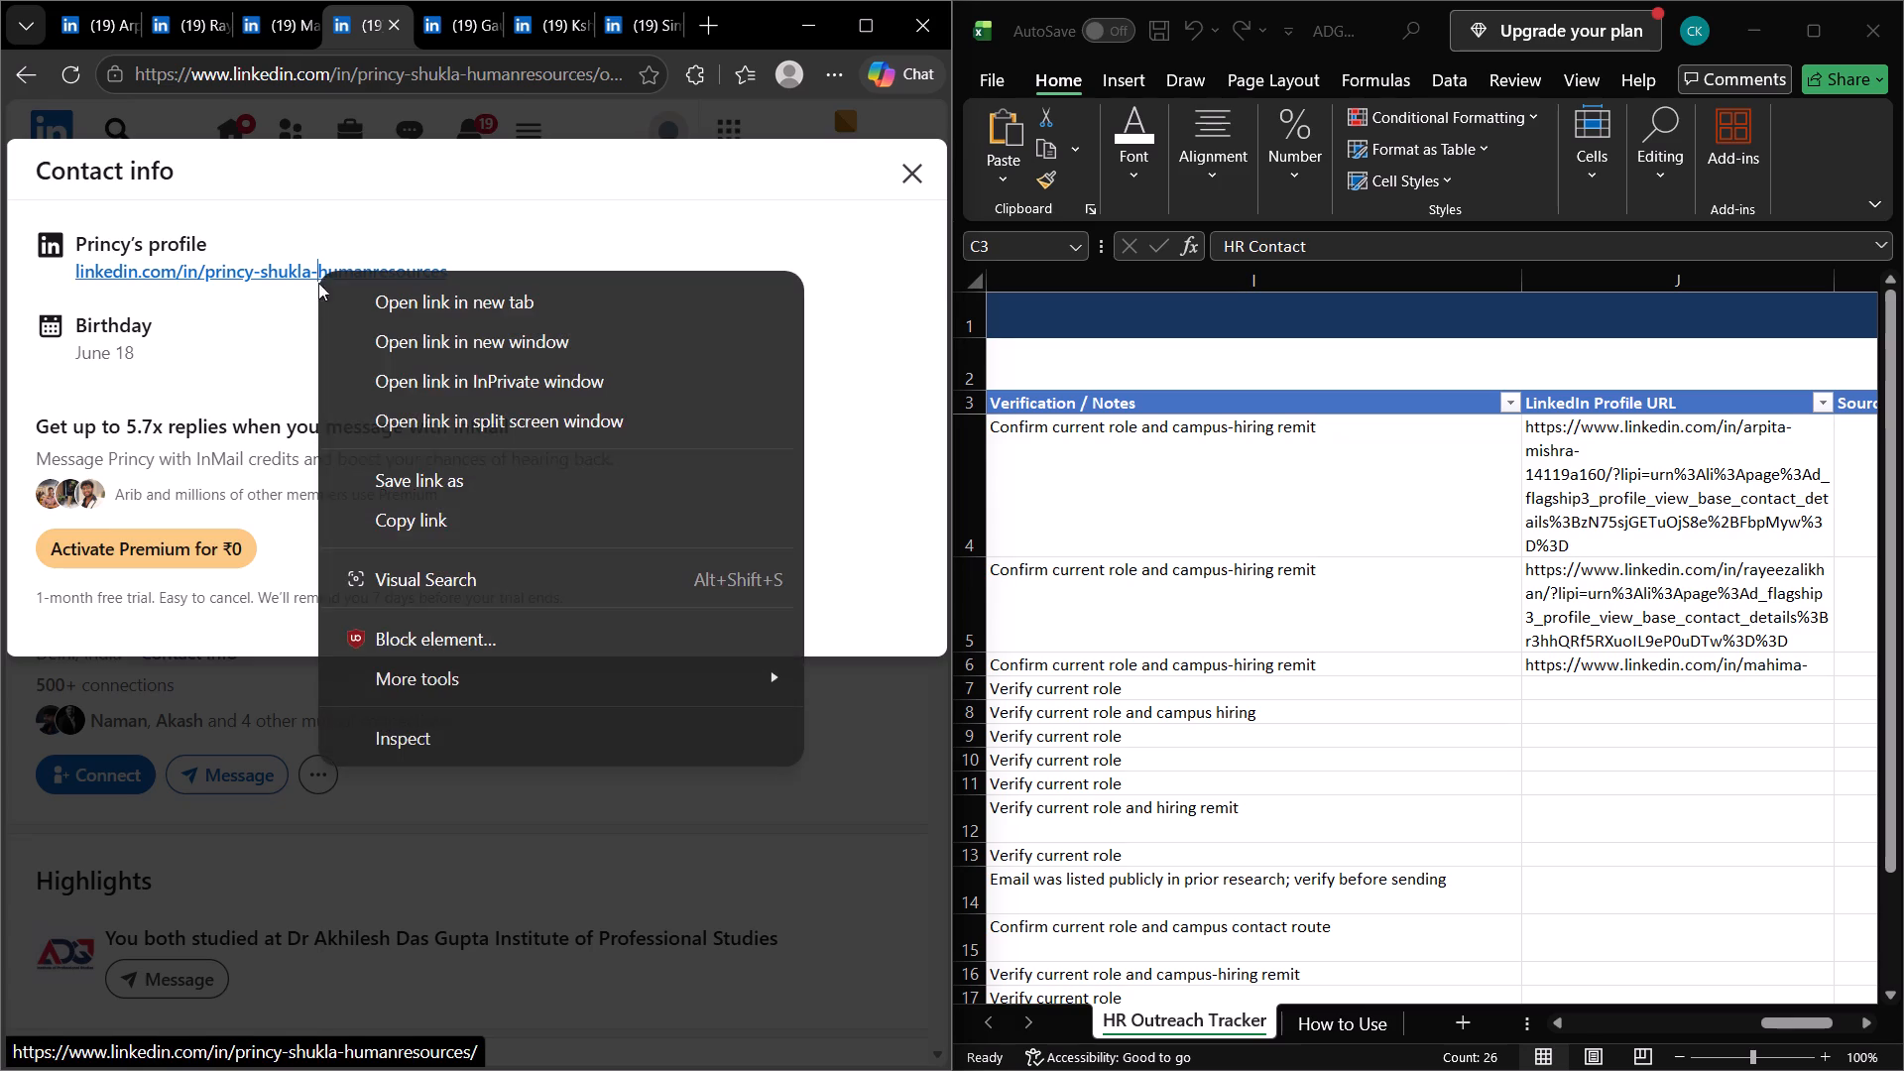
click(438, 521)
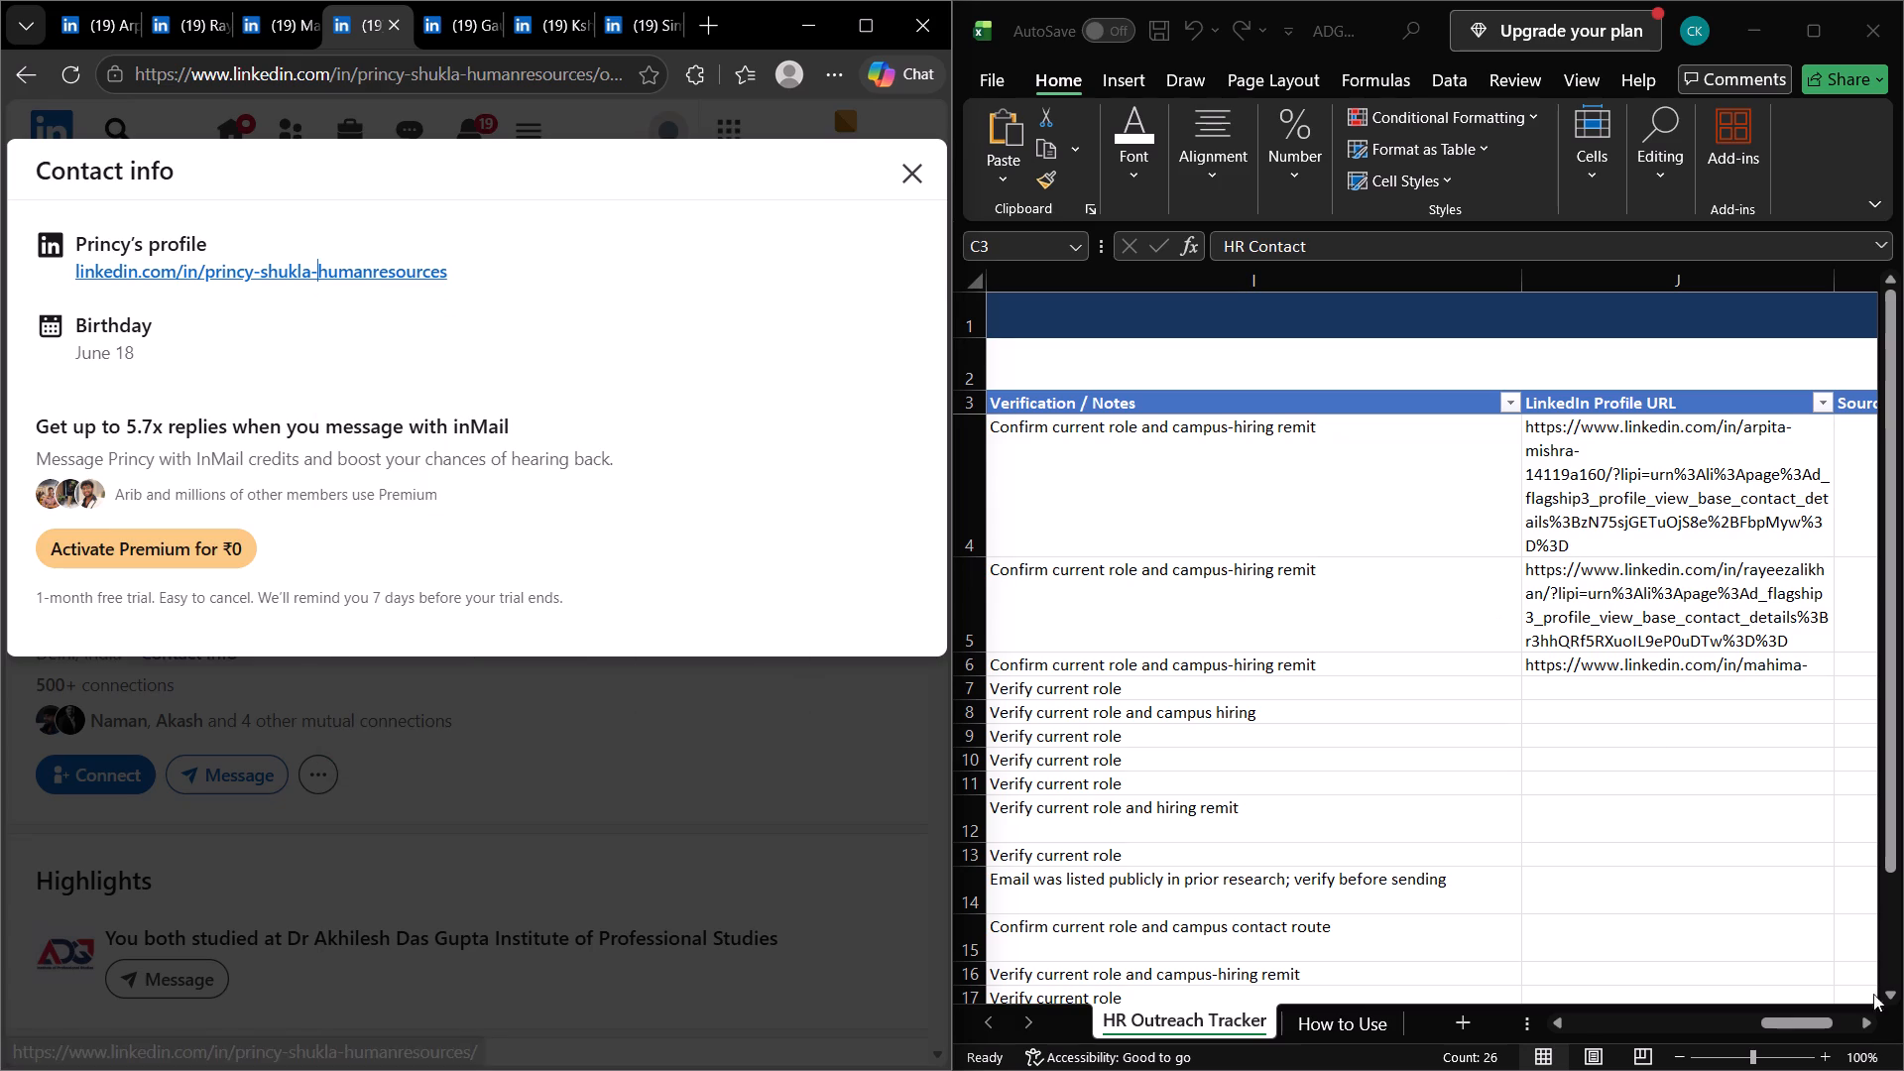
click(1550, 686)
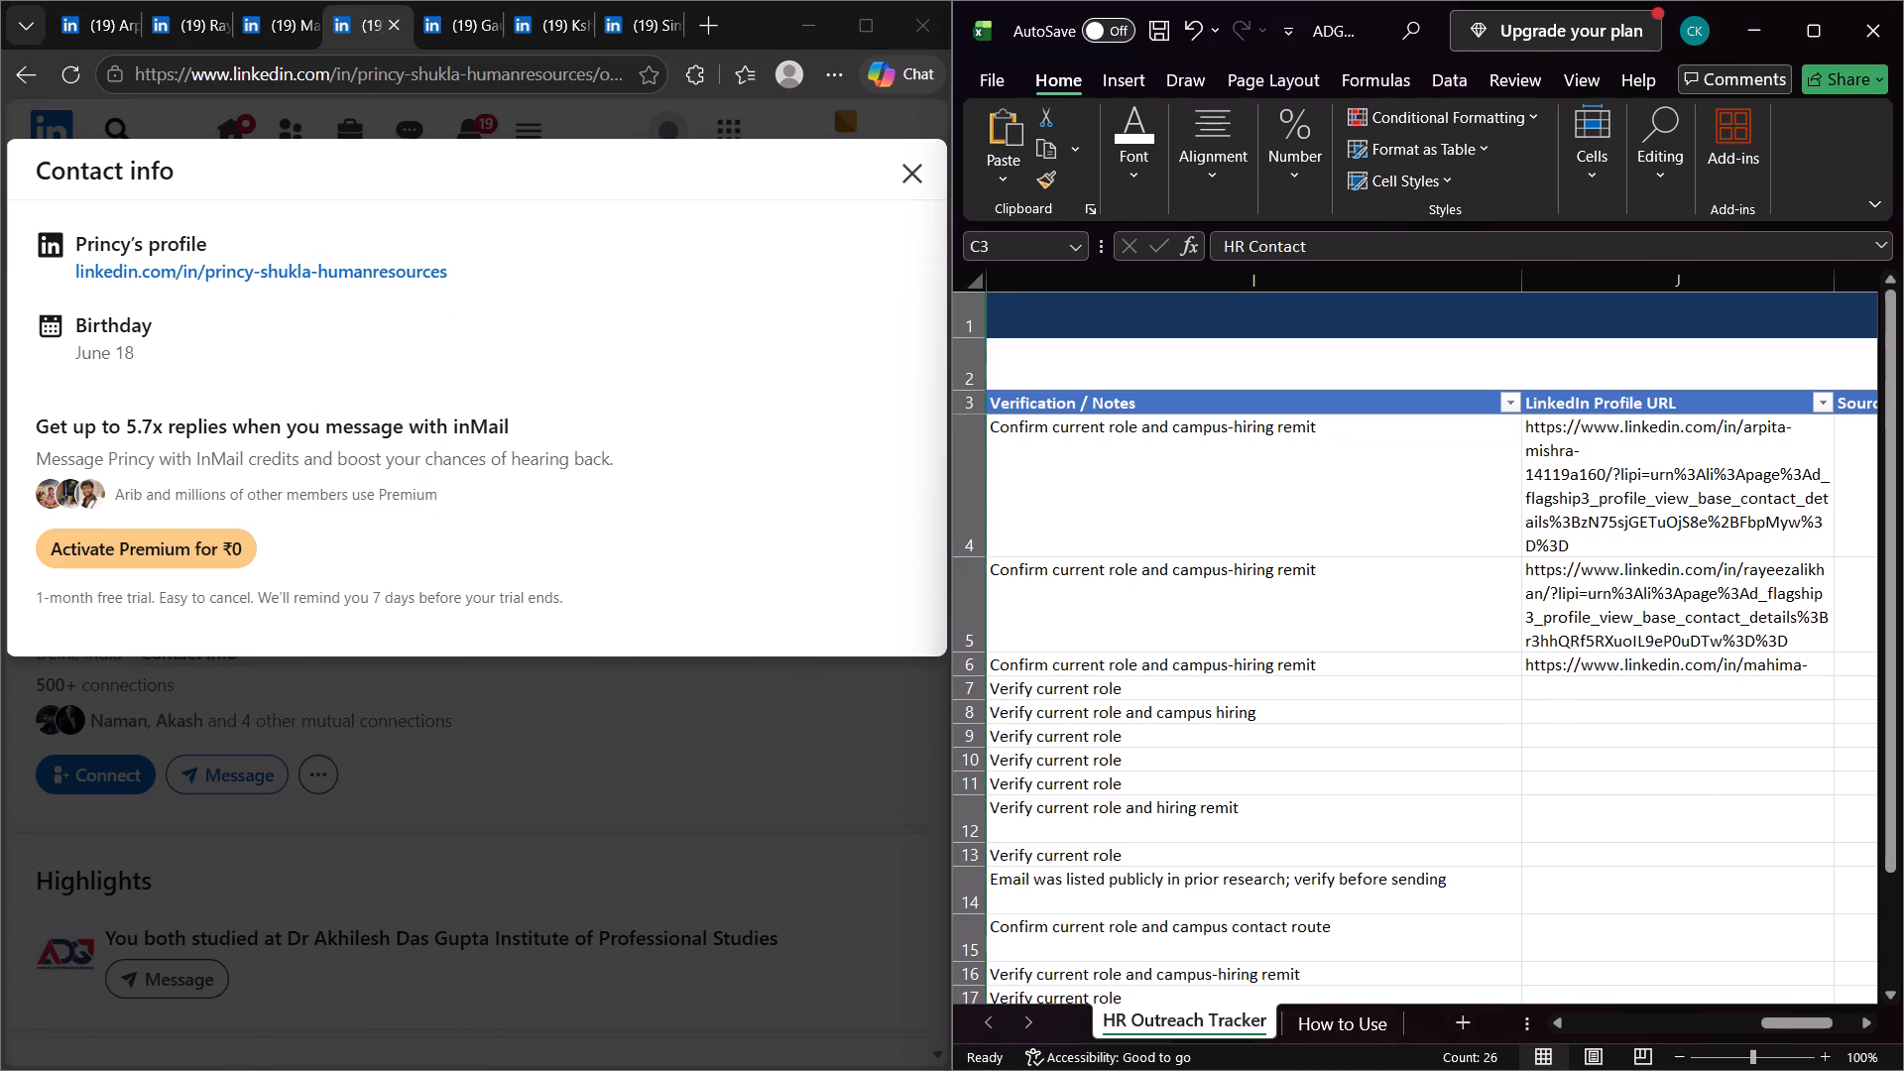
click(1550, 686)
key(ctrl+v)
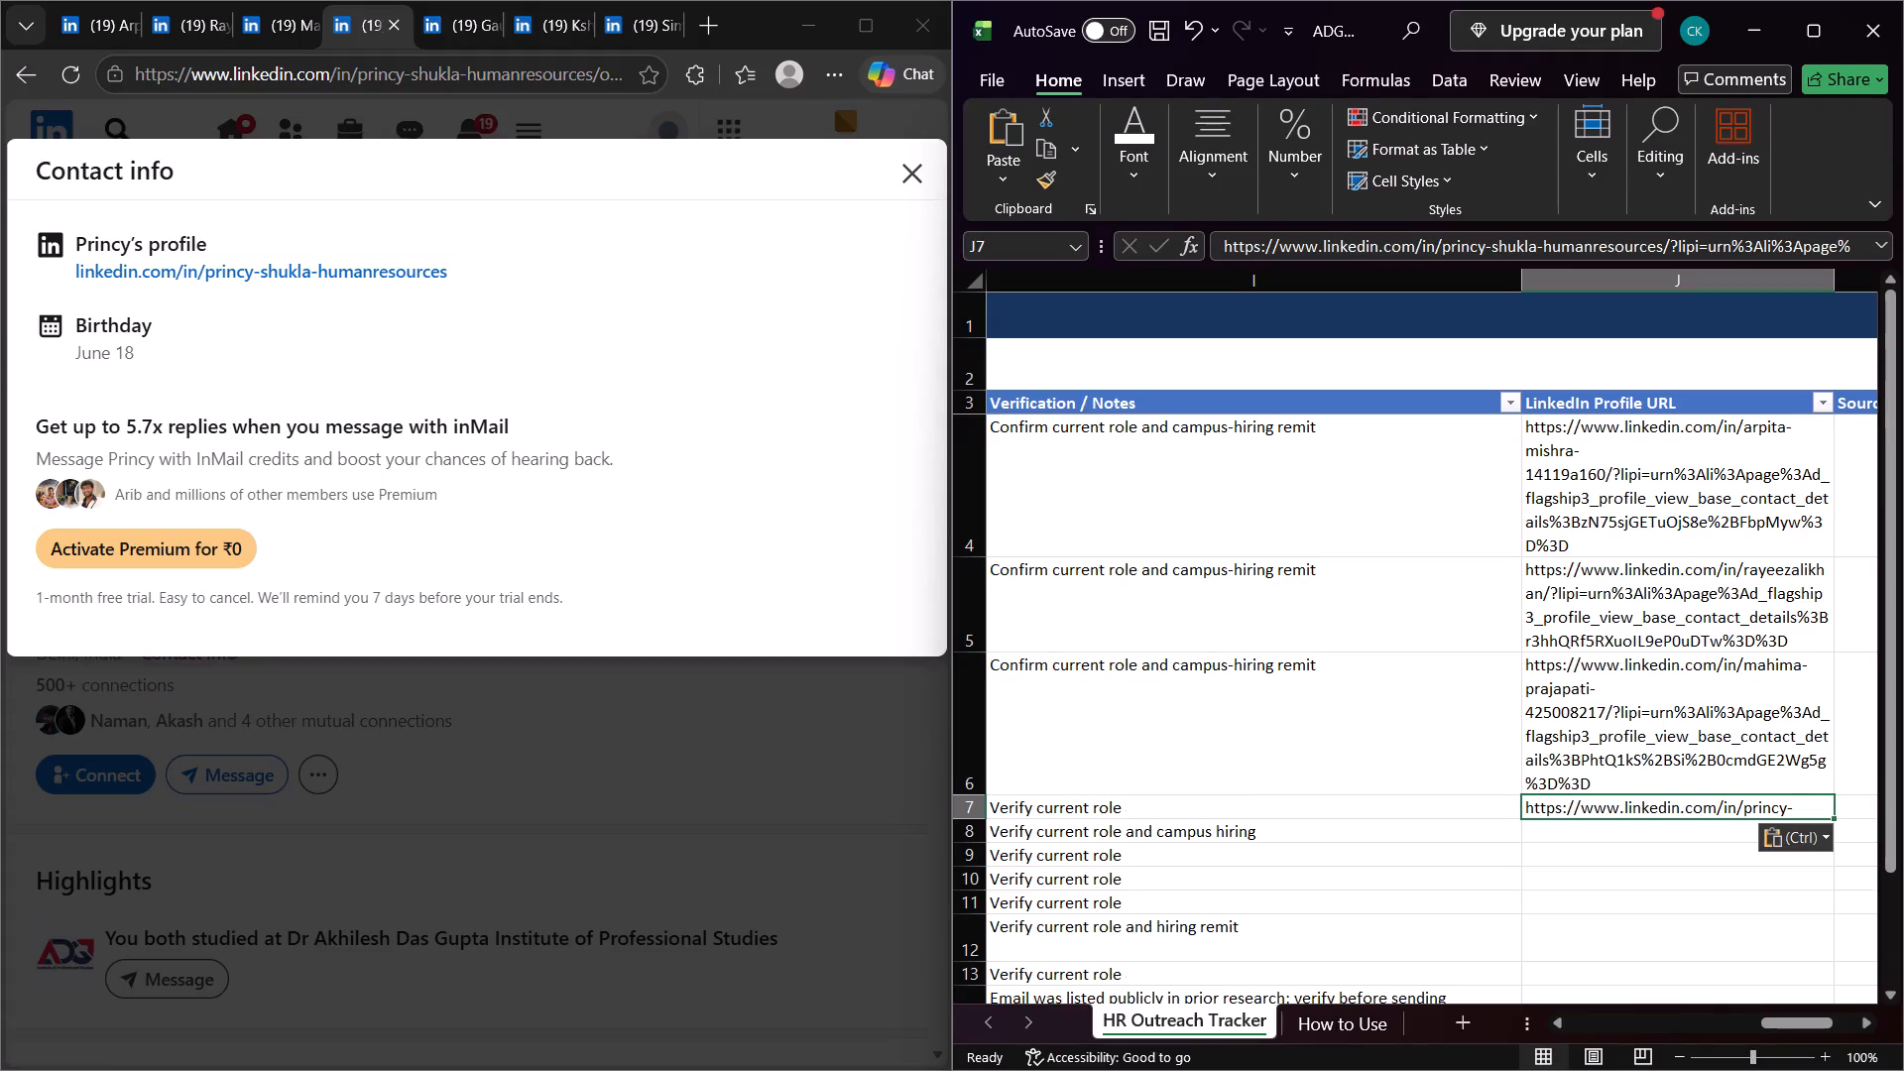
Copy the profile link of the Nagarro contact in row 8 from LinkedIn's contact info into cell J8 of the tracker.
click(1609, 826)
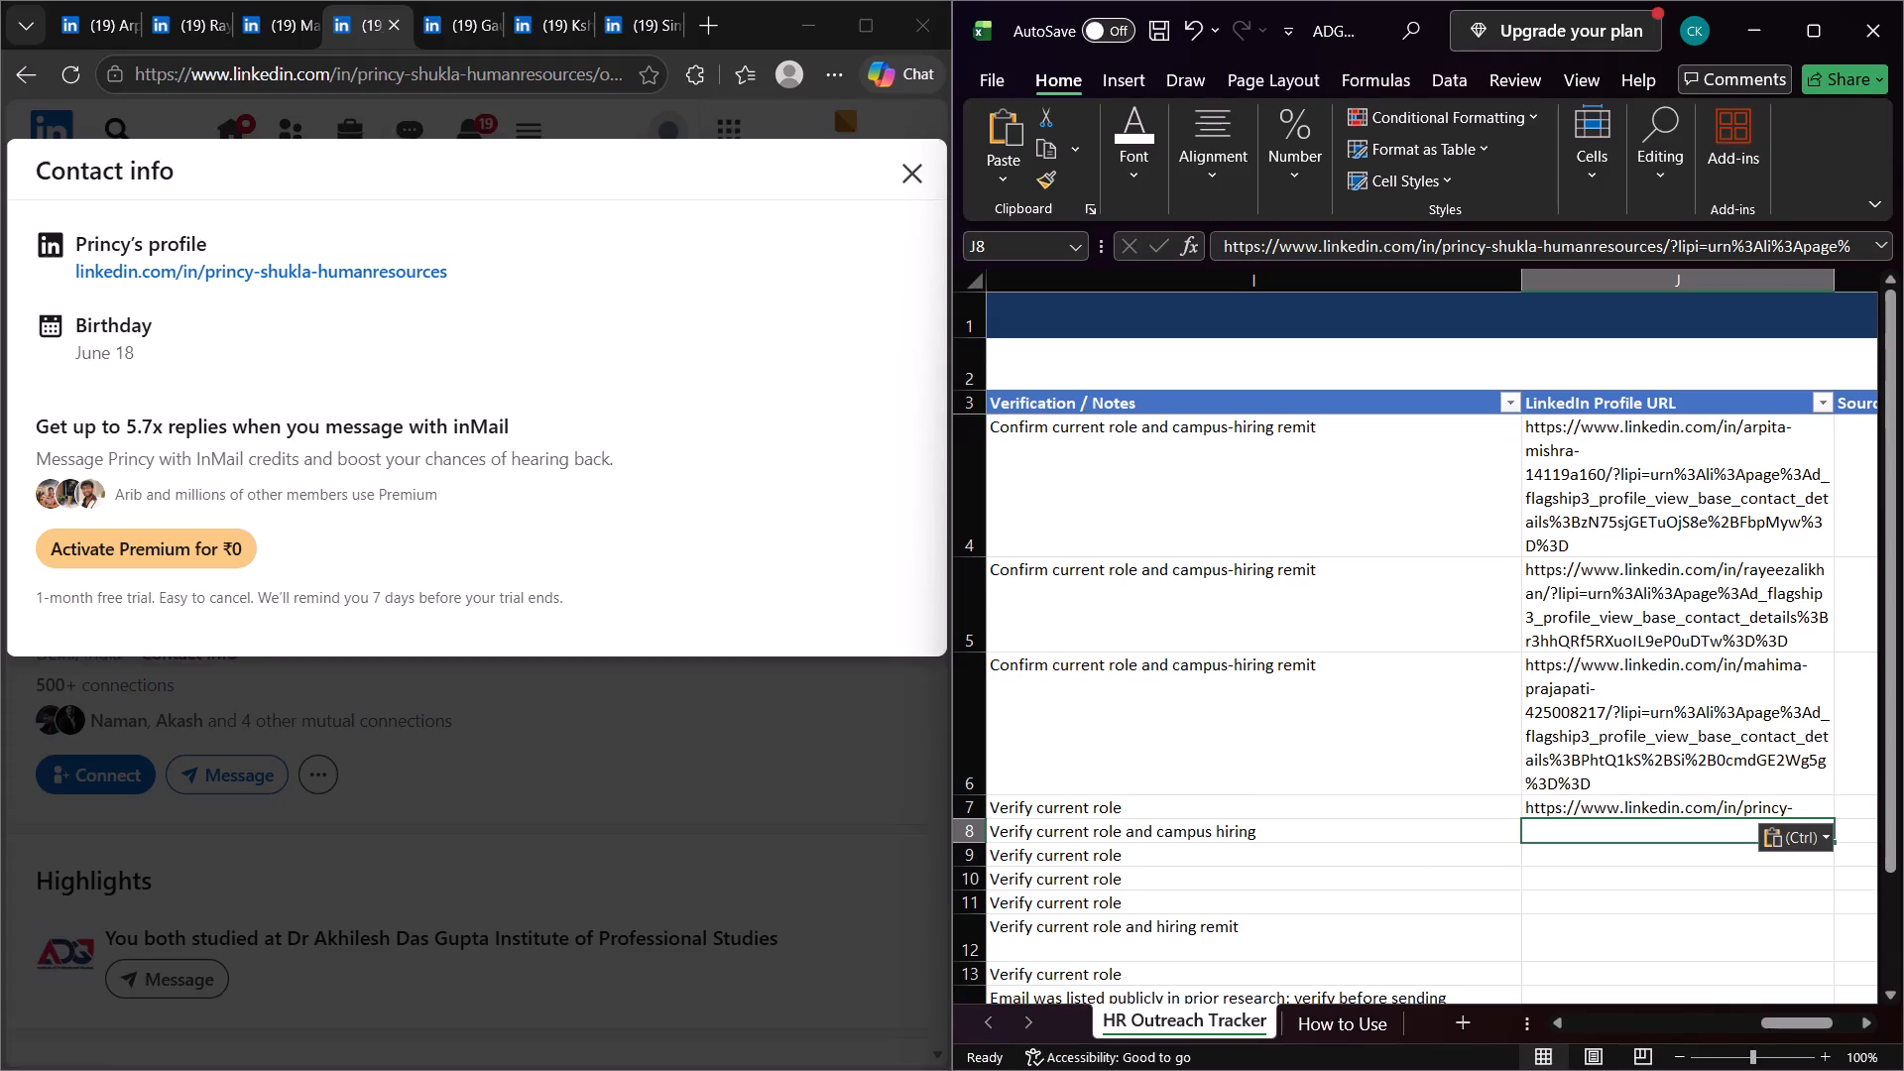
scroll(1469, 614, right, 6)
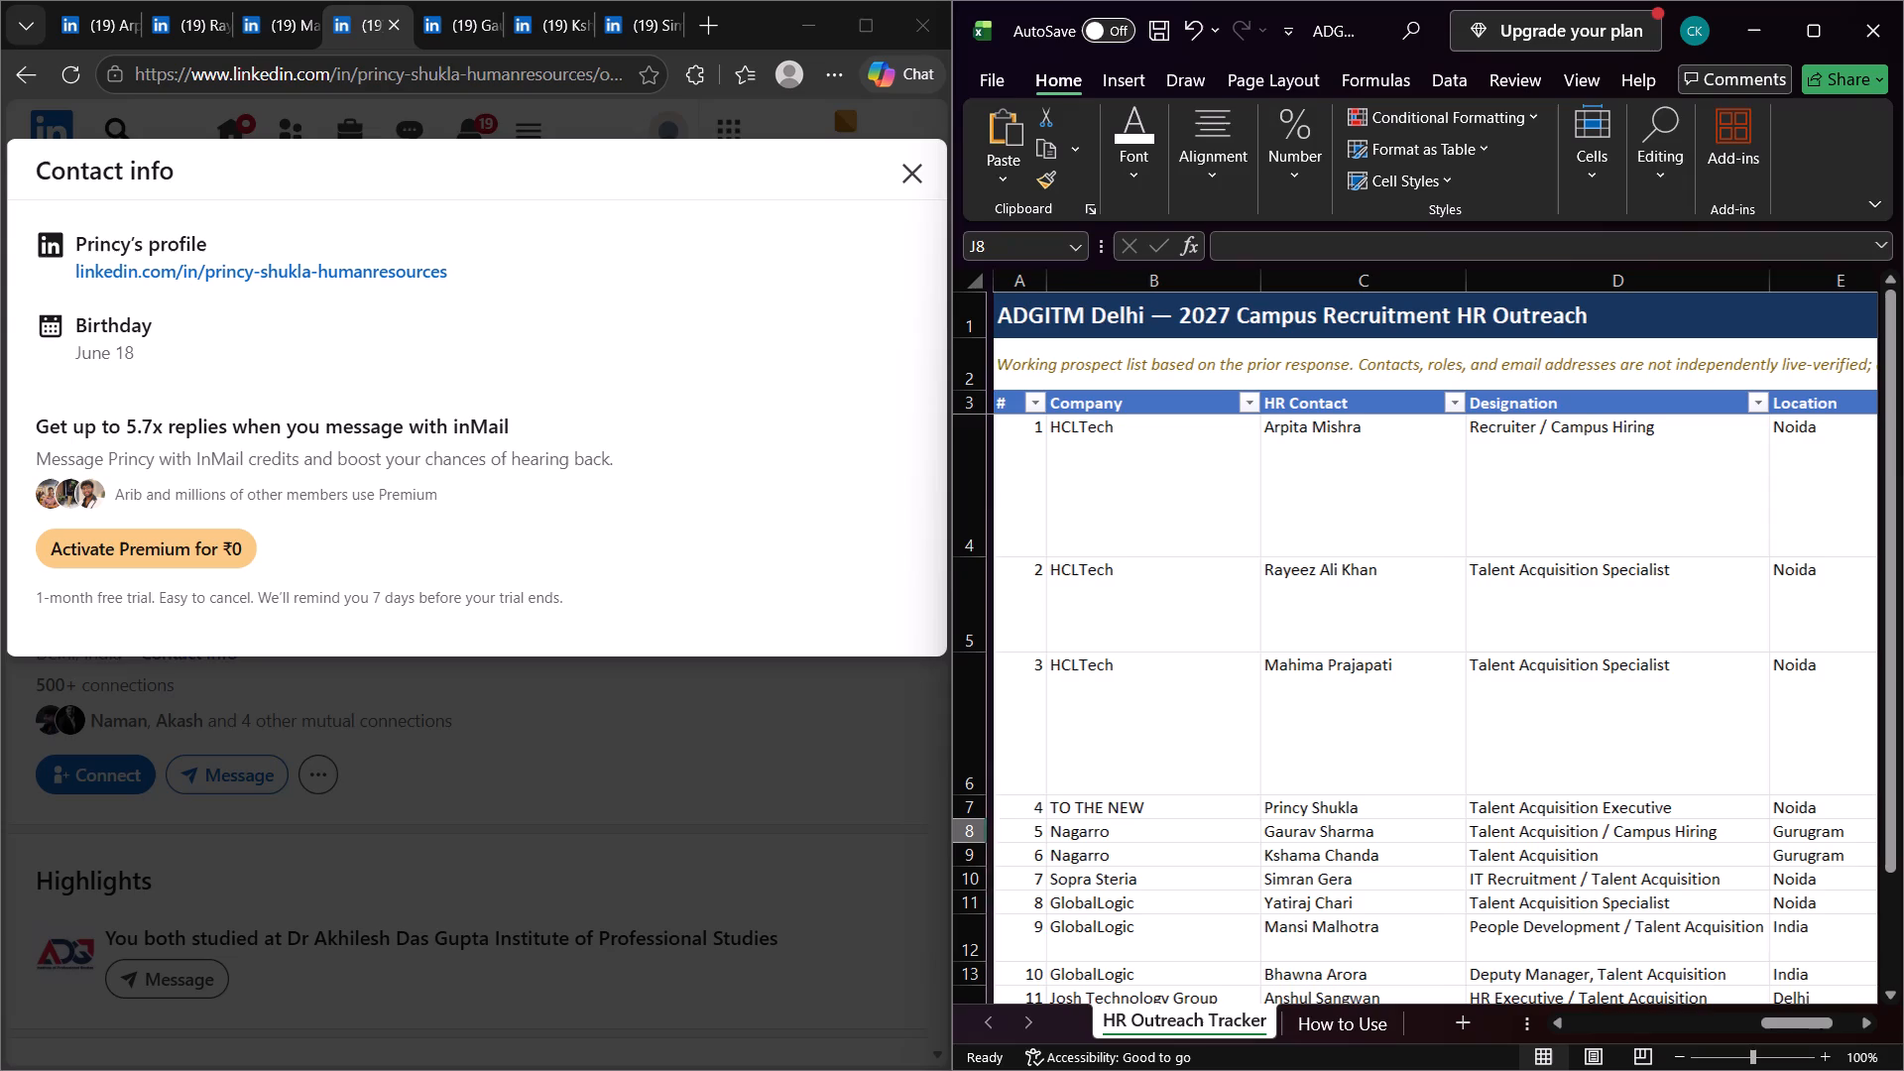
click(461, 19)
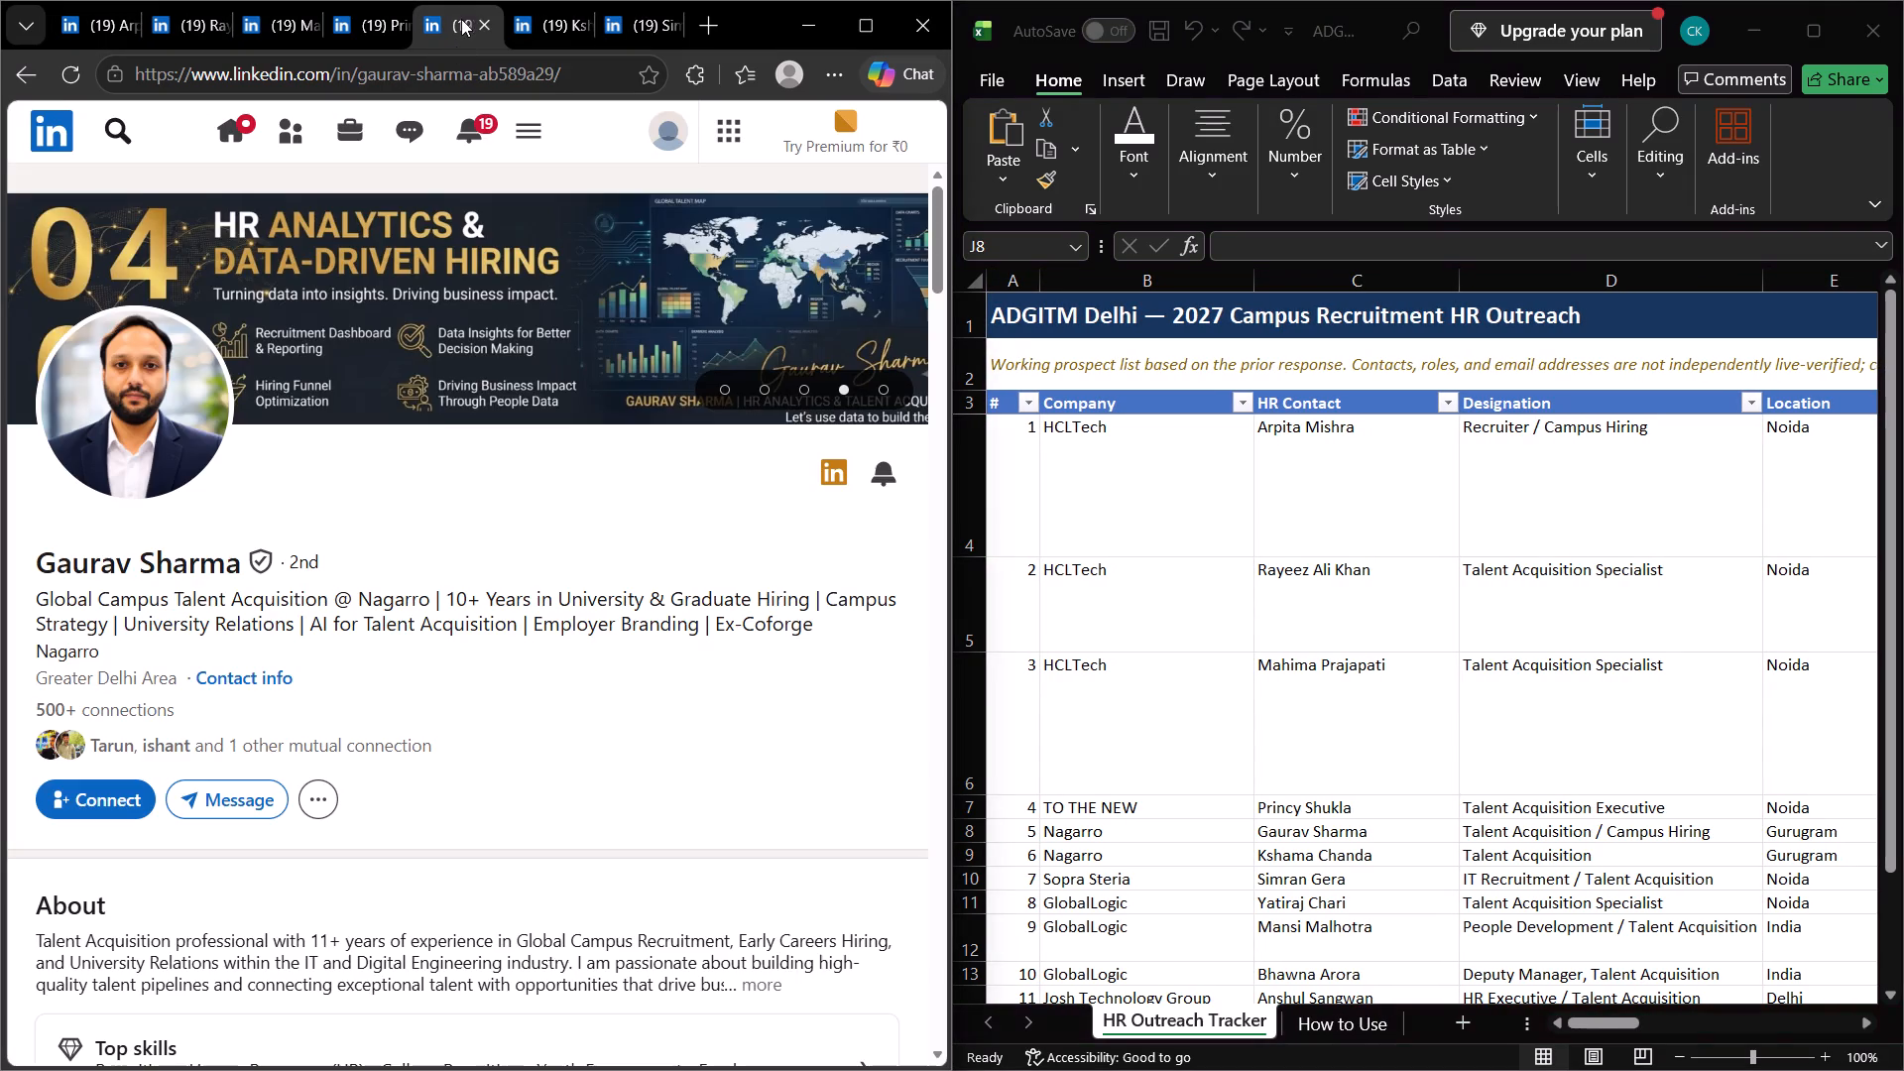
click(241, 674)
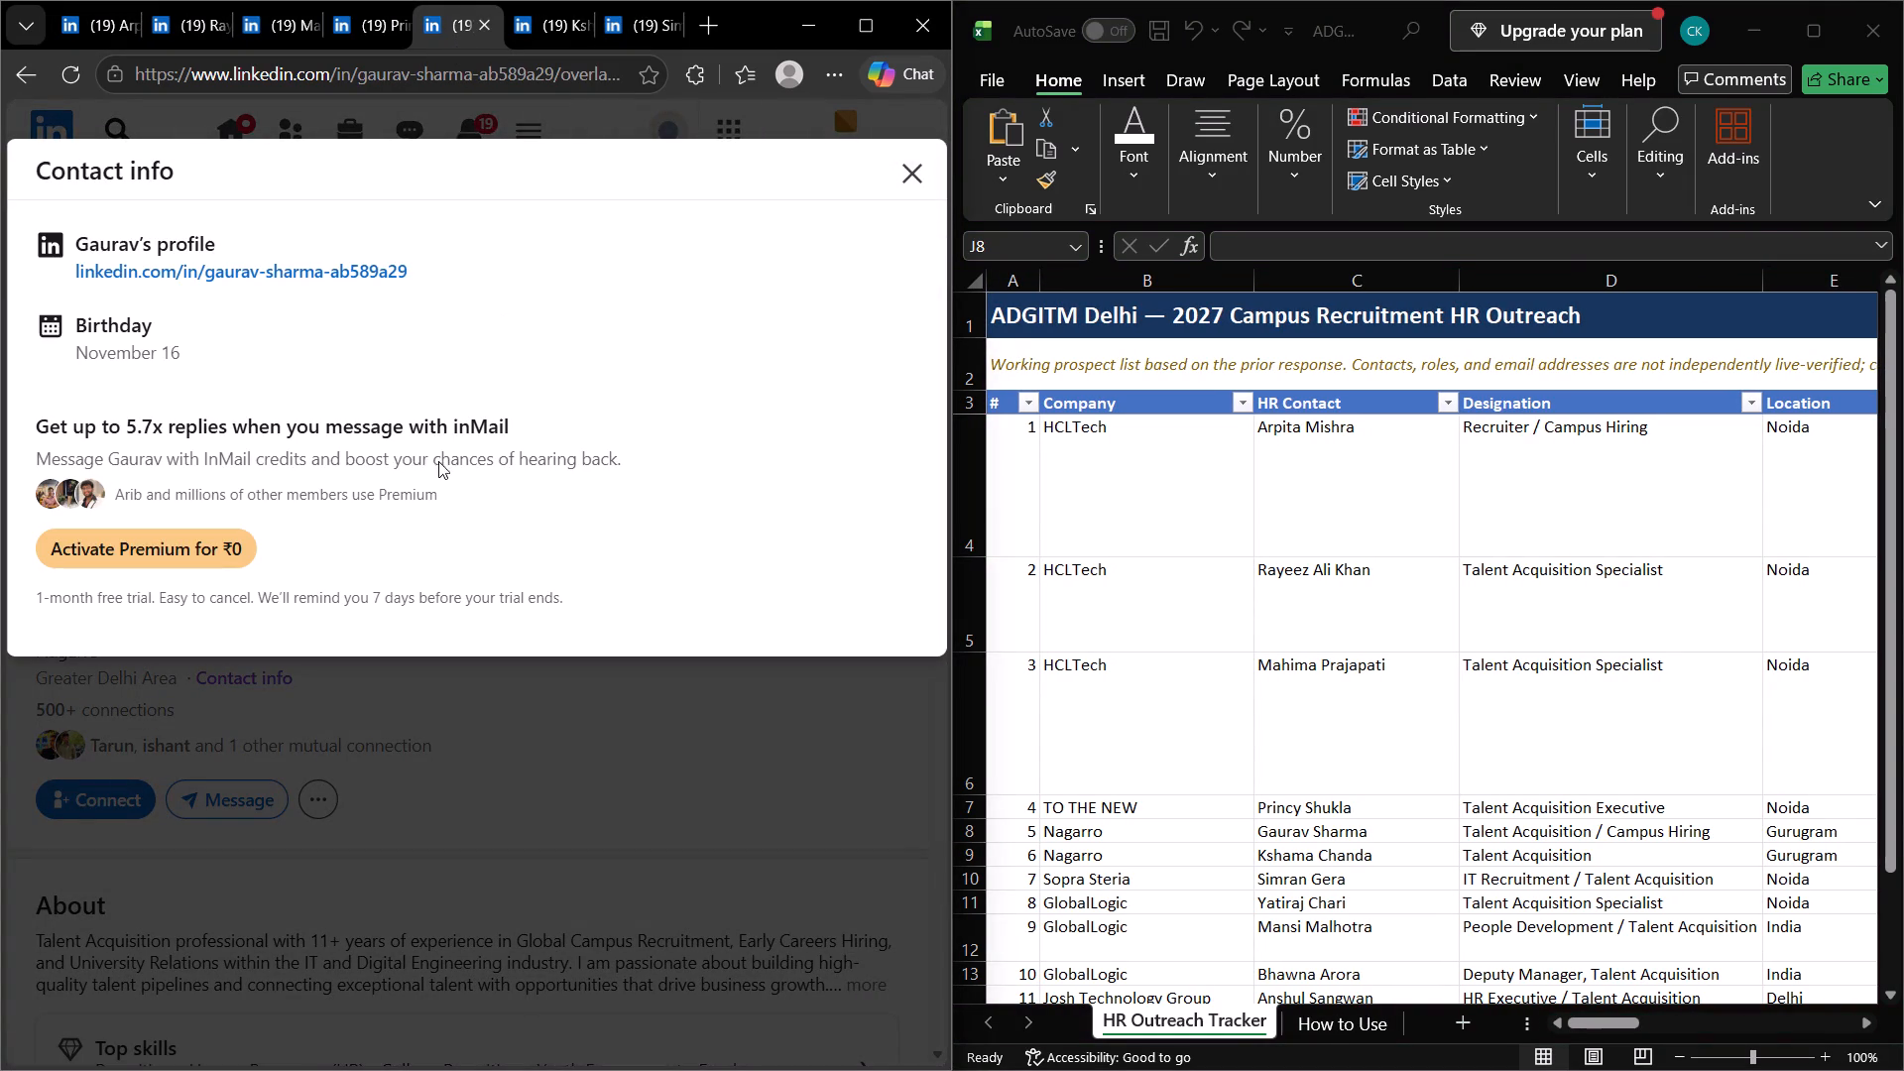
right_click(300, 275)
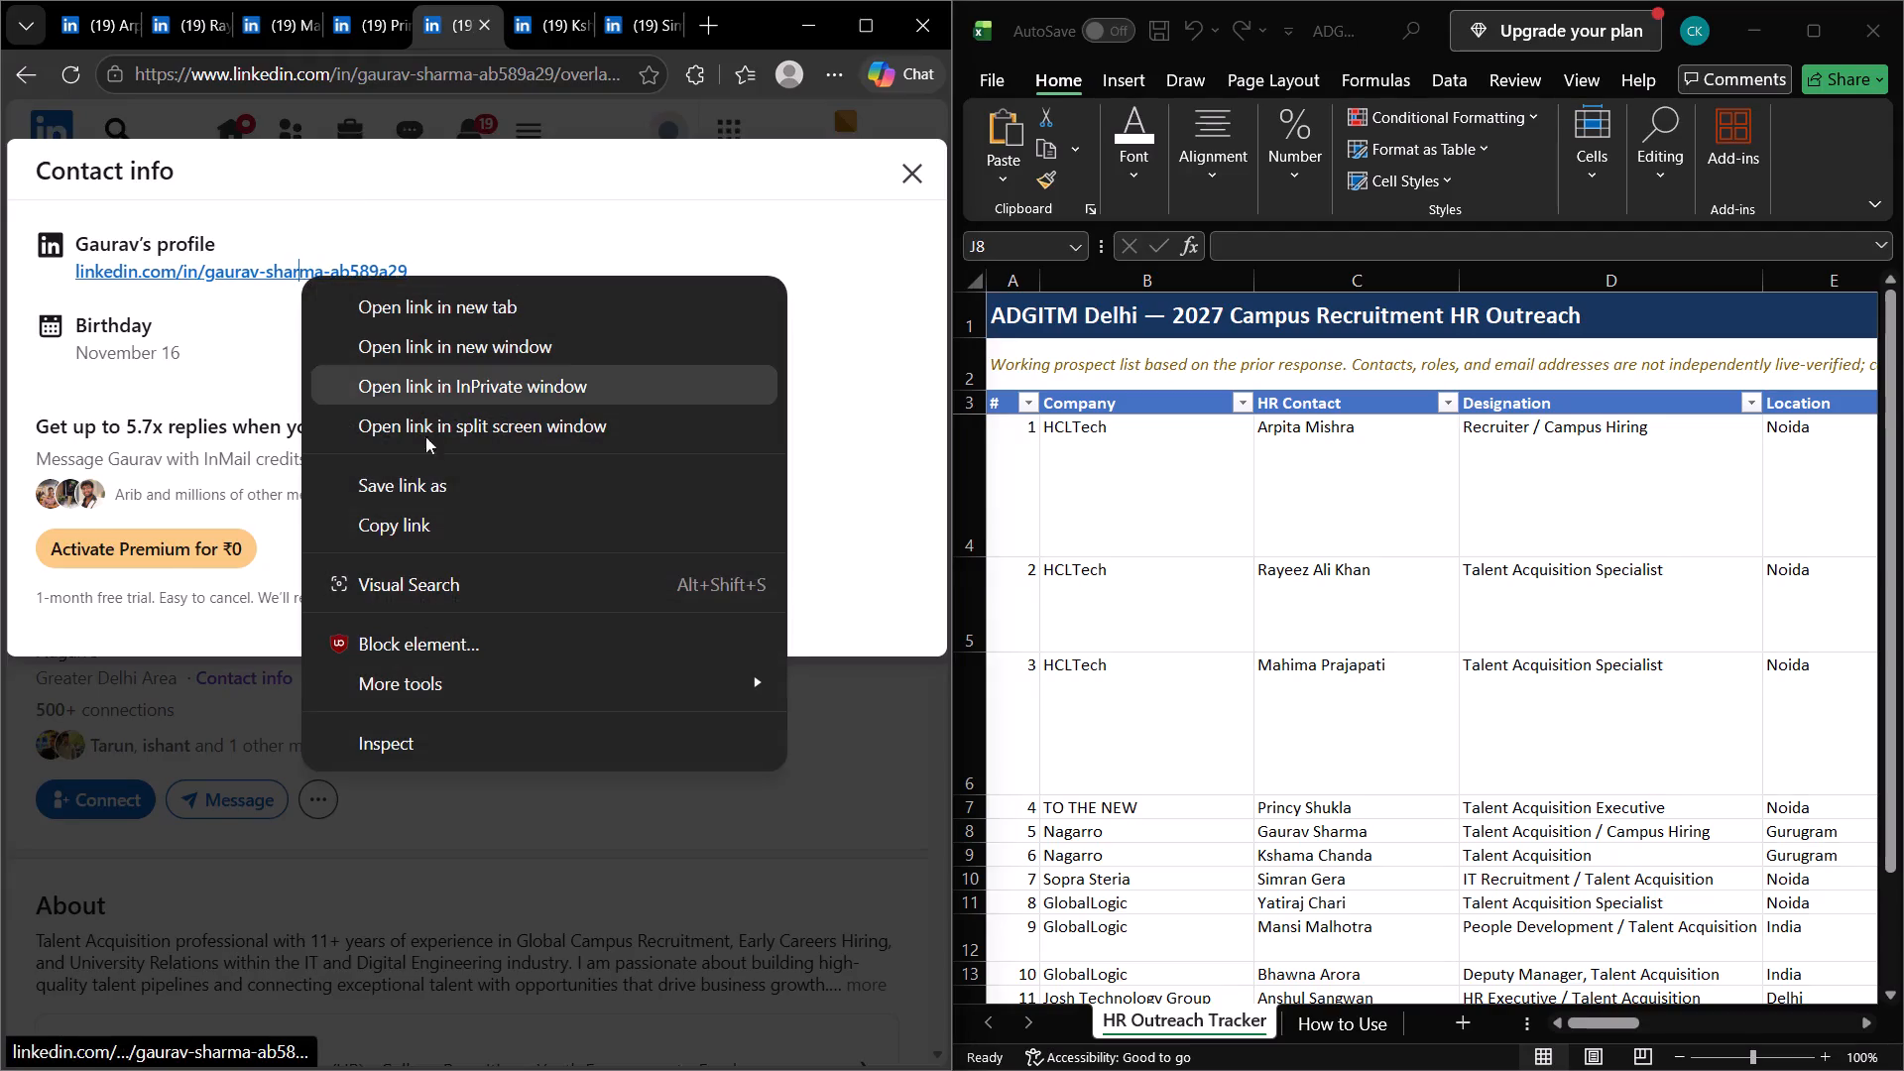
click(434, 505)
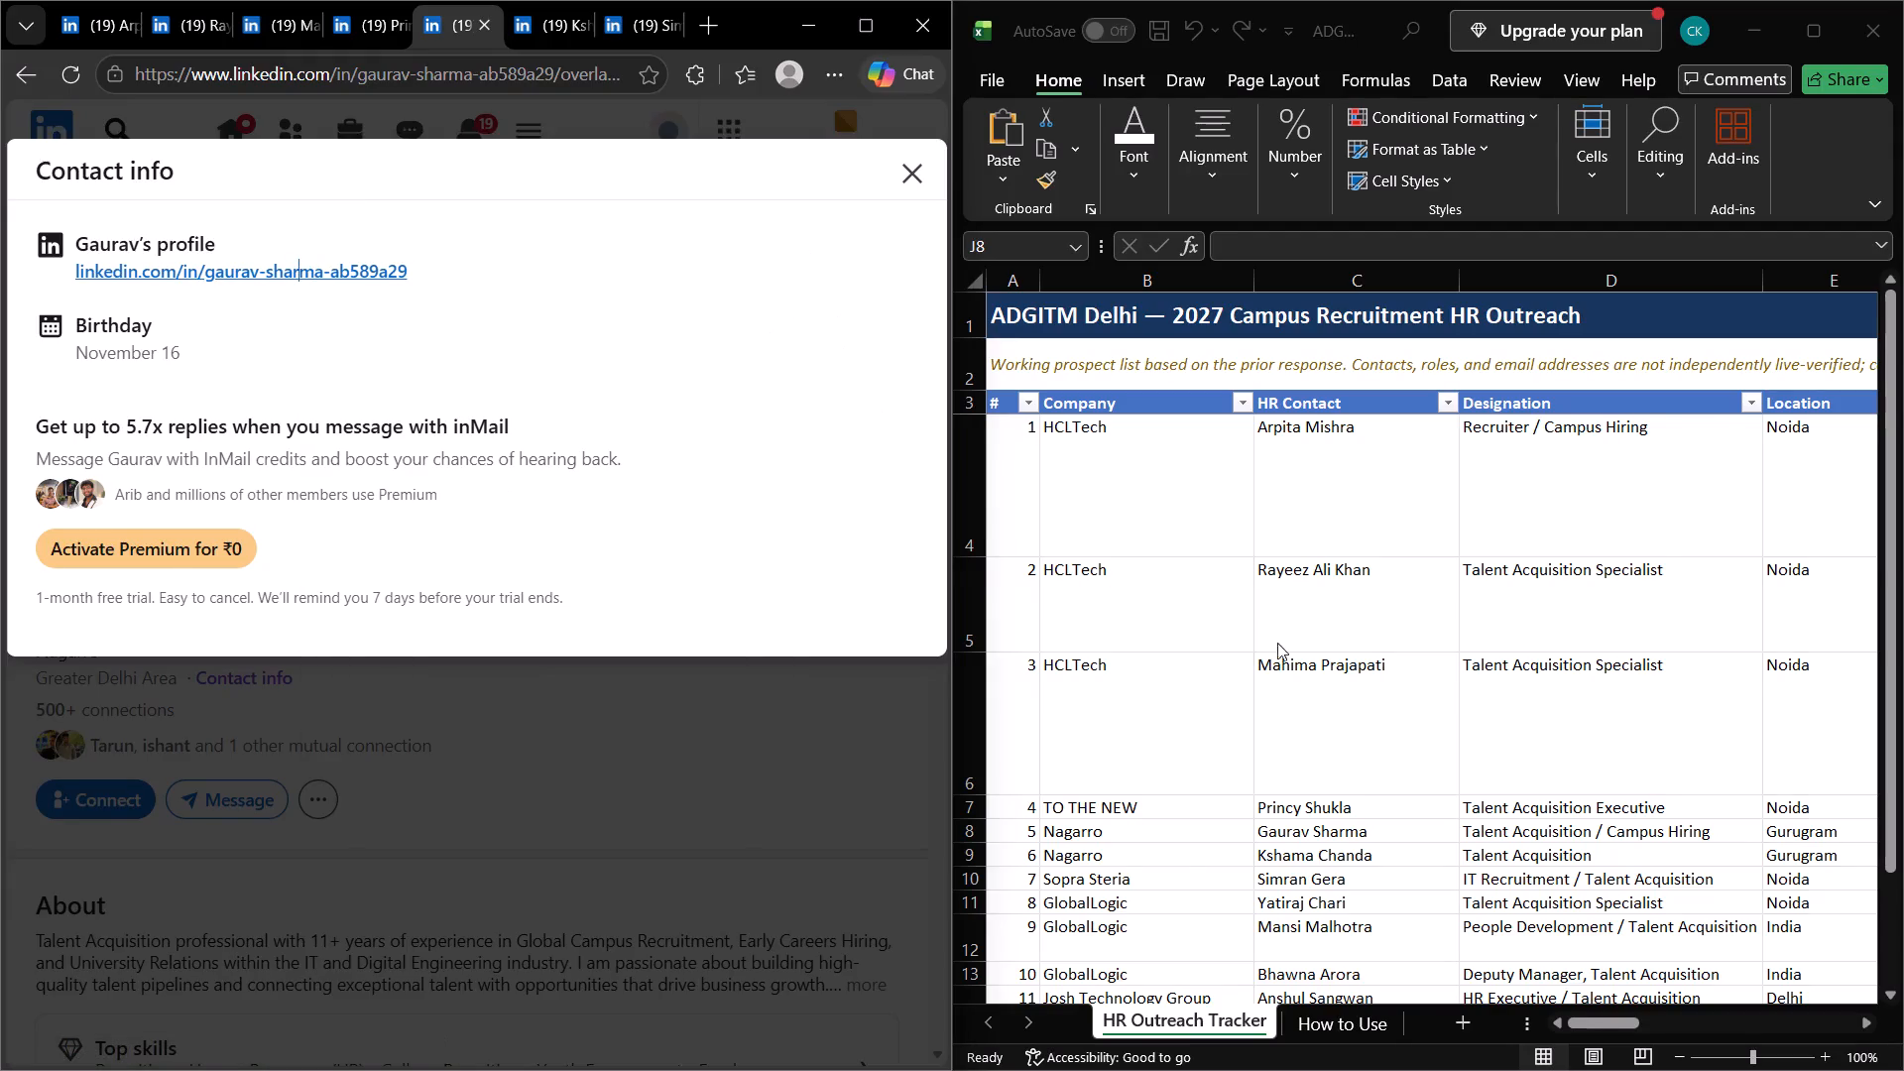
scroll(1540, 692, left, 6)
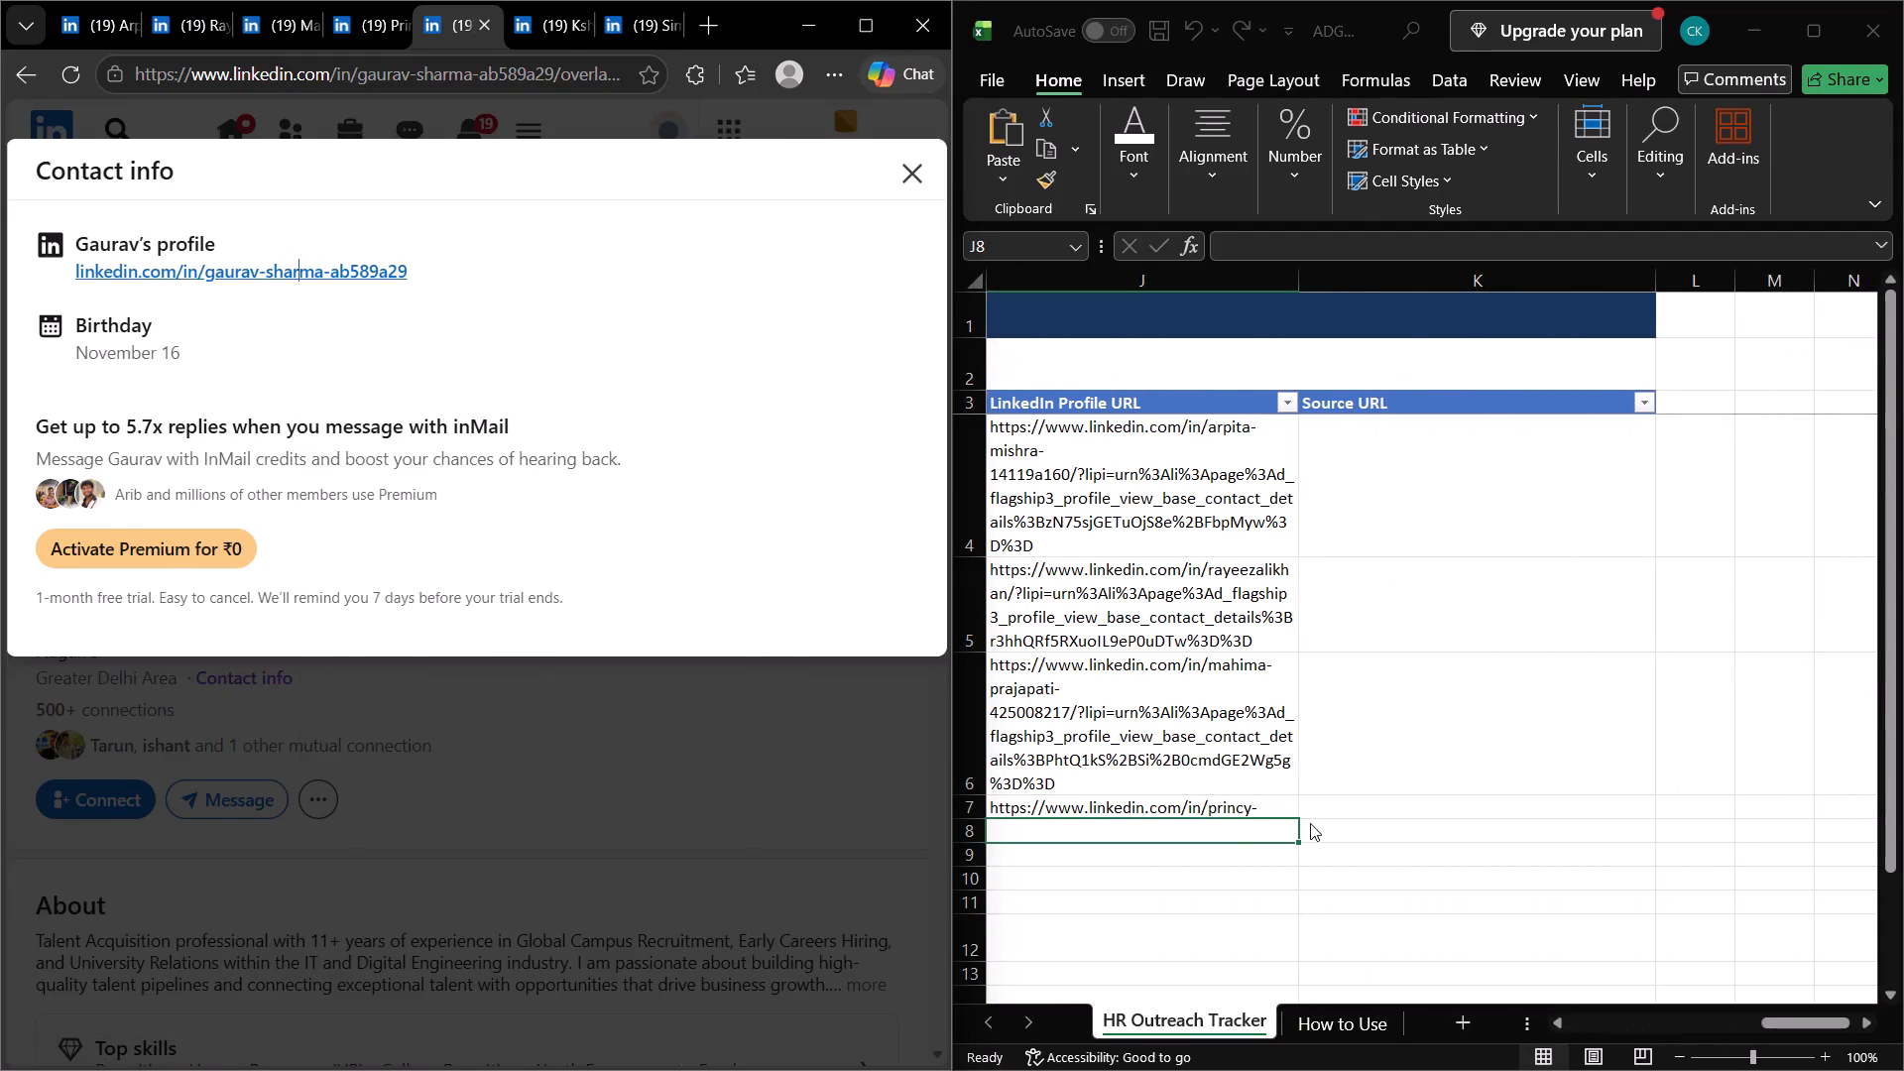
click(1244, 820)
scroll(1244, 820, right, 1)
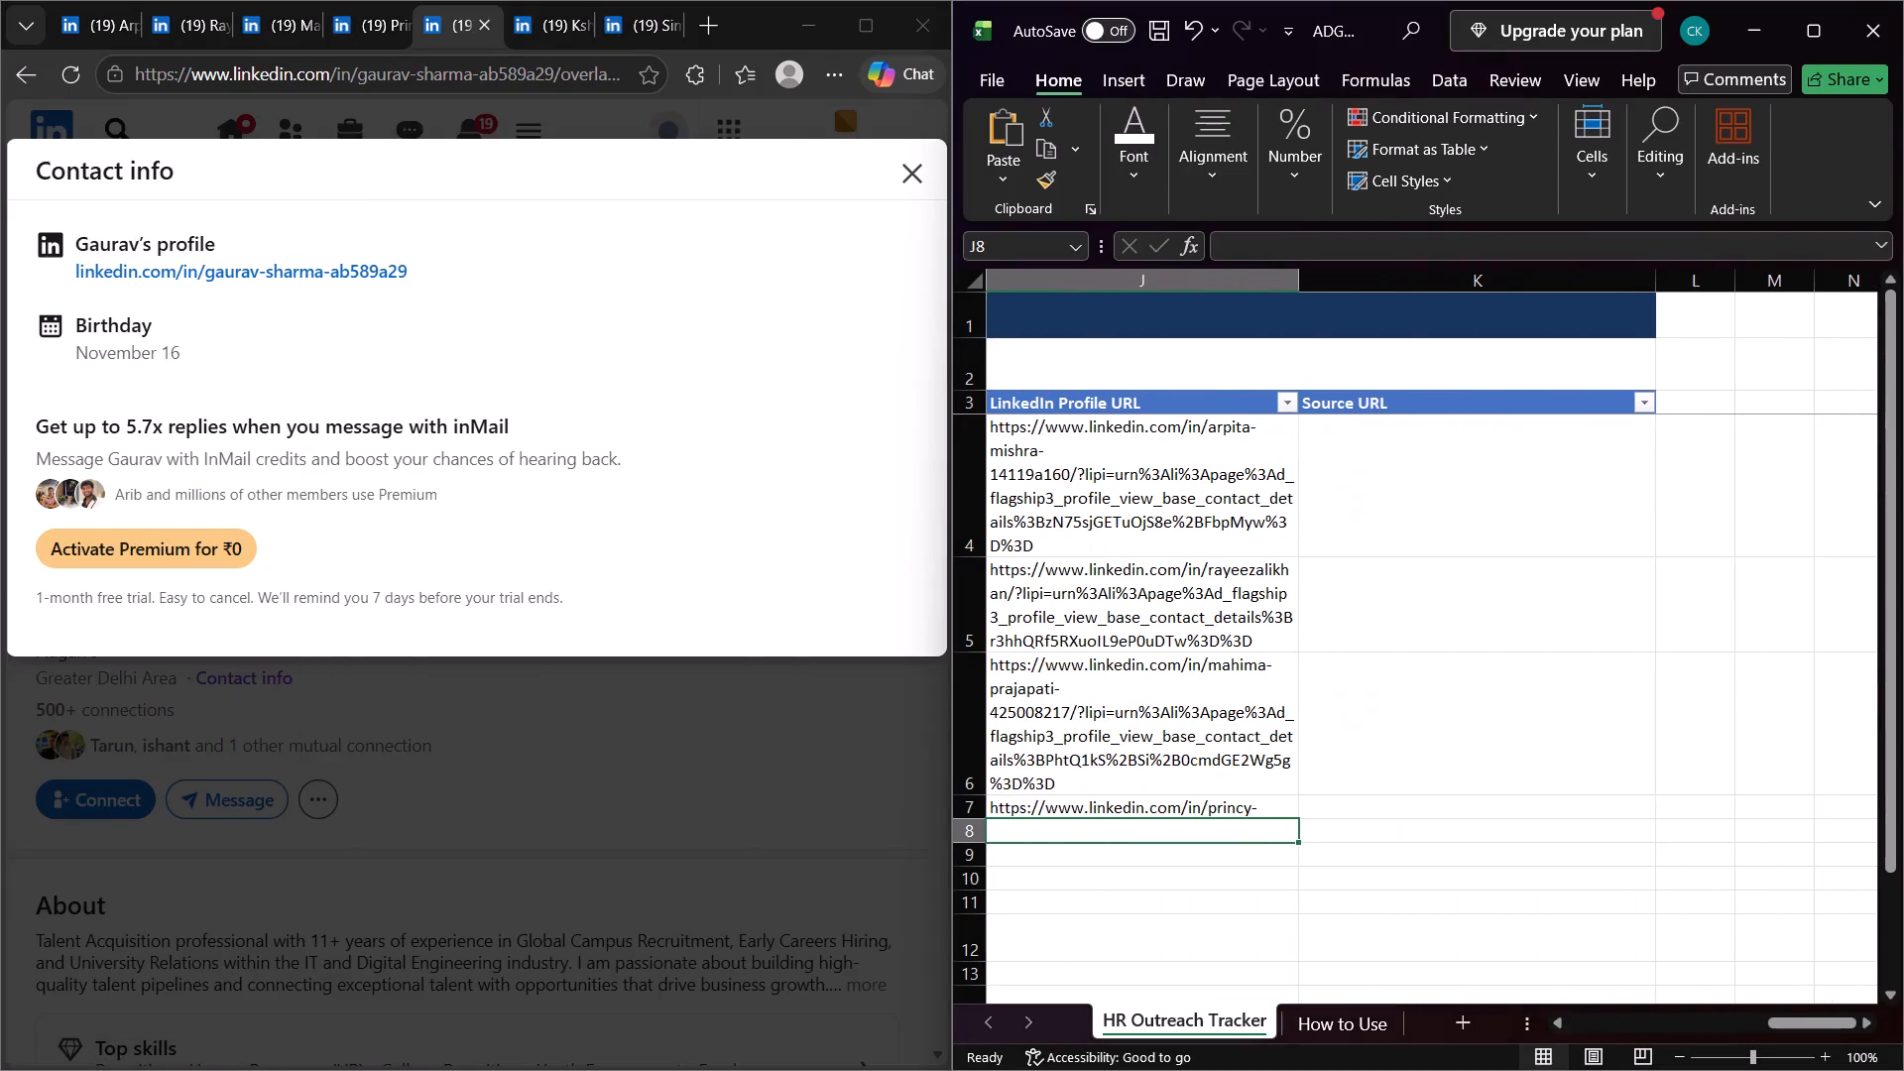
click(1165, 830)
key(ctrl+v)
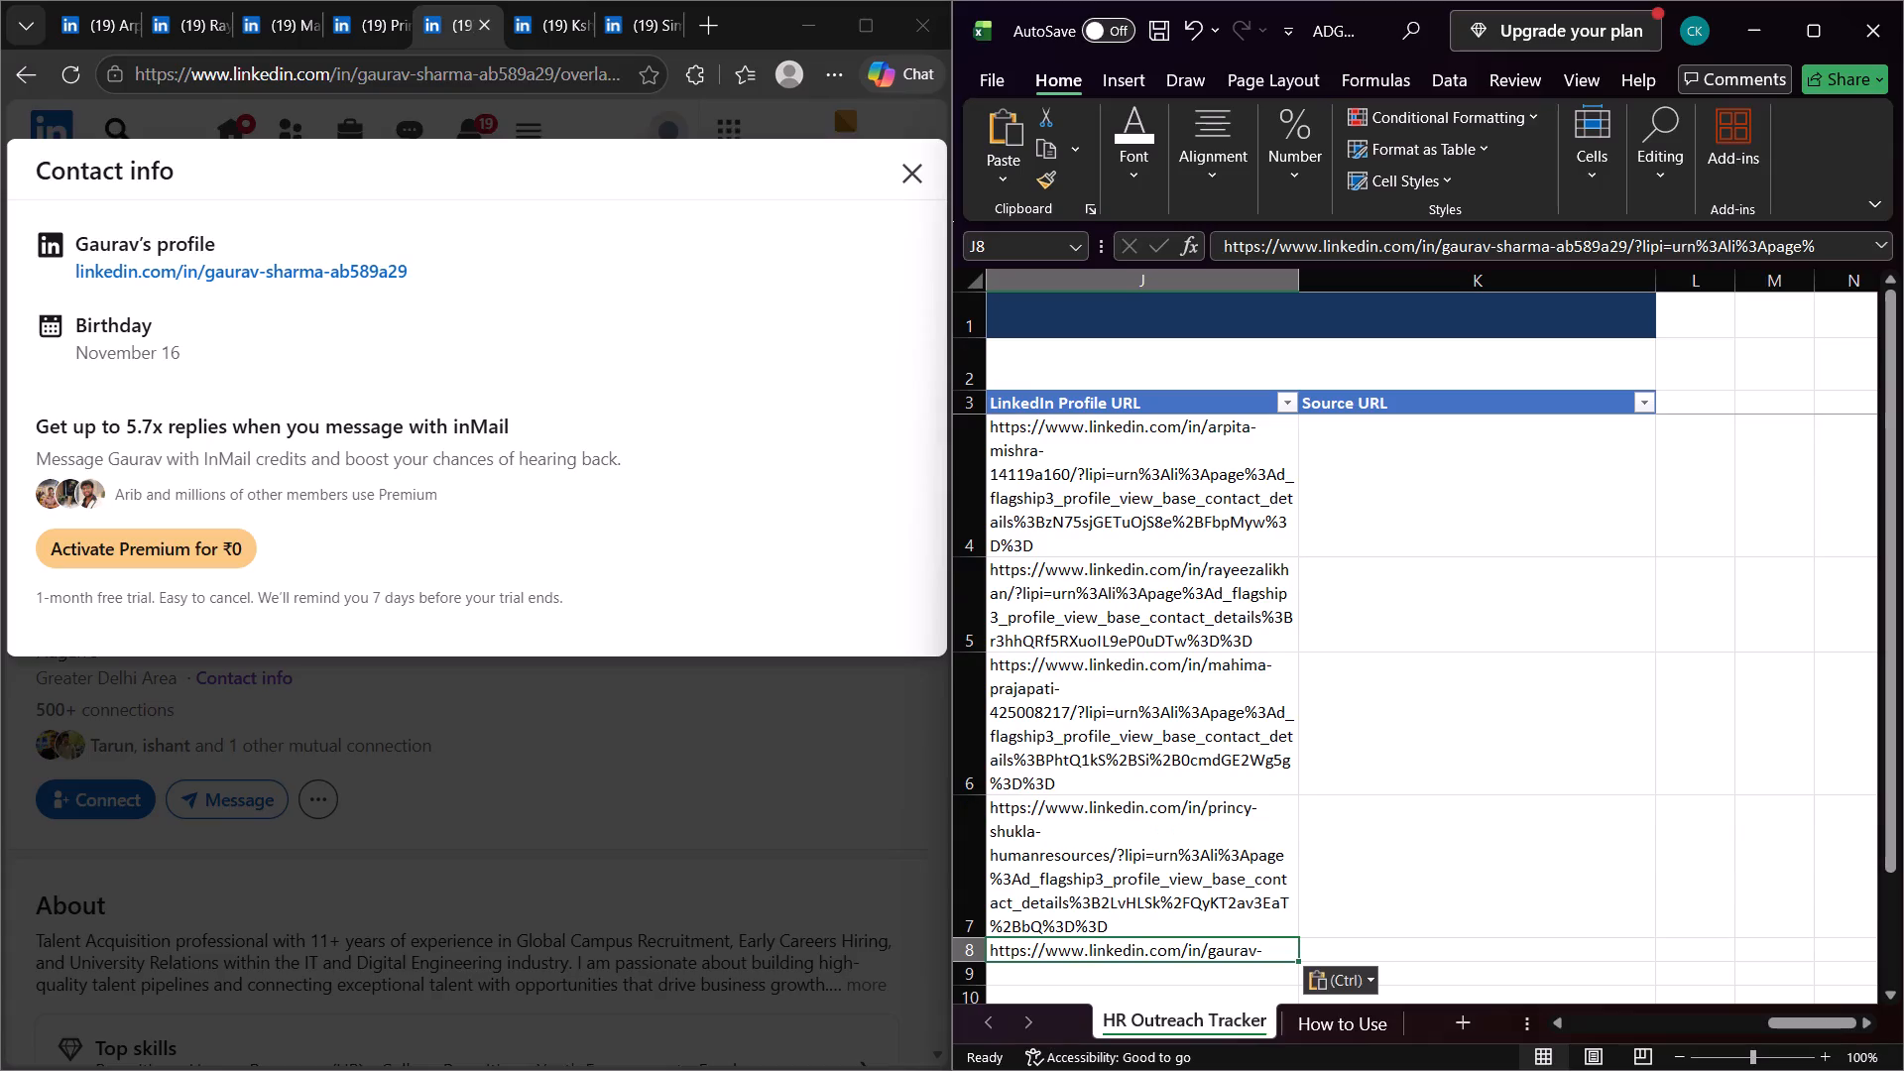
Open the LinkedIn contact info of the second Nagarro contact, listed in row 9 of the tracker.
scroll(1309, 793, down, 1)
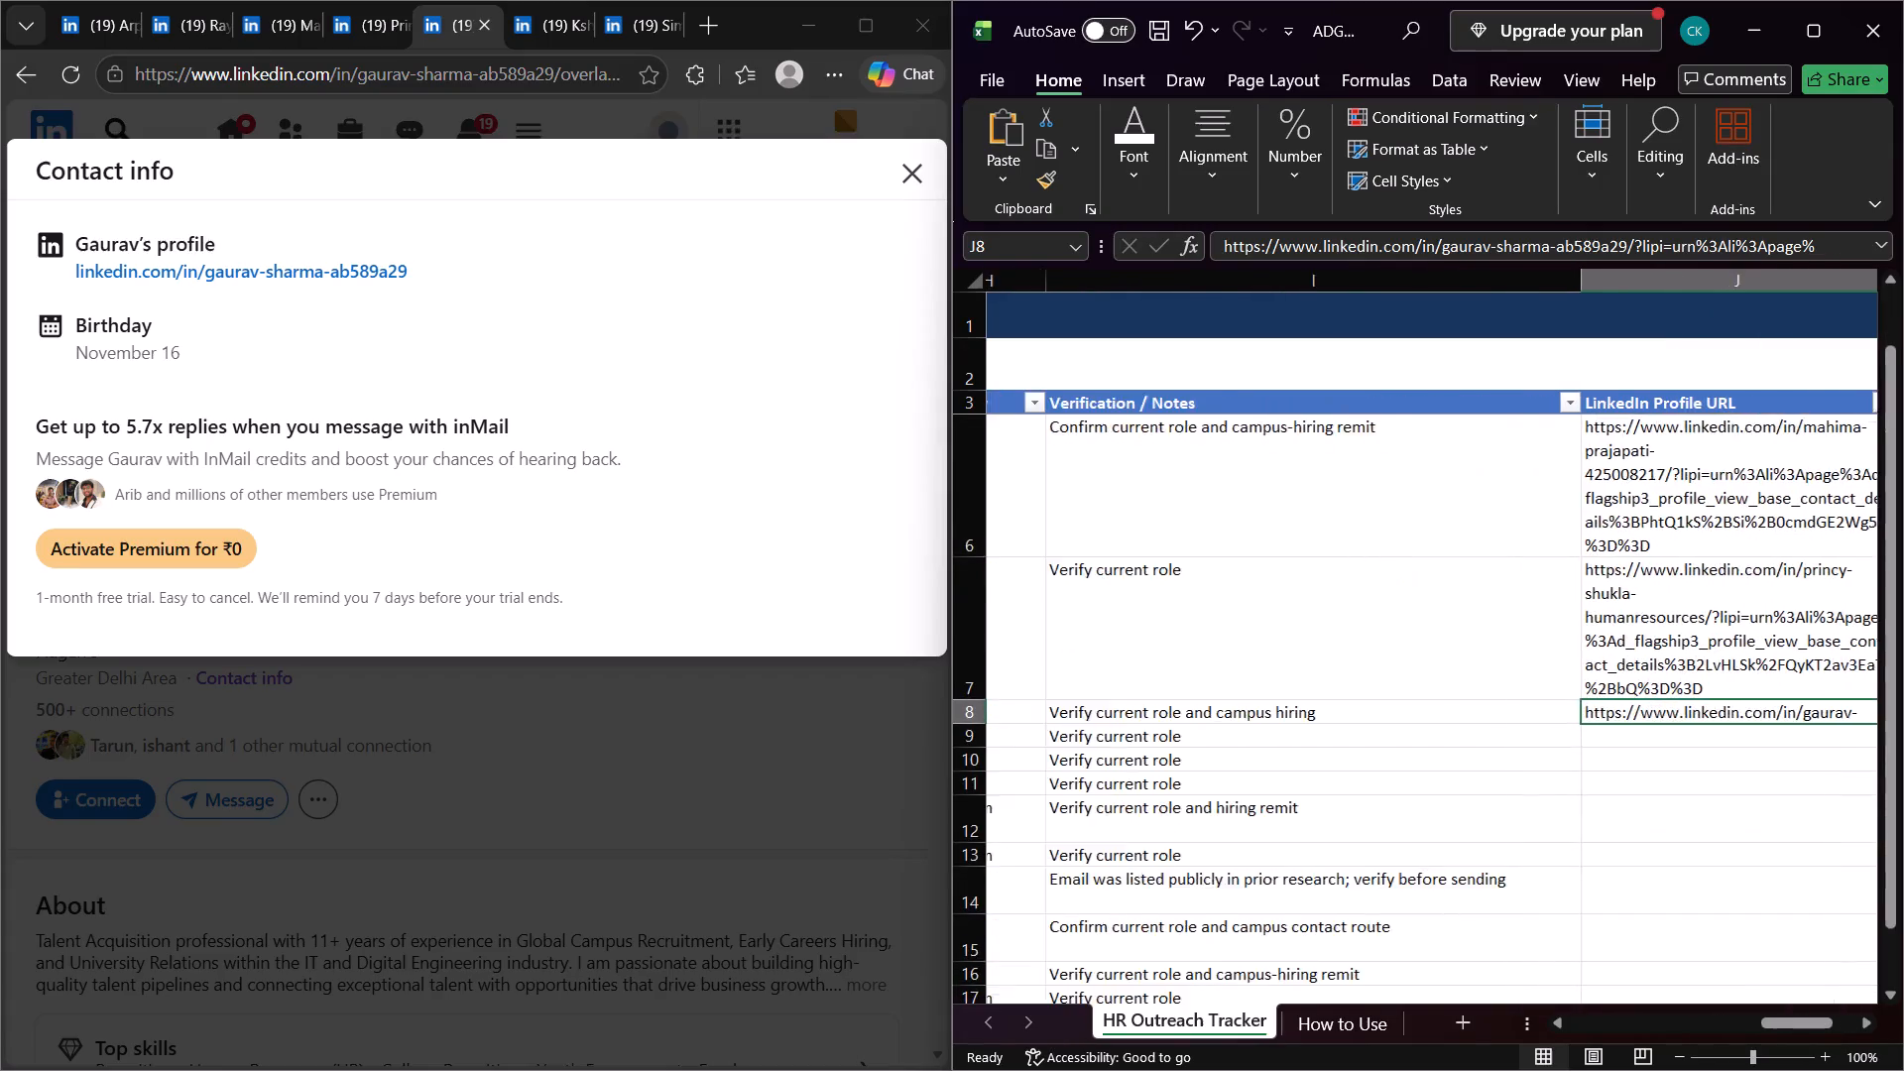
scroll(1309, 793, down, 1)
scroll(1309, 793, right, 1)
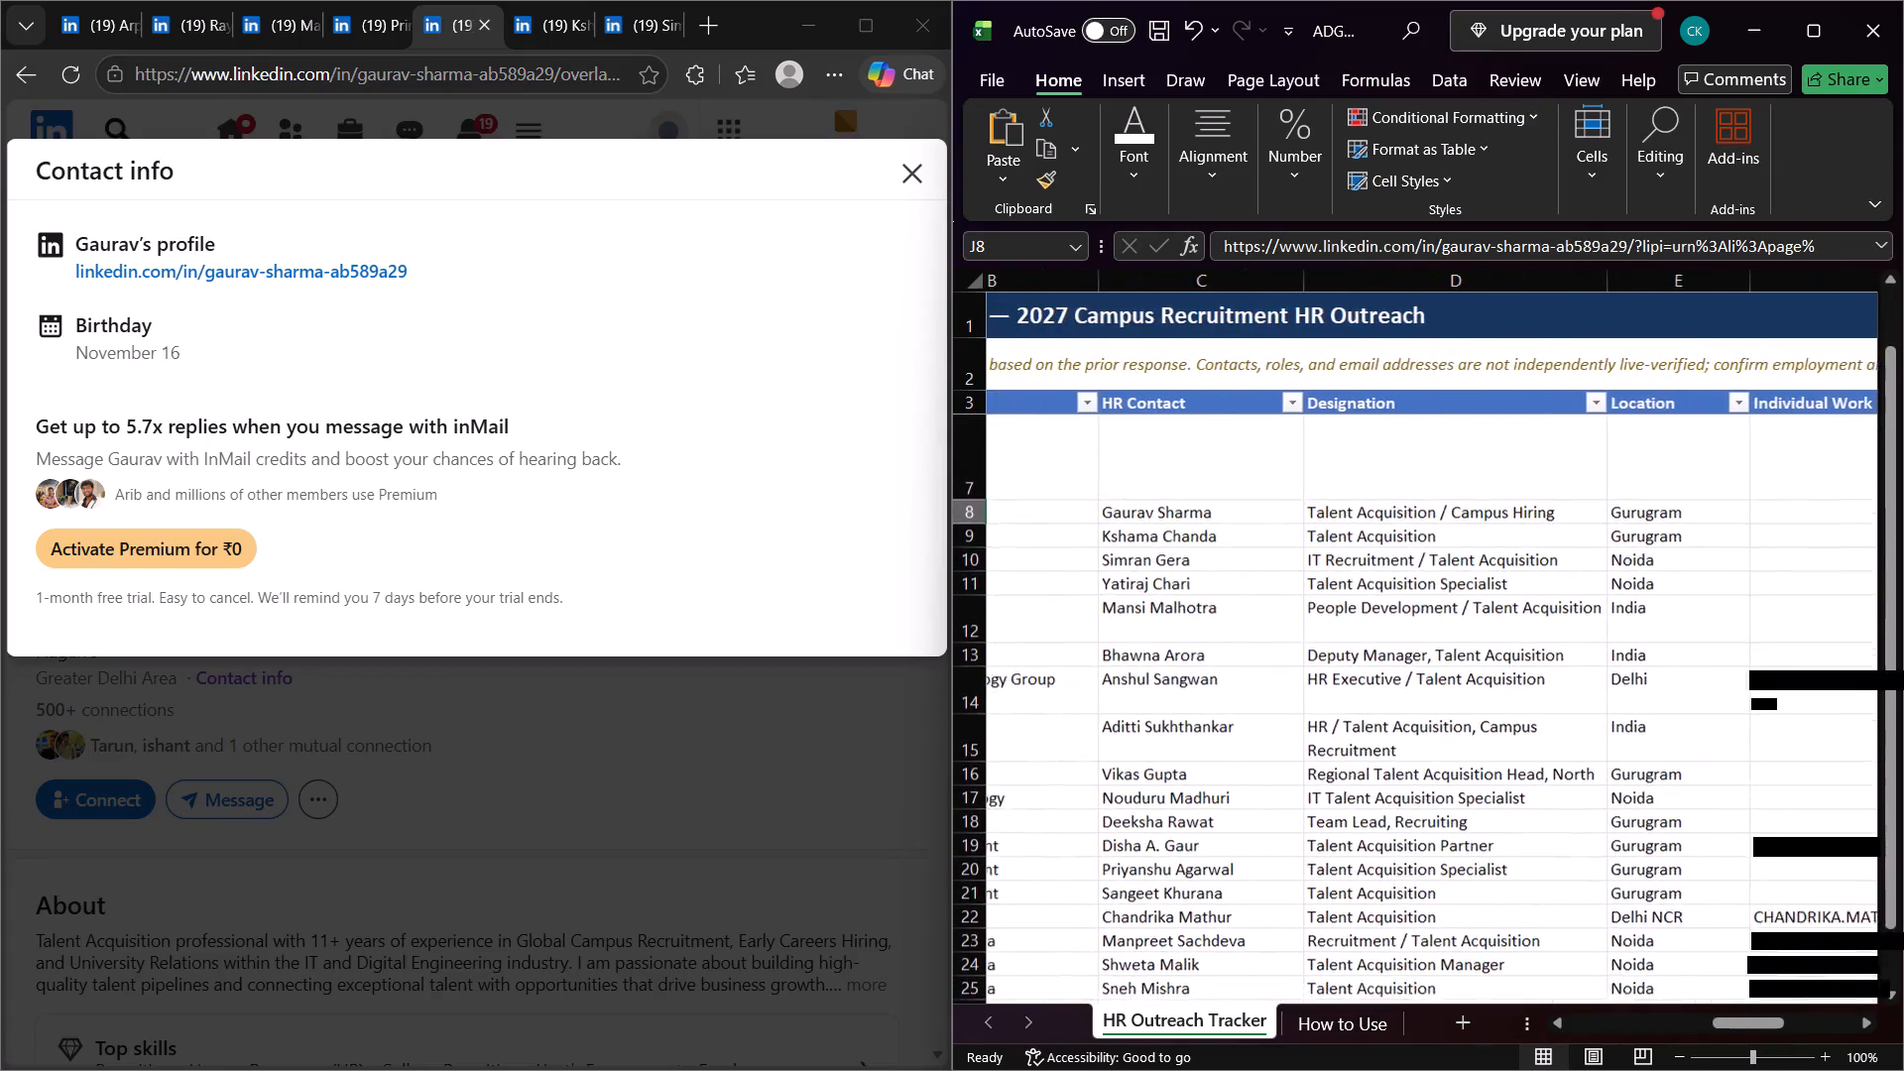
scroll(1309, 793, right, 1)
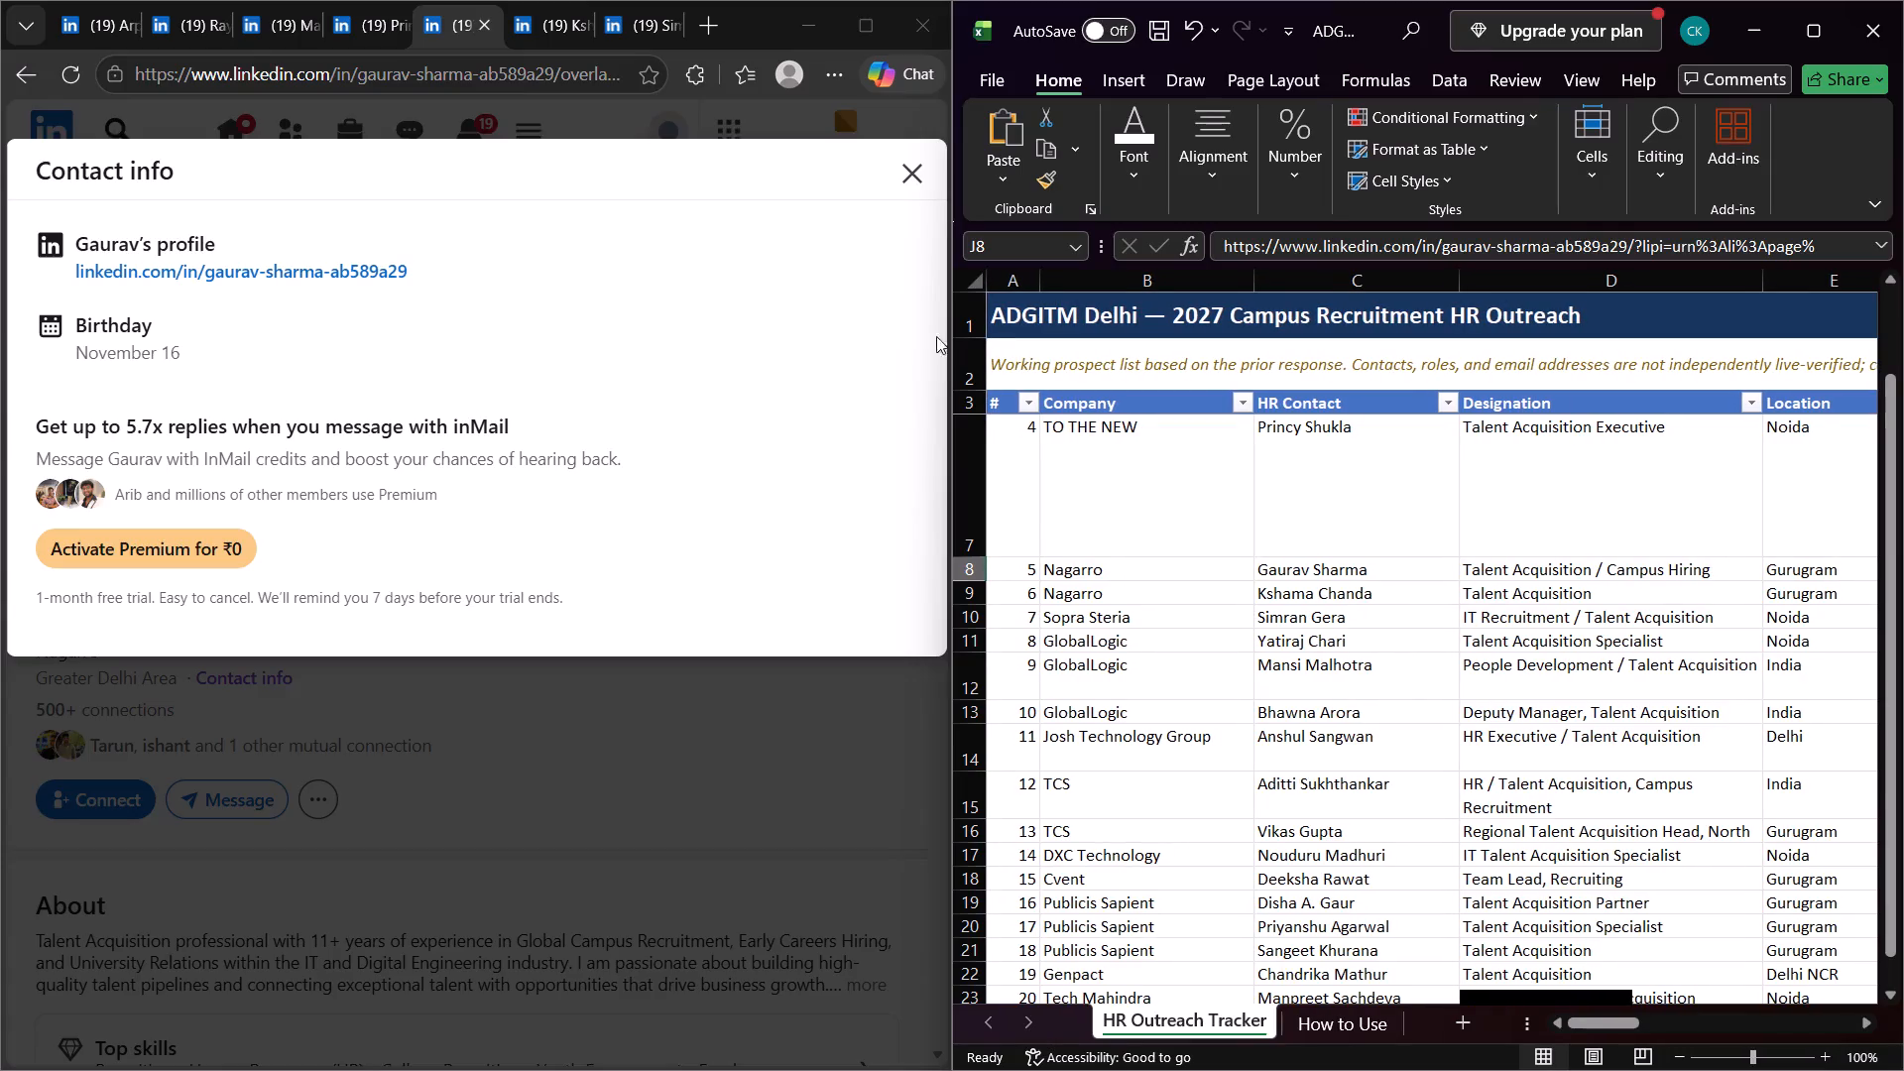
click(554, 6)
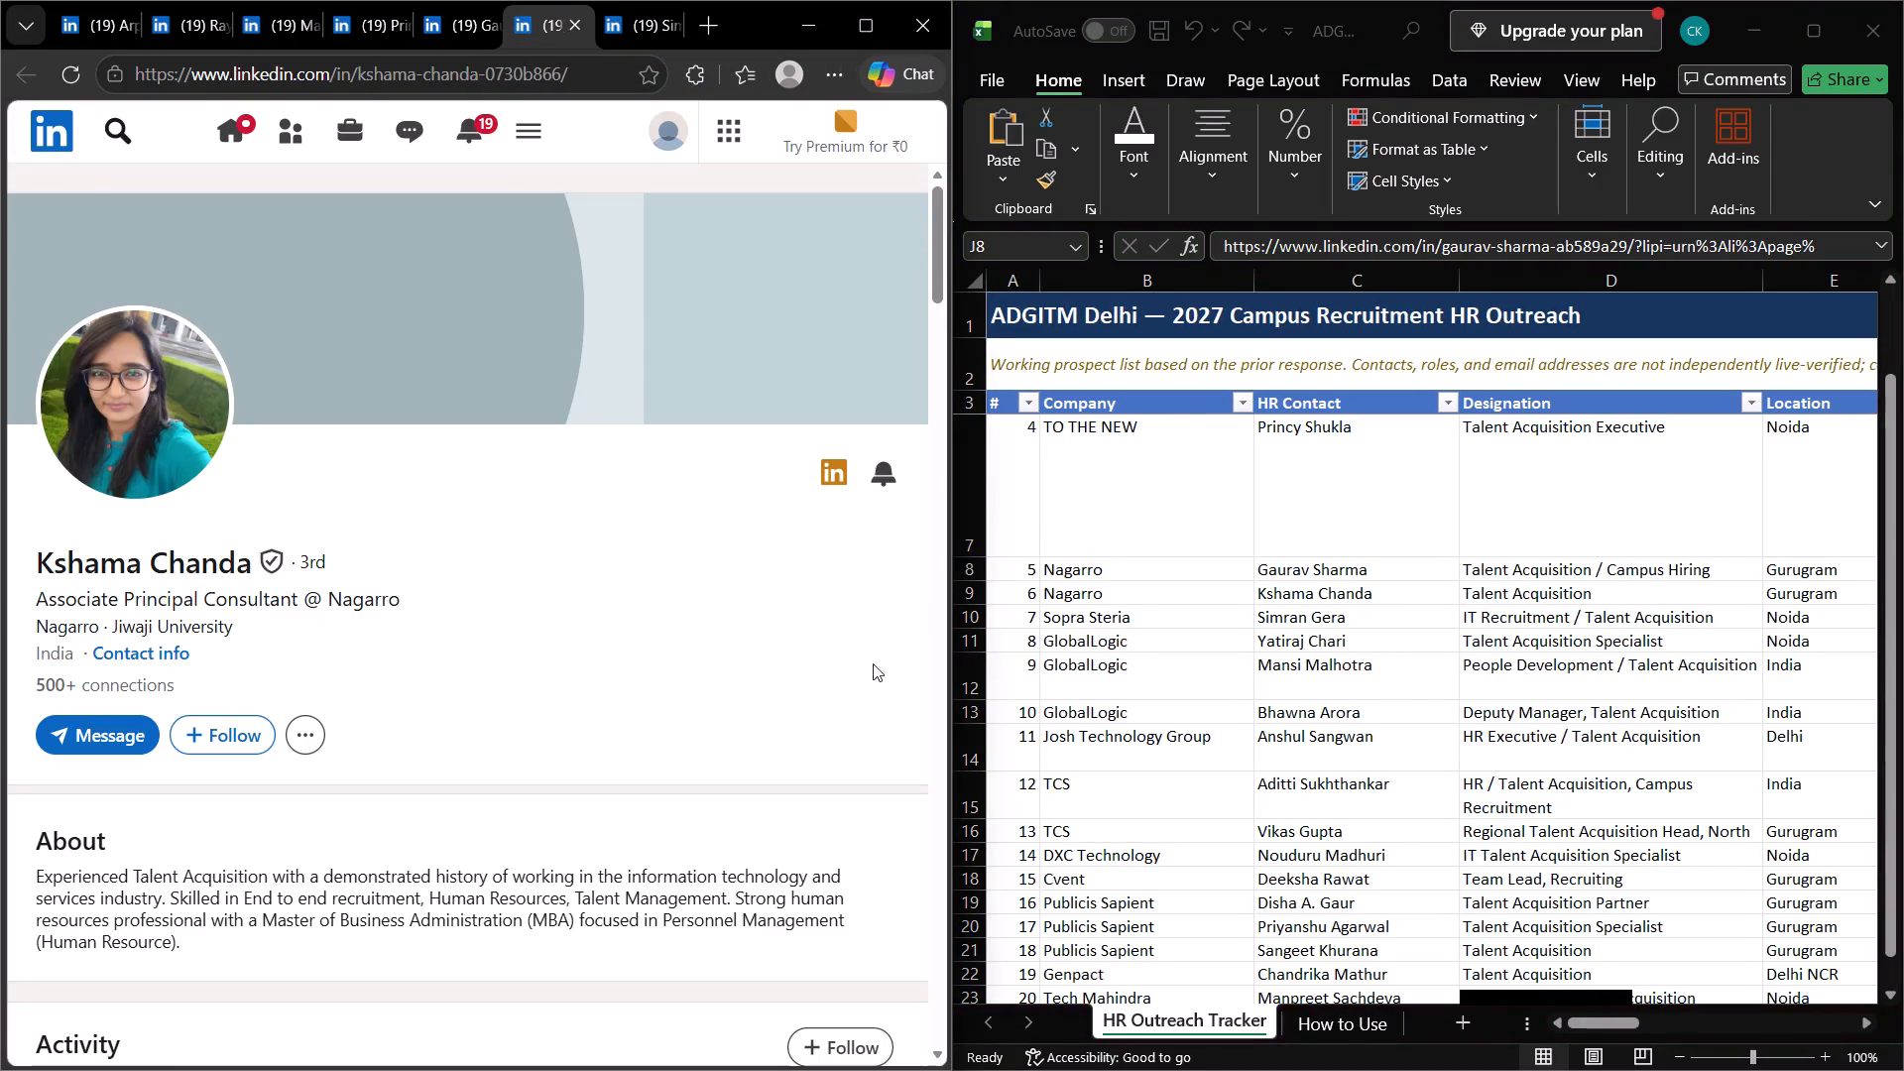
click(976, 587)
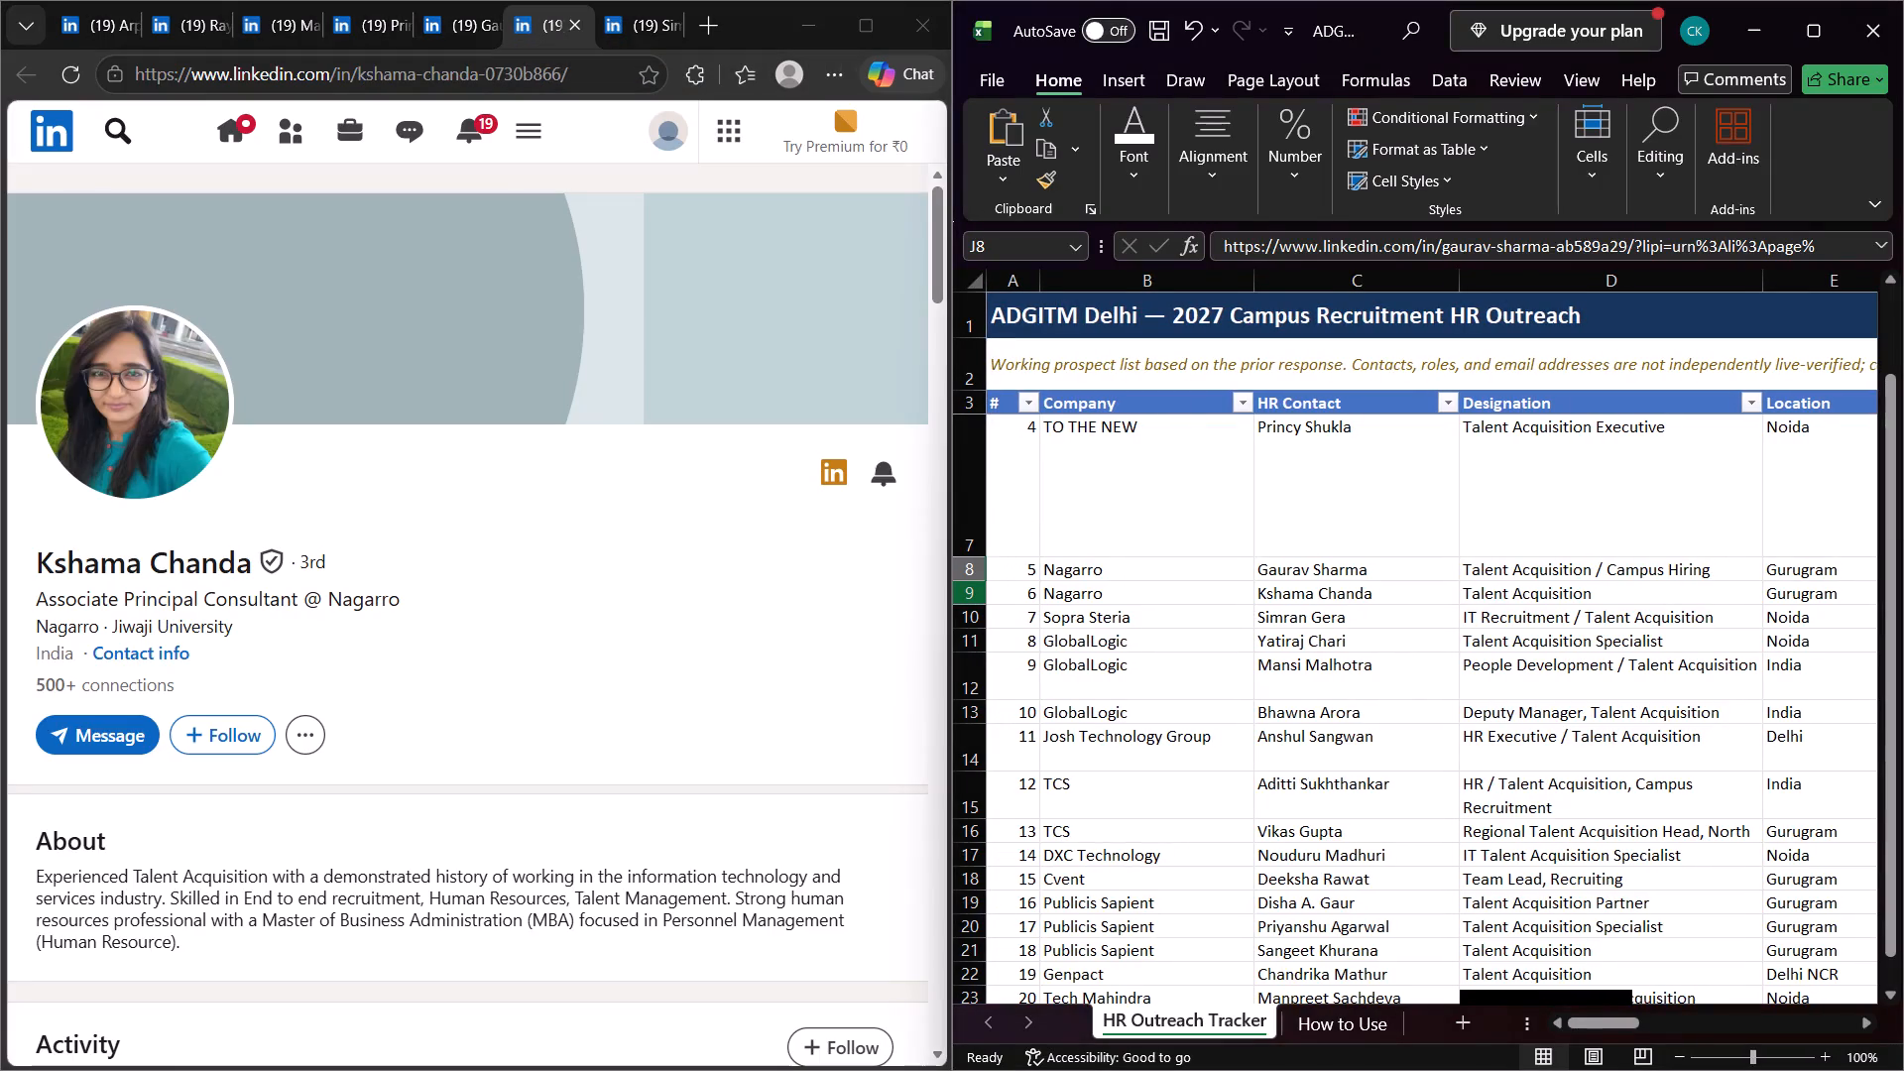
click(976, 593)
scroll(1195, 652, left, 3)
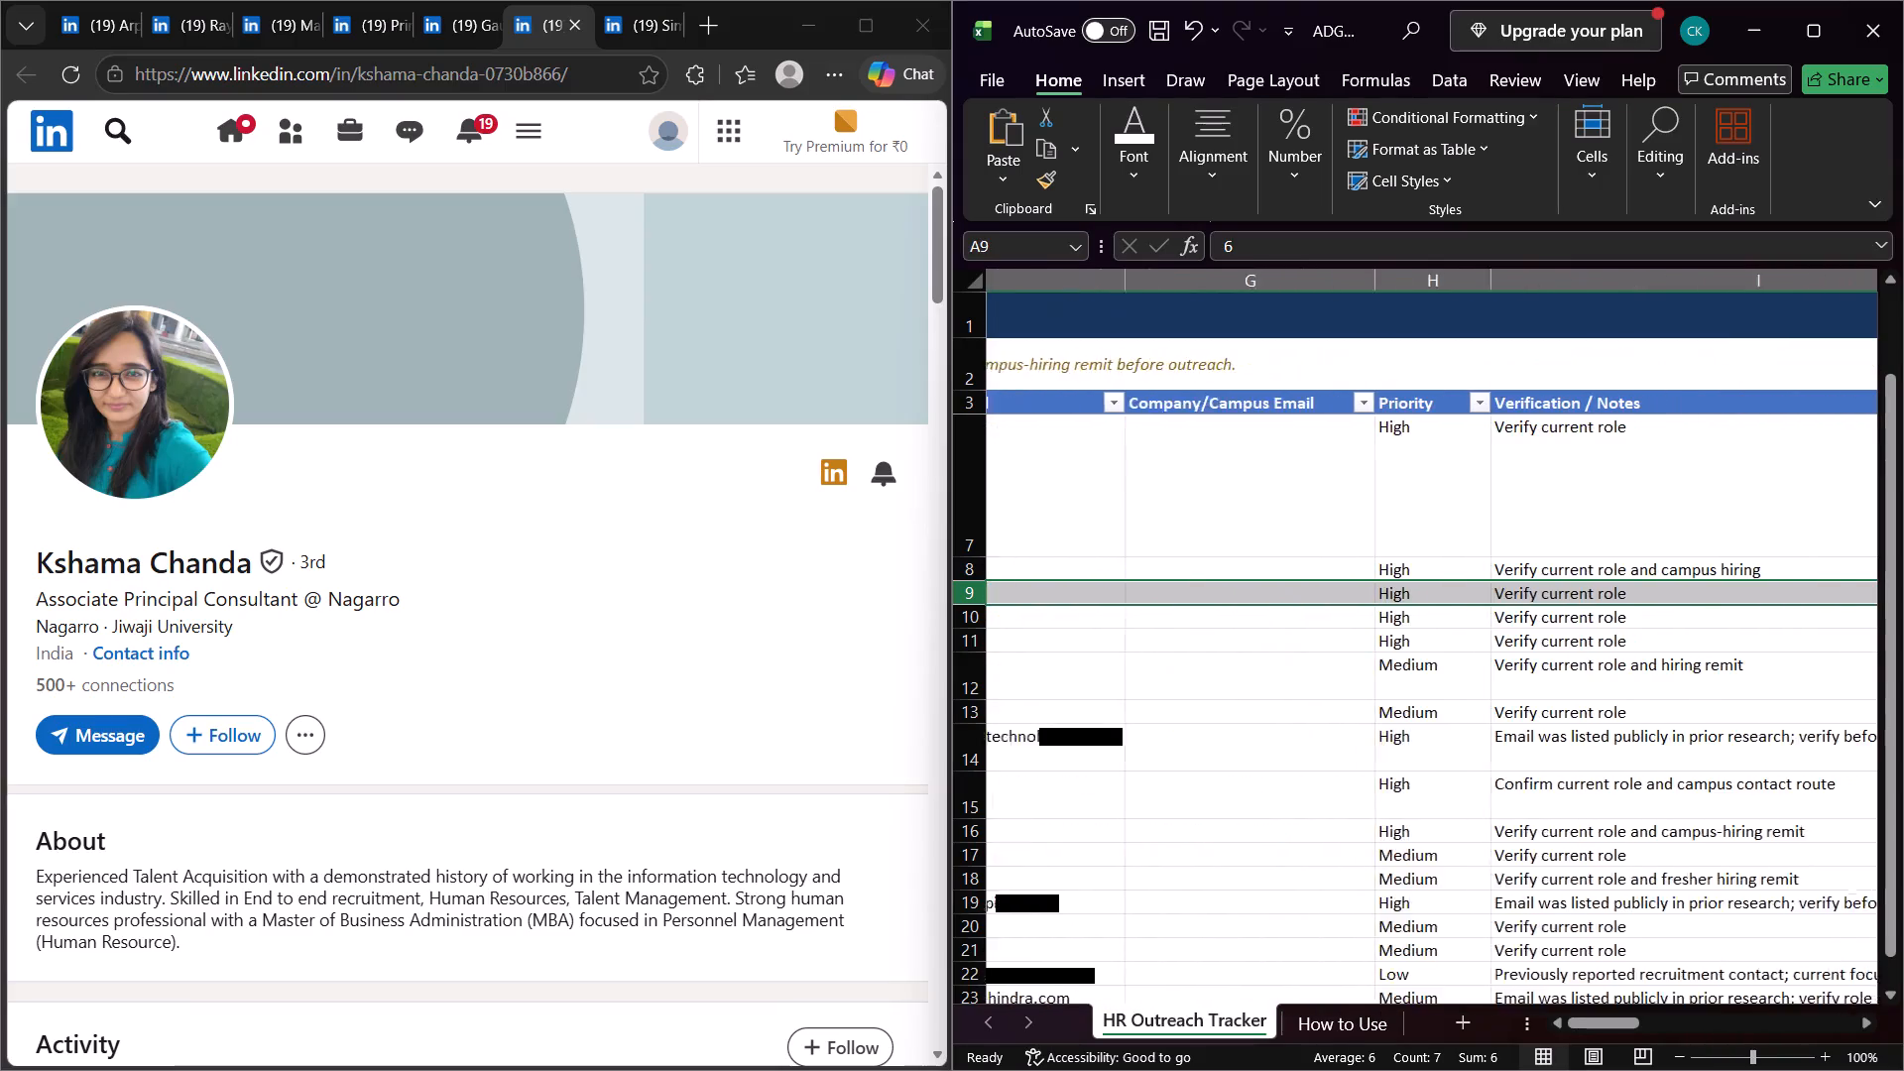
scroll(1195, 652, left, 3)
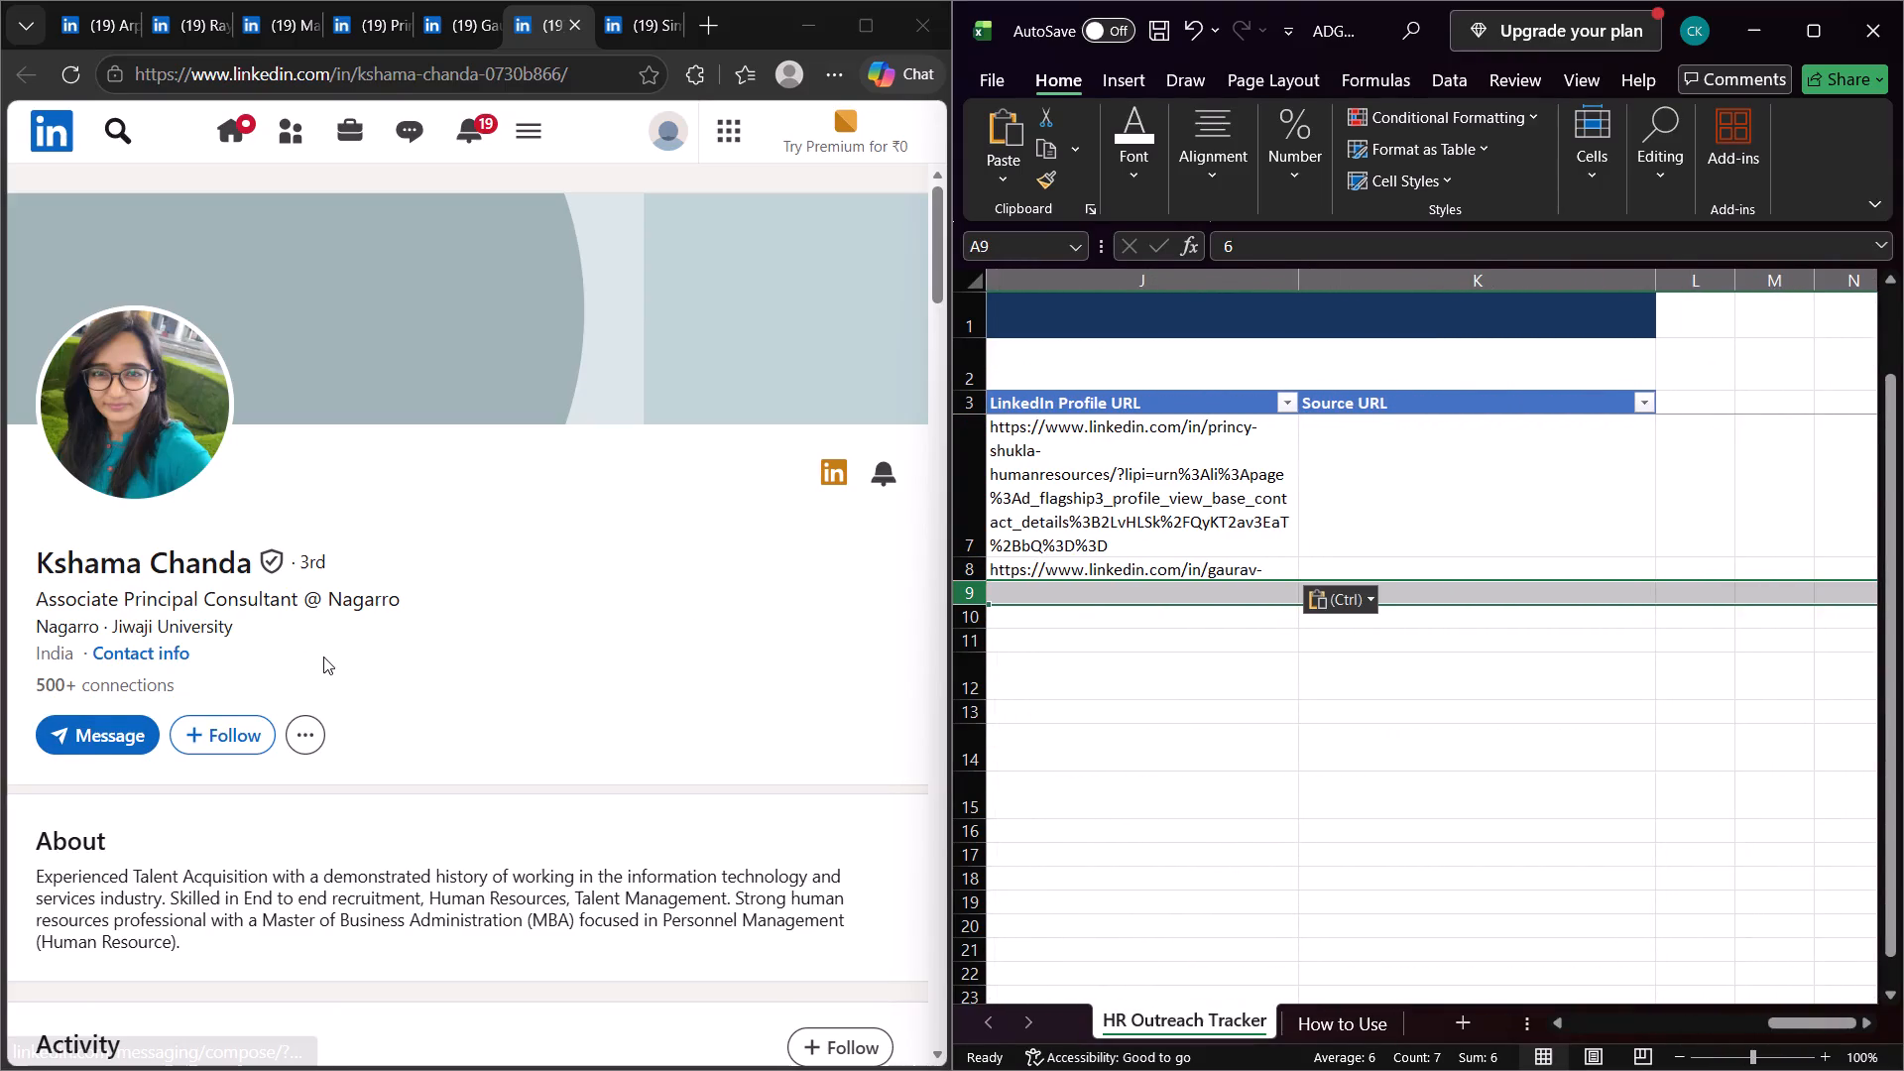
scroll(323, 656, down, 1)
click(167, 636)
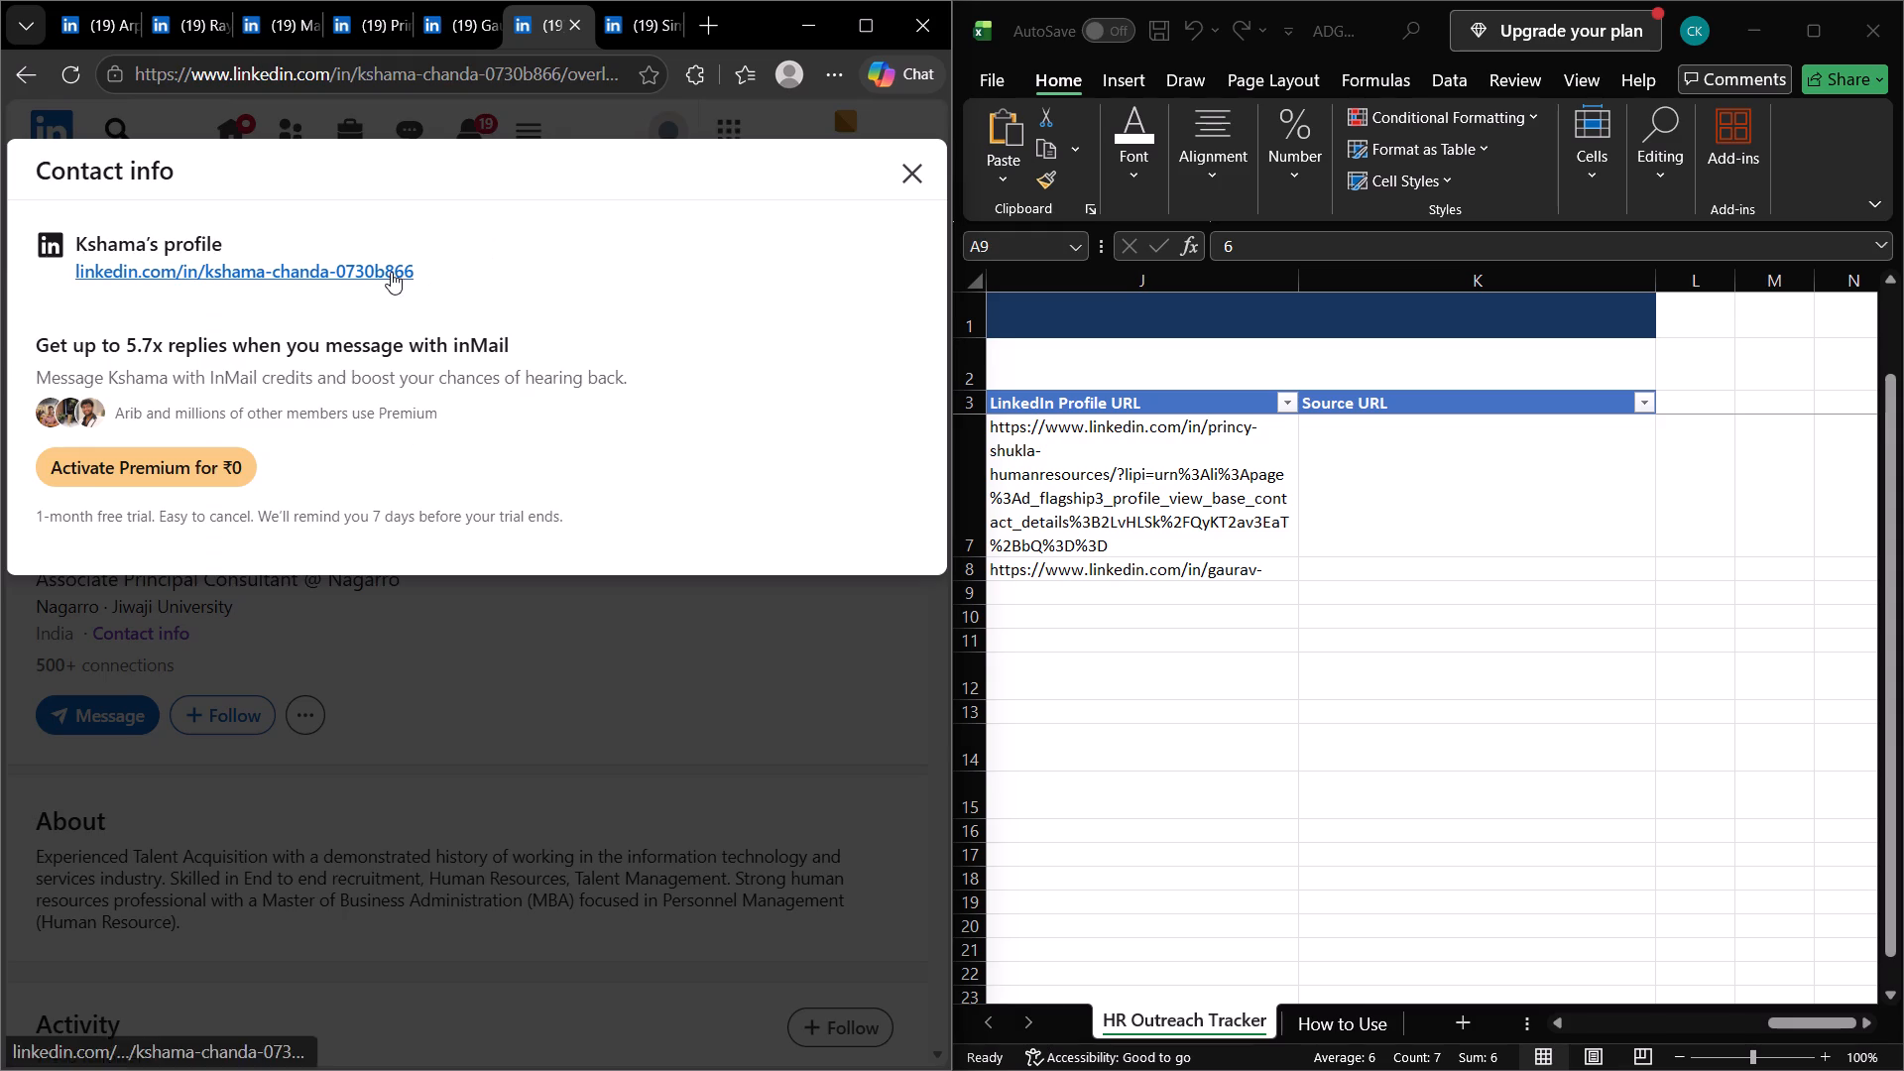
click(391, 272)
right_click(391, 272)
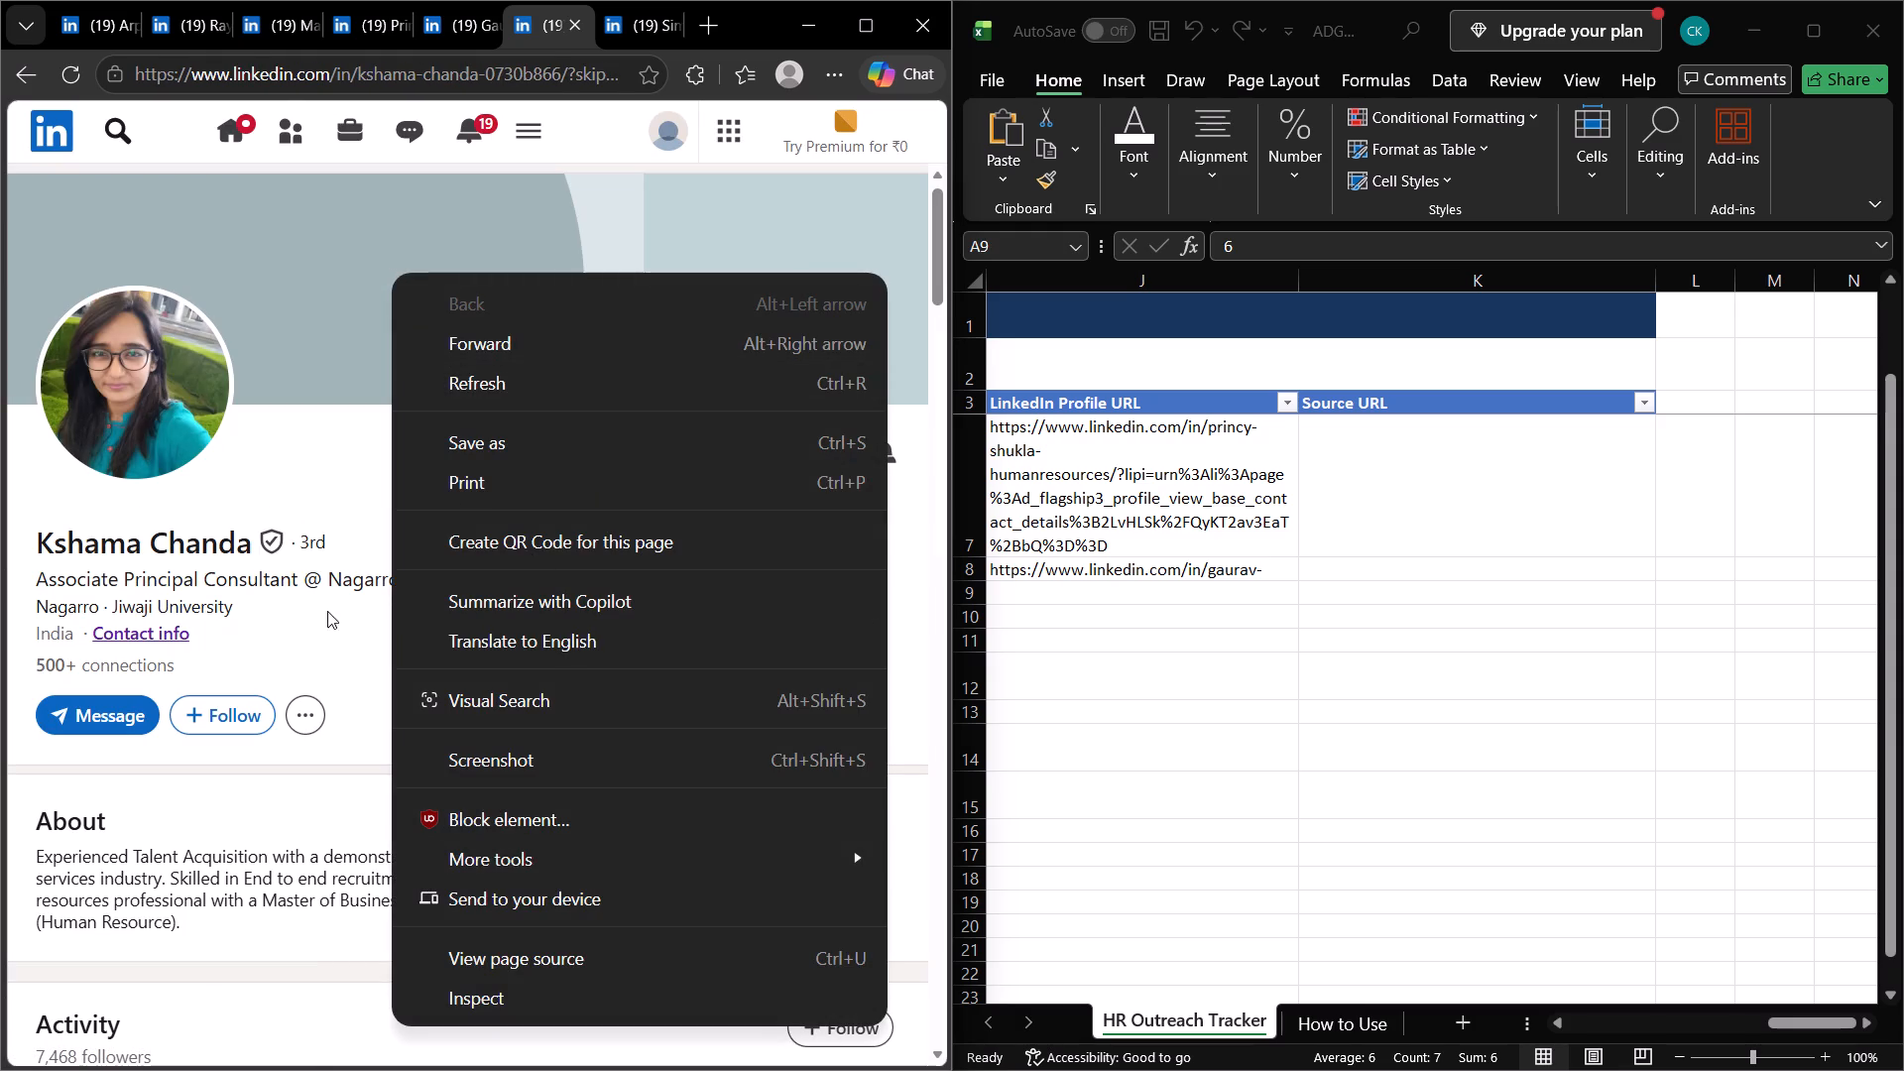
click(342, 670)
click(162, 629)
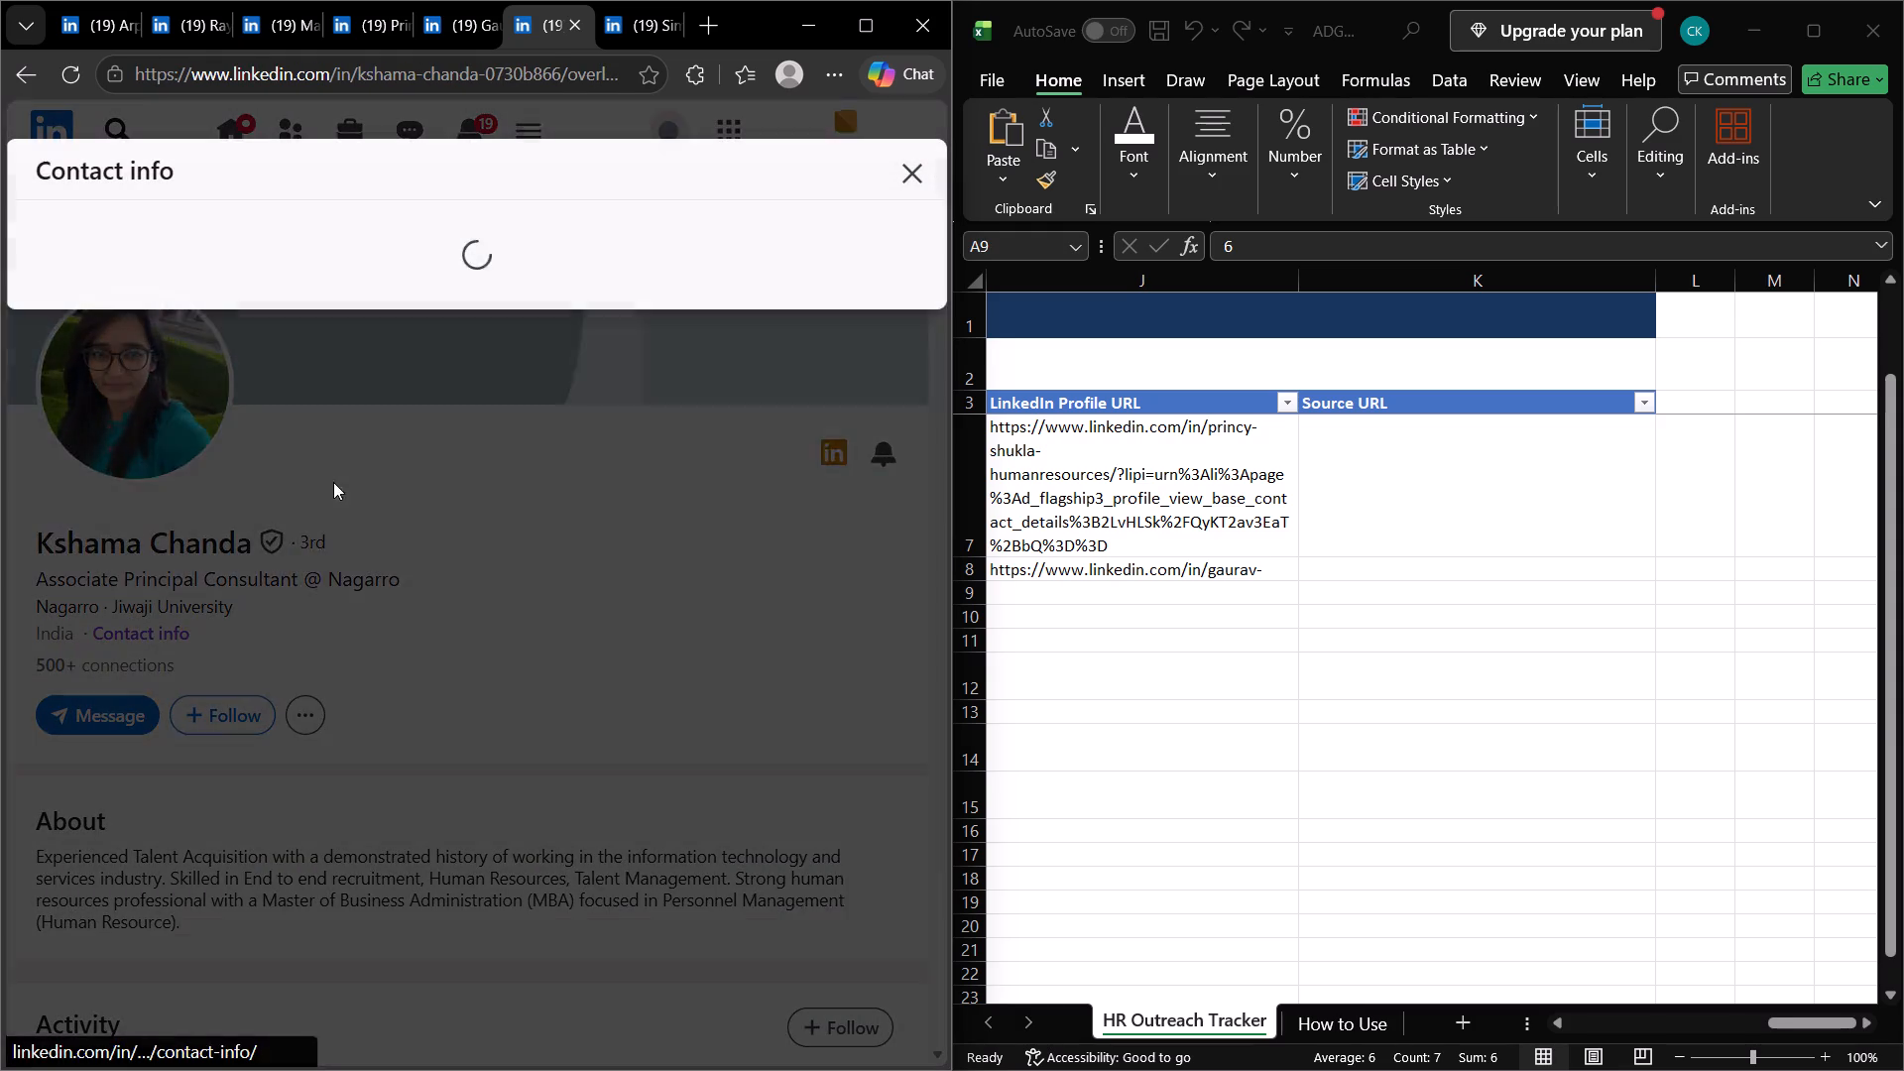
Copy the row 9 Nagarro contact's profile link from LinkedIn's contact info into cell J9 of the Excel tracker.
right_click(317, 262)
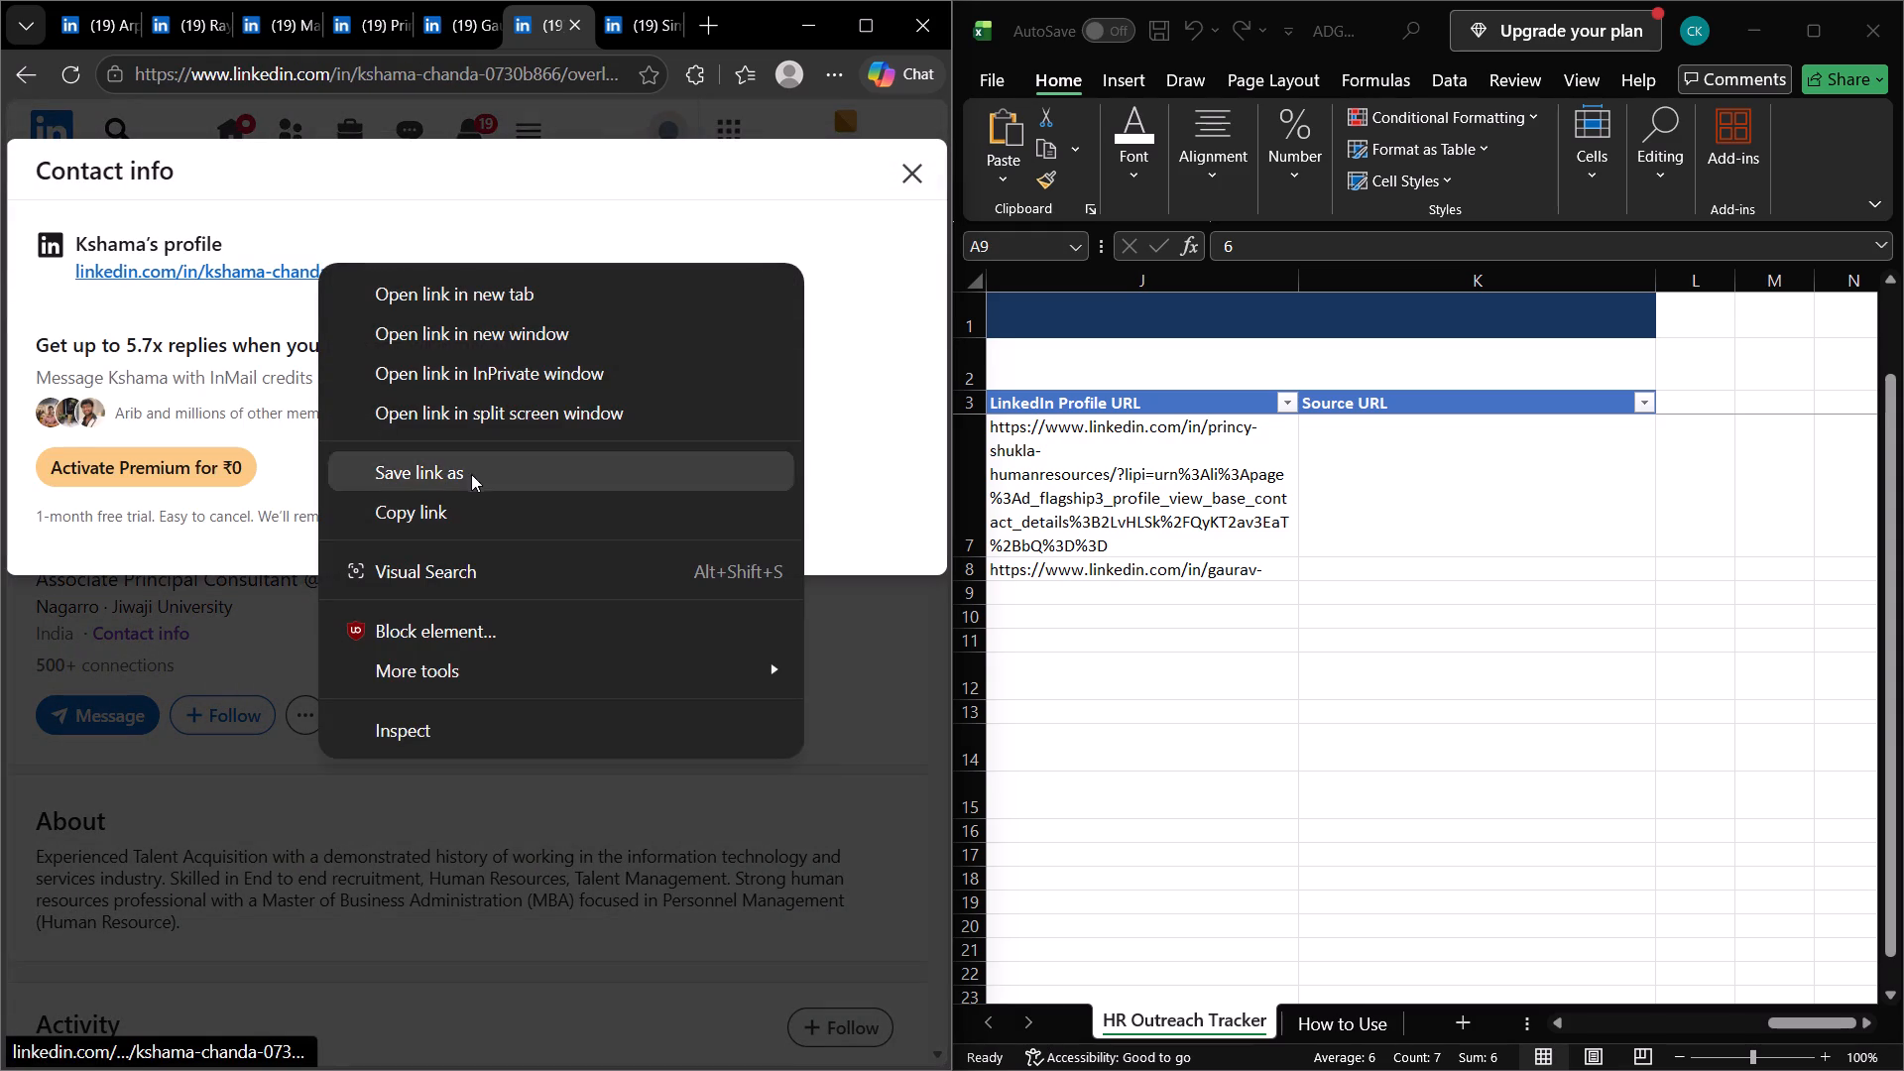
click(458, 506)
scroll(1281, 716, right, 1)
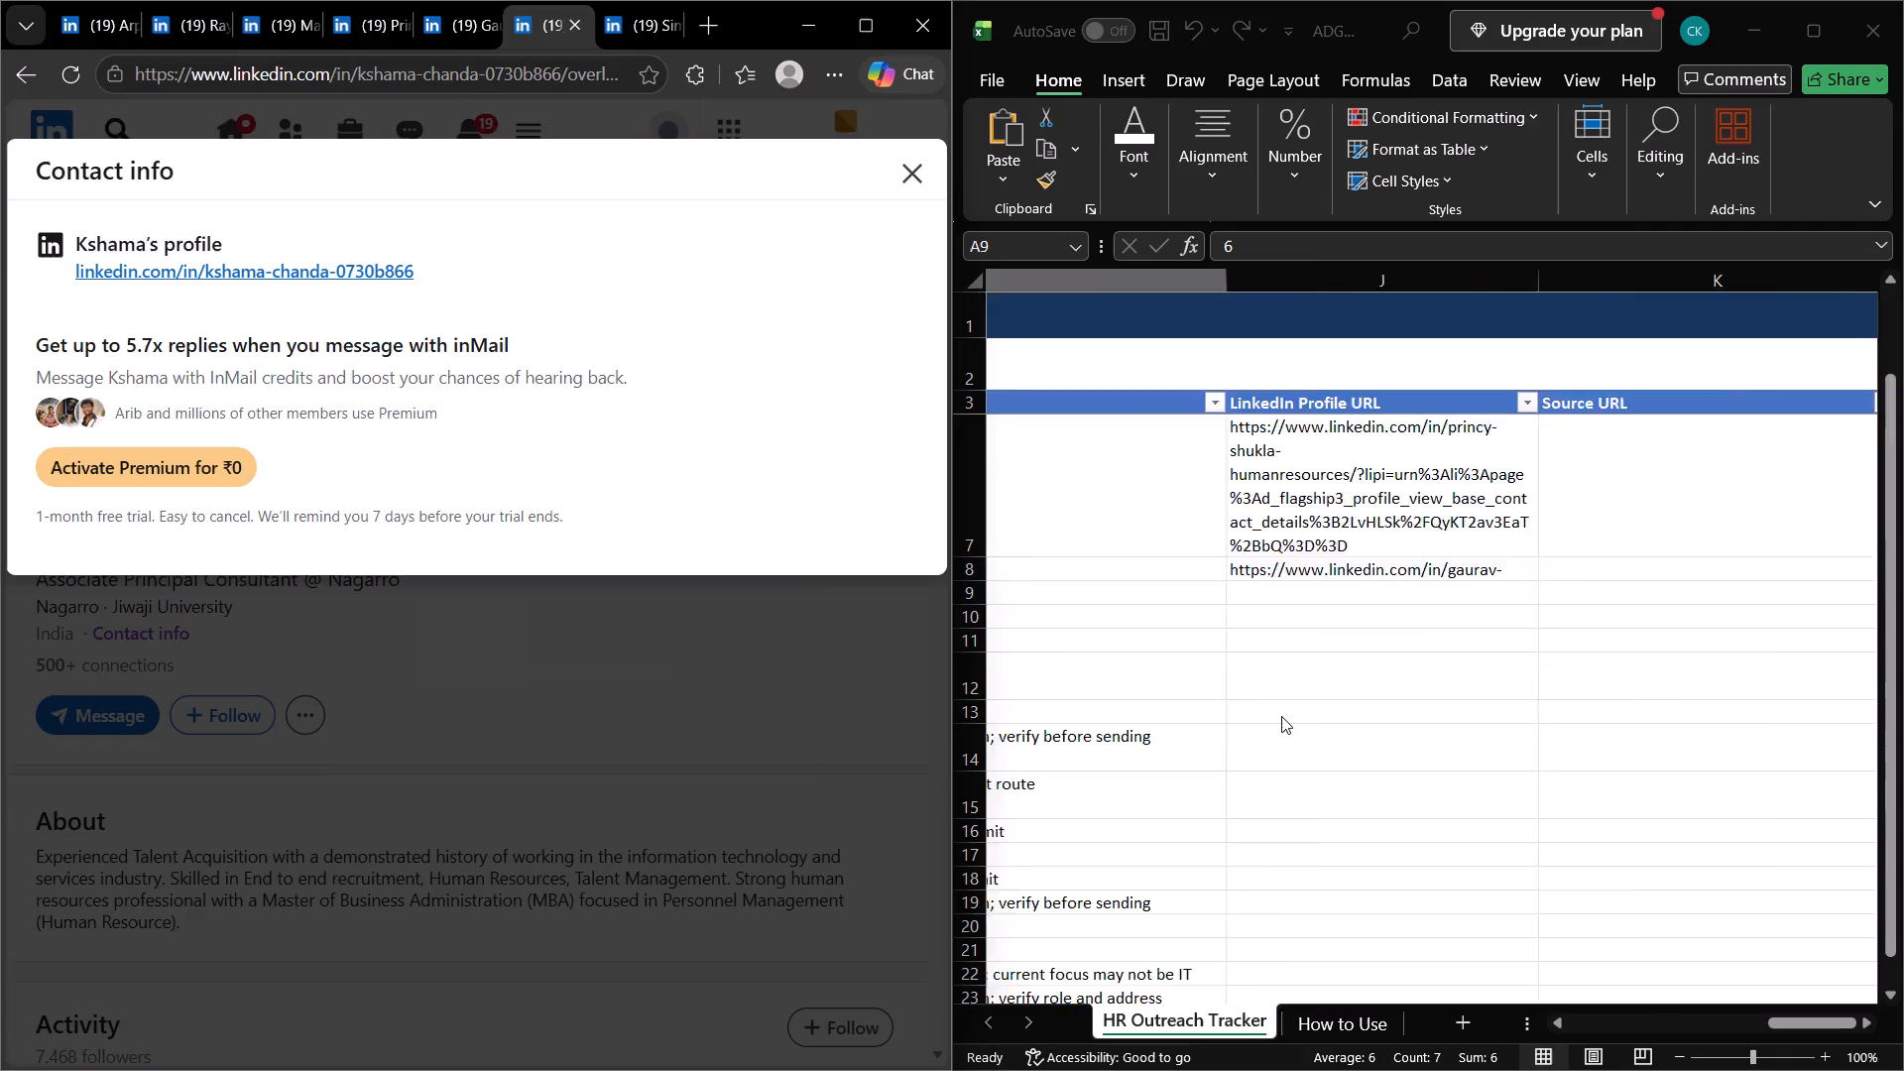
scroll(1281, 716, right, 2)
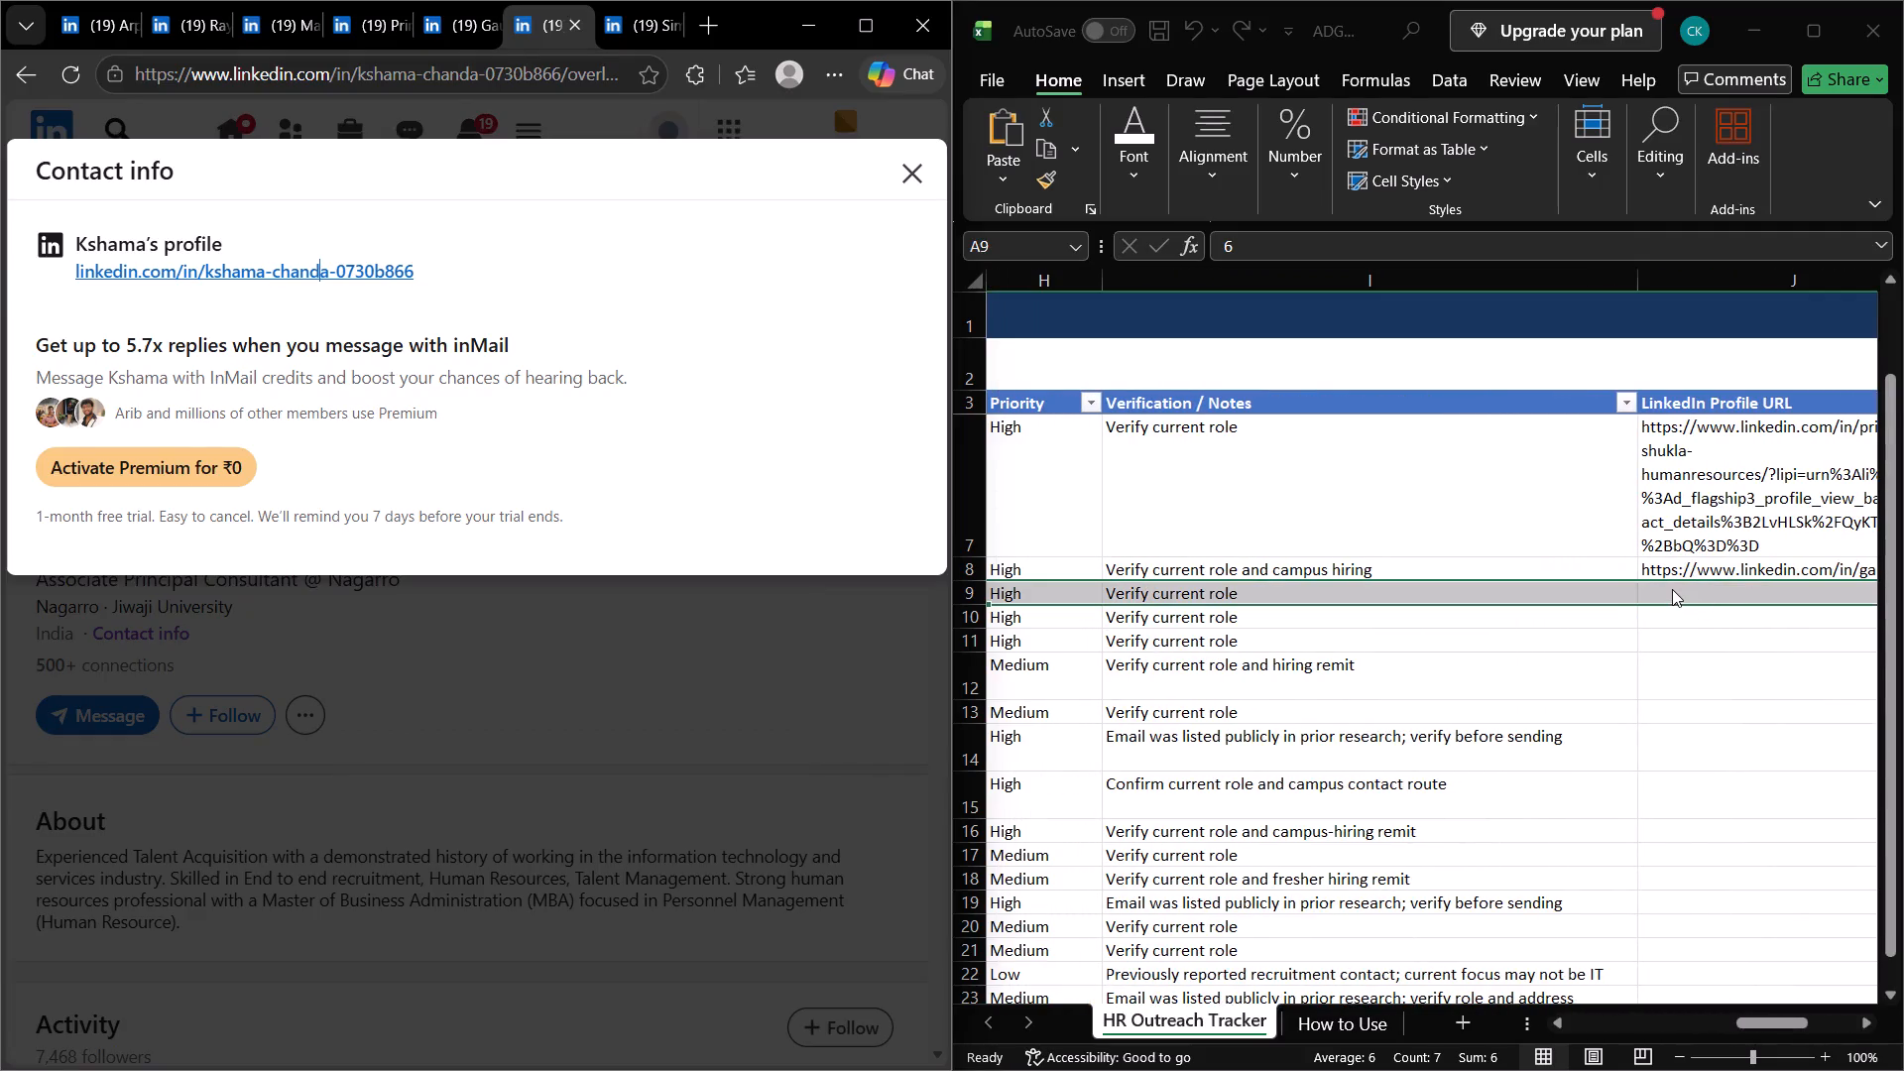
click(1672, 589)
click(1672, 589)
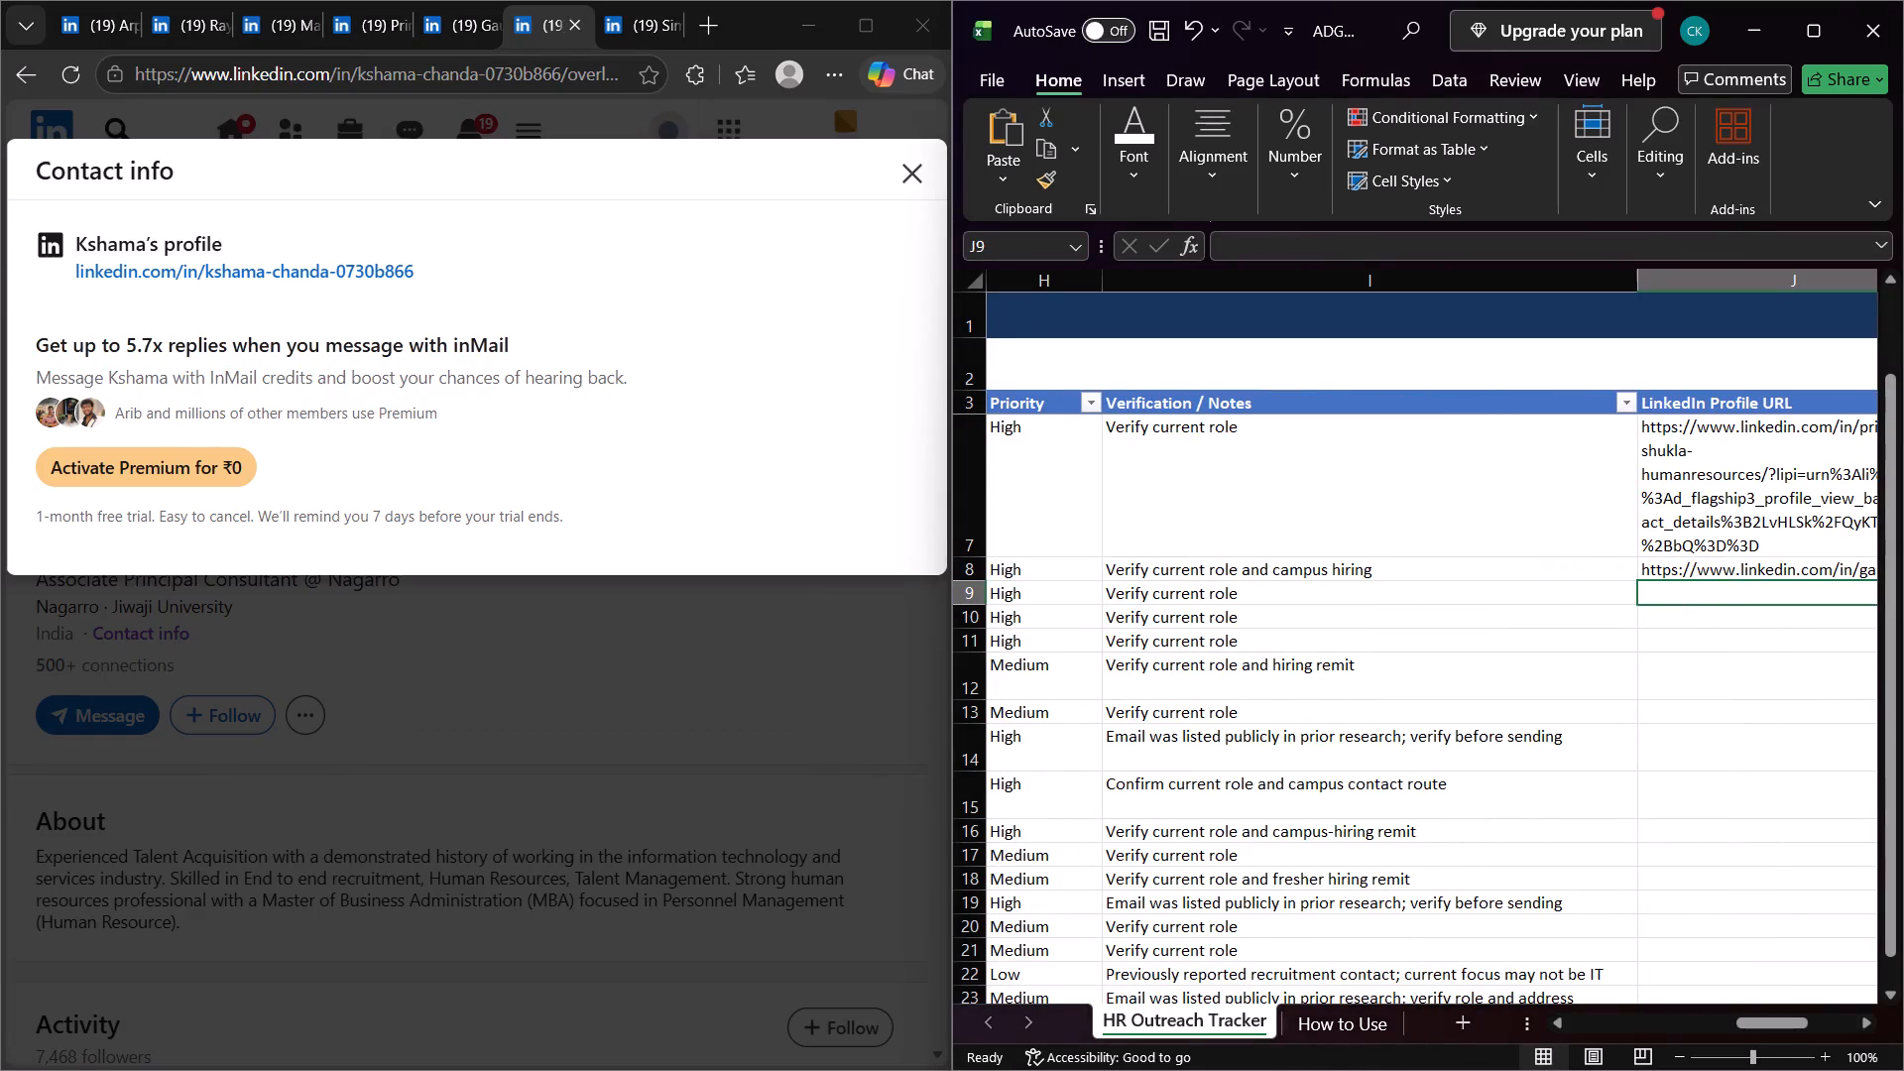
key(ctrl+v)
Copy the profile link of the Sopra Steria contact in row 10 from LinkedIn's contact info into cell J10 of the tracker.
scroll(1309, 784, right, 3)
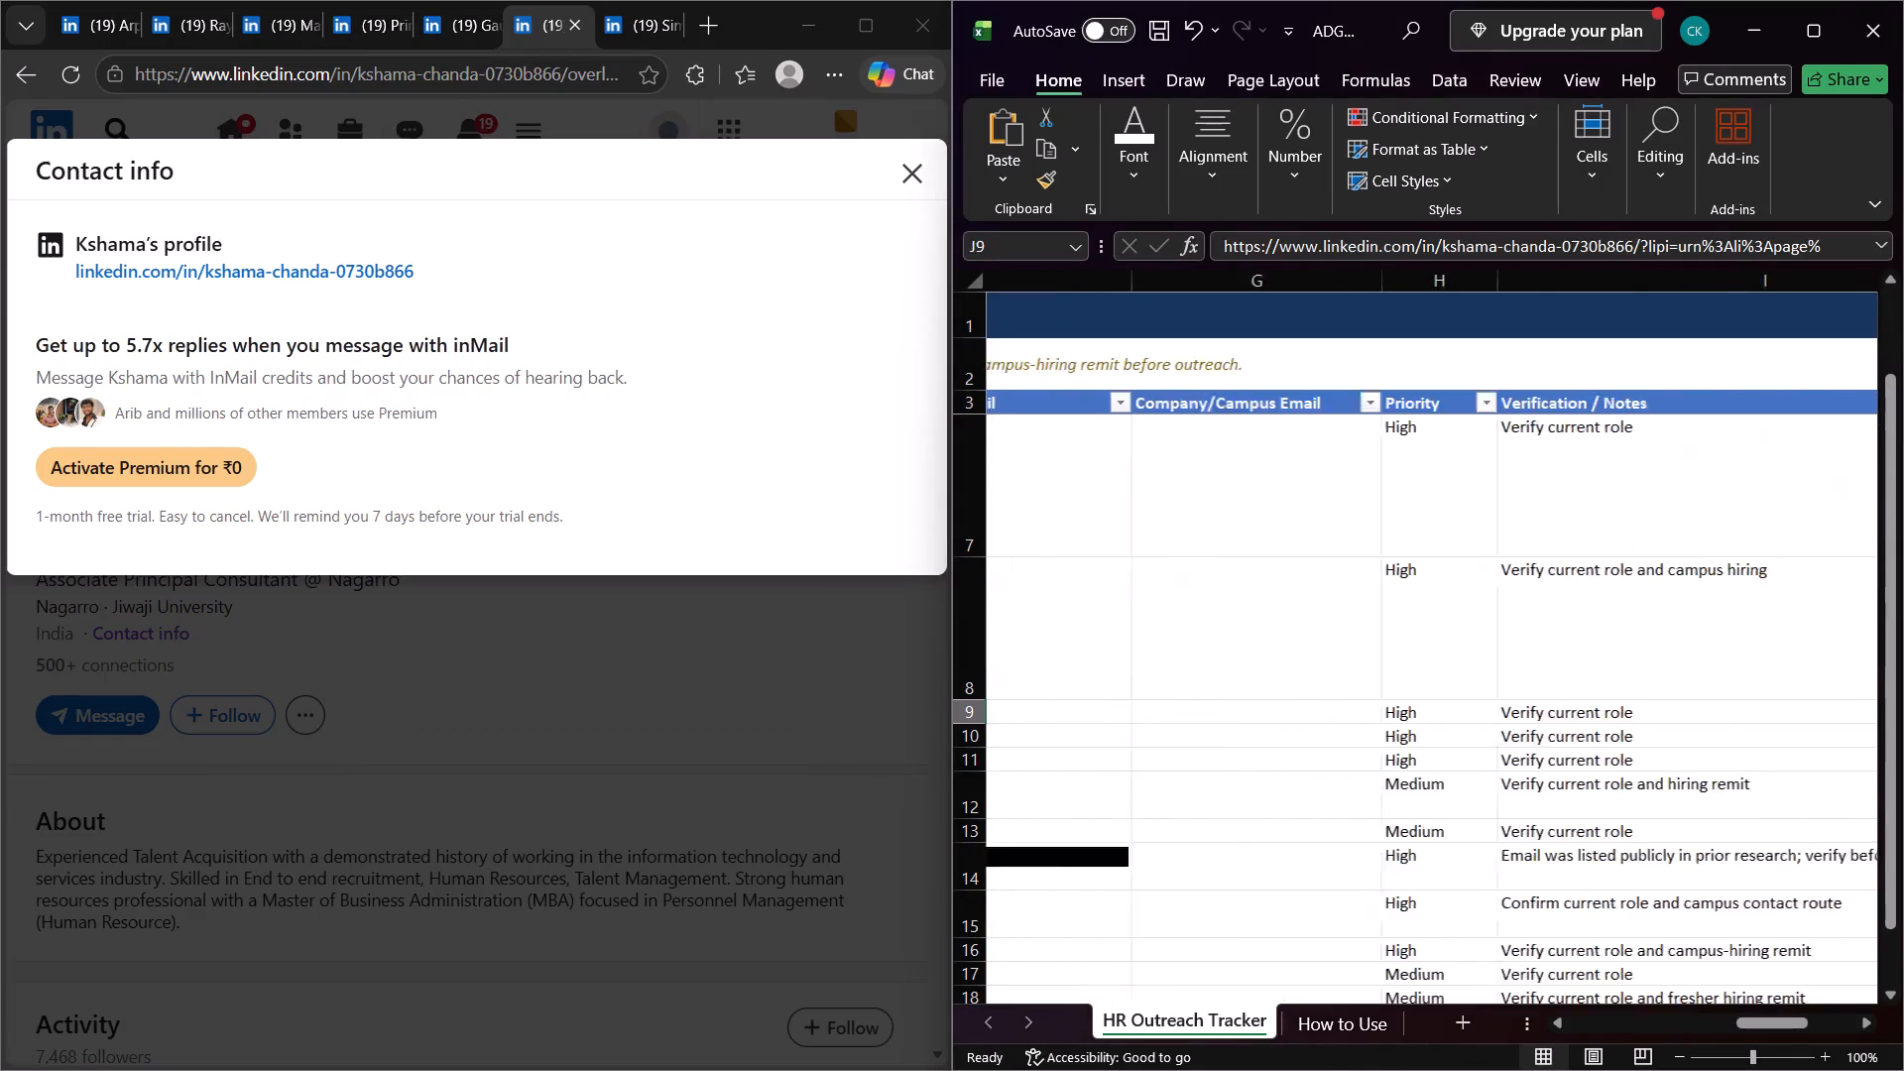
scroll(1309, 784, right, 2)
scroll(1309, 784, down, 1)
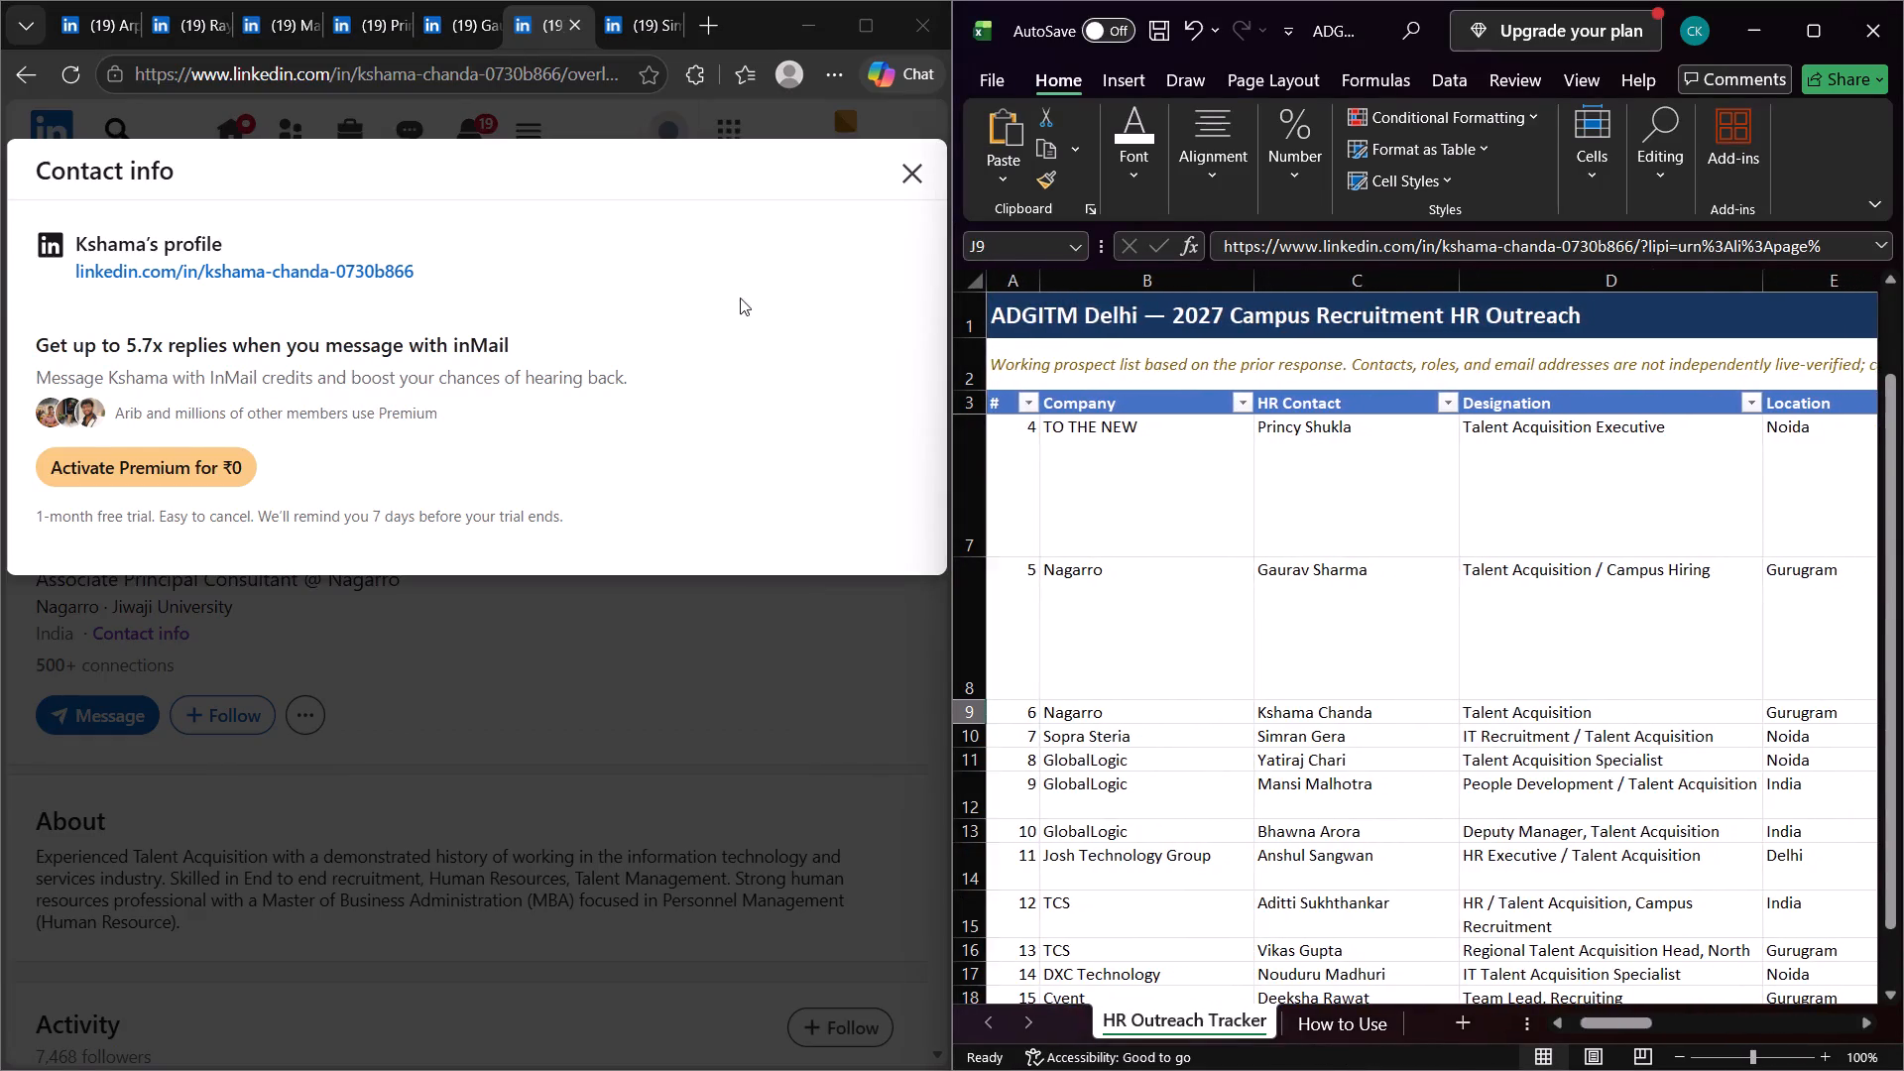
click(633, 16)
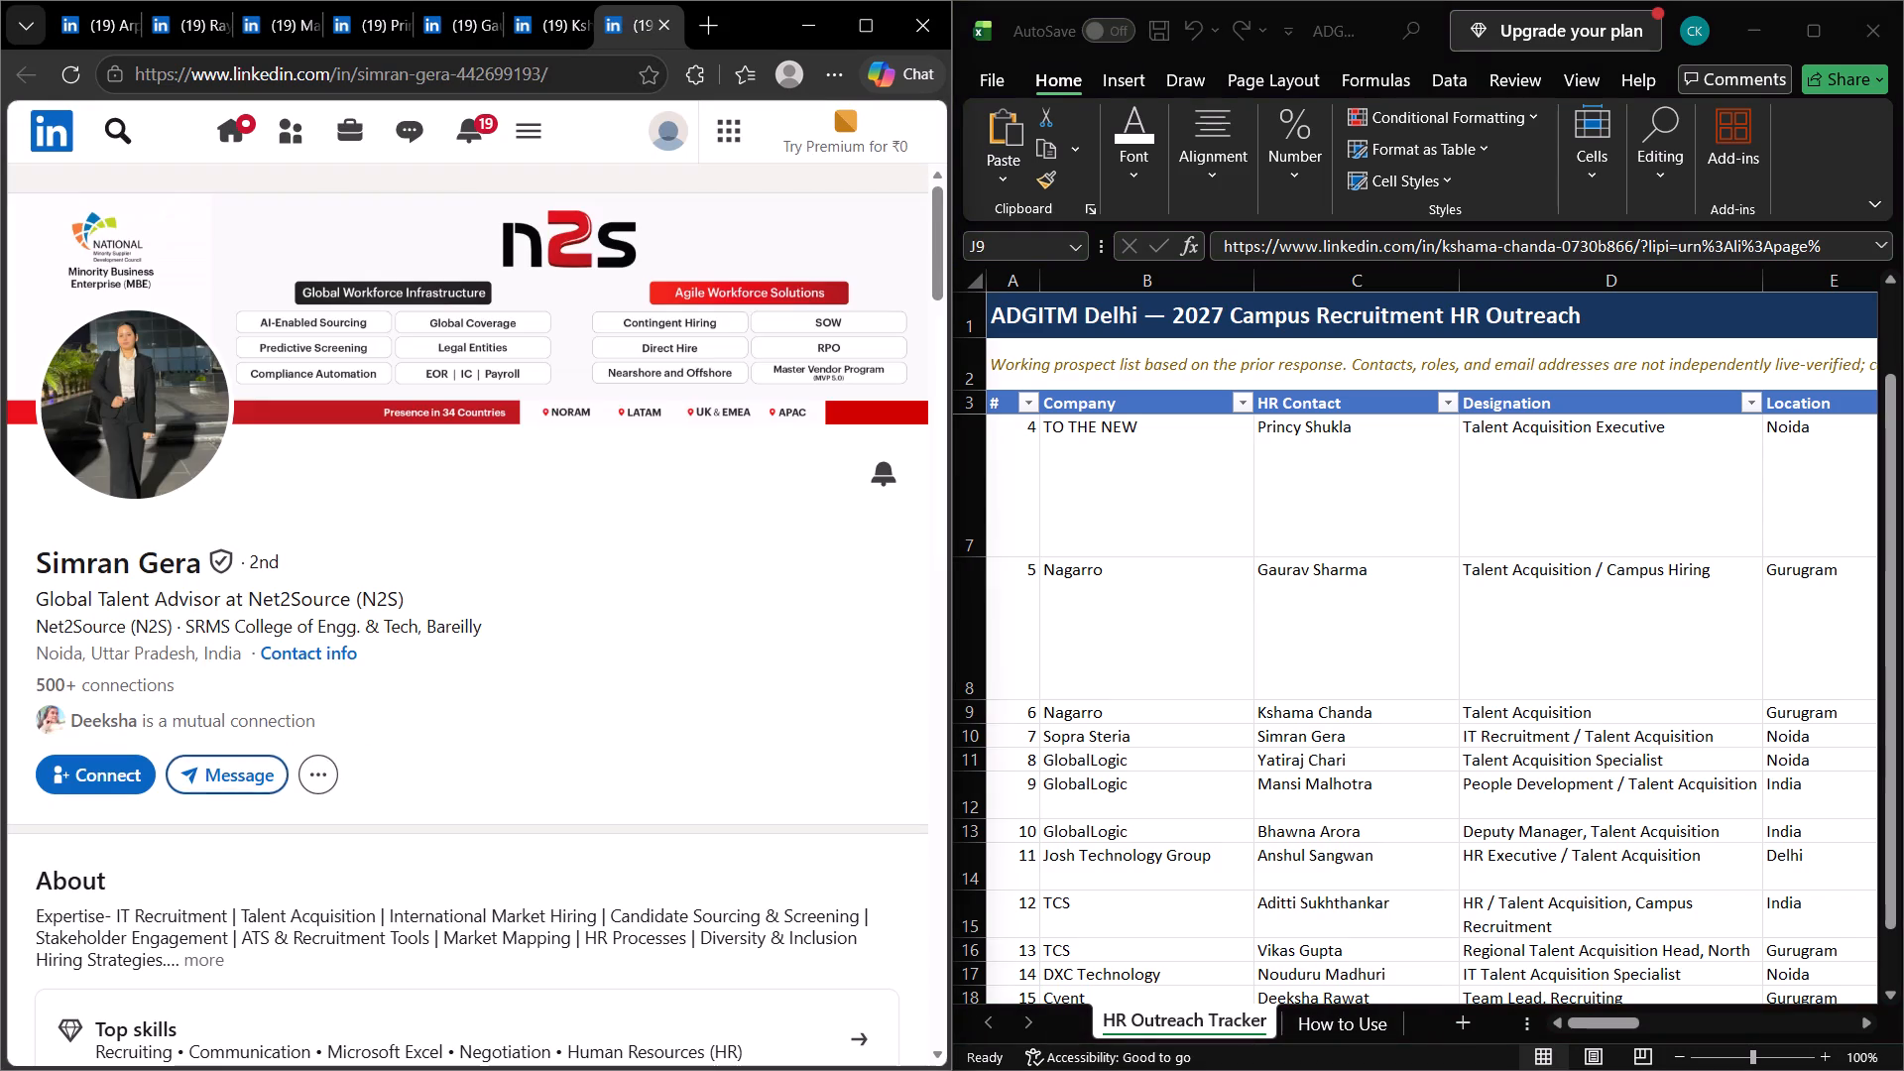
click(331, 652)
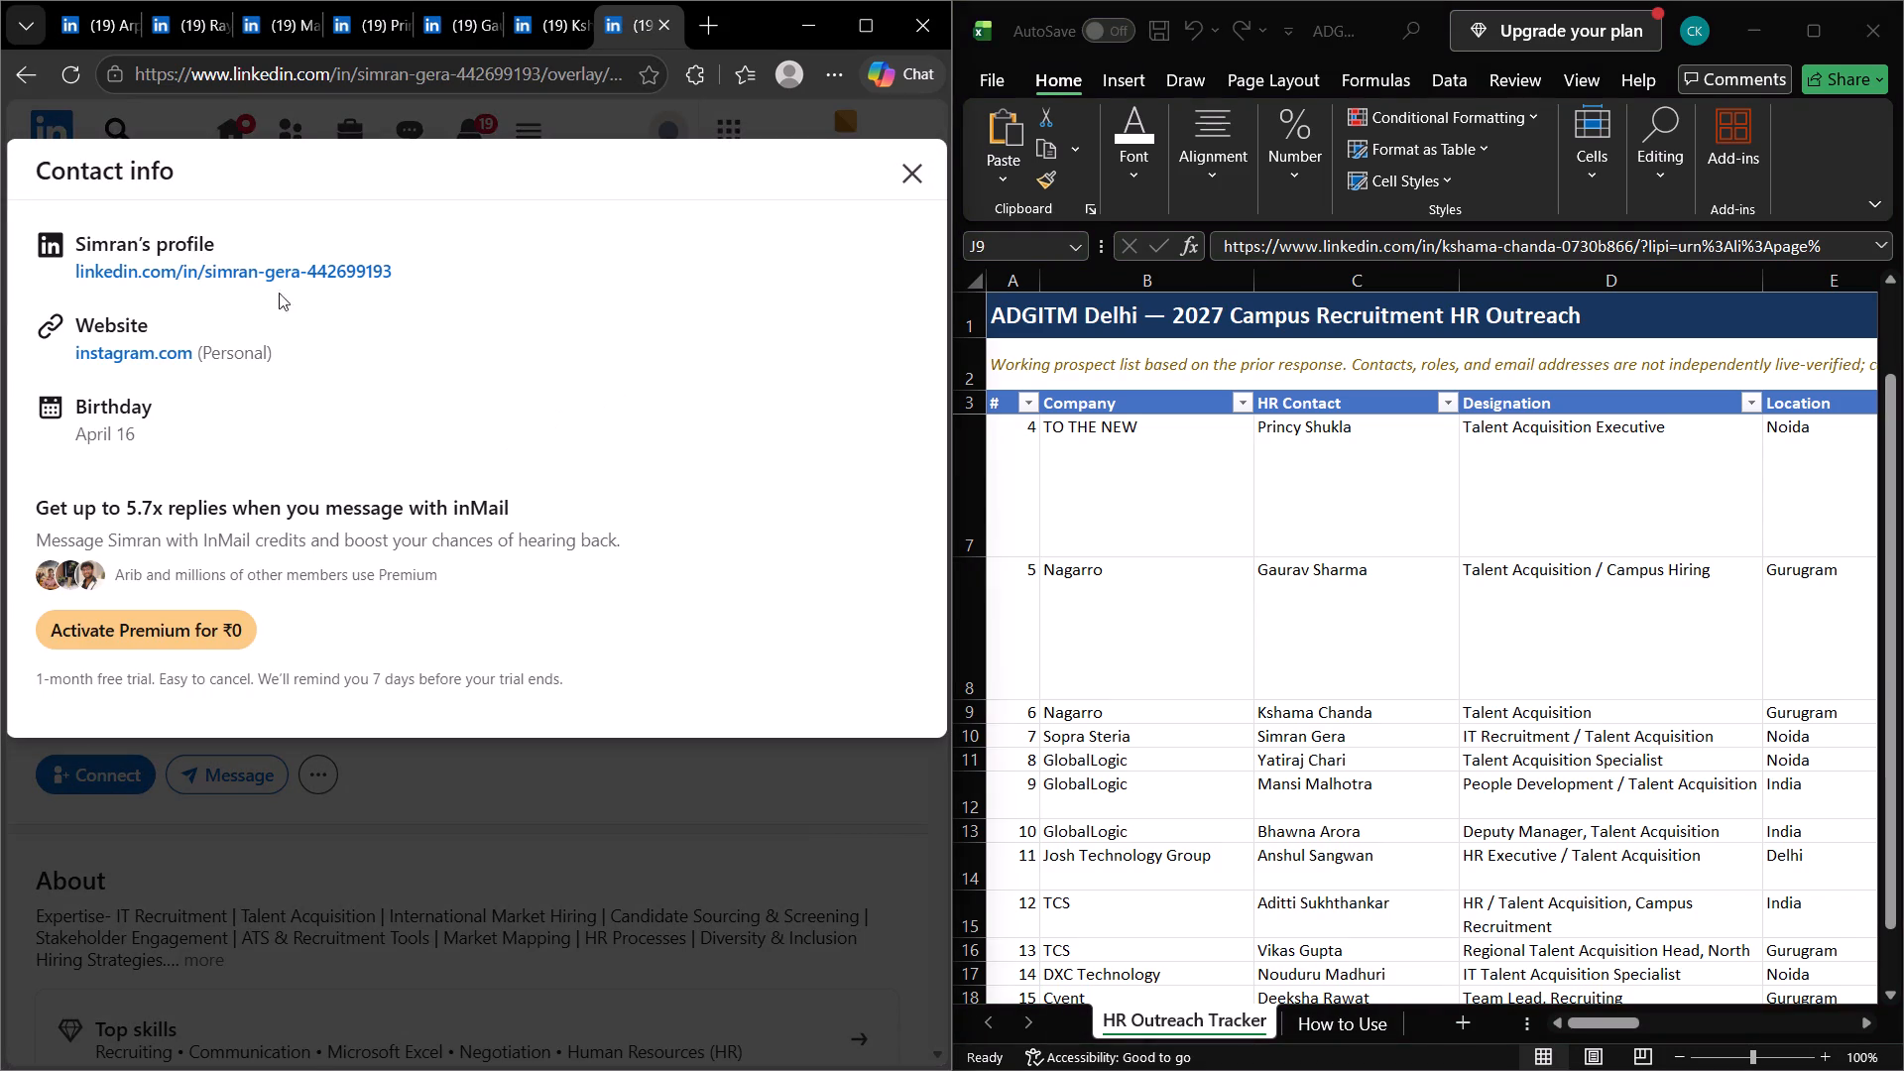
right_click(283, 264)
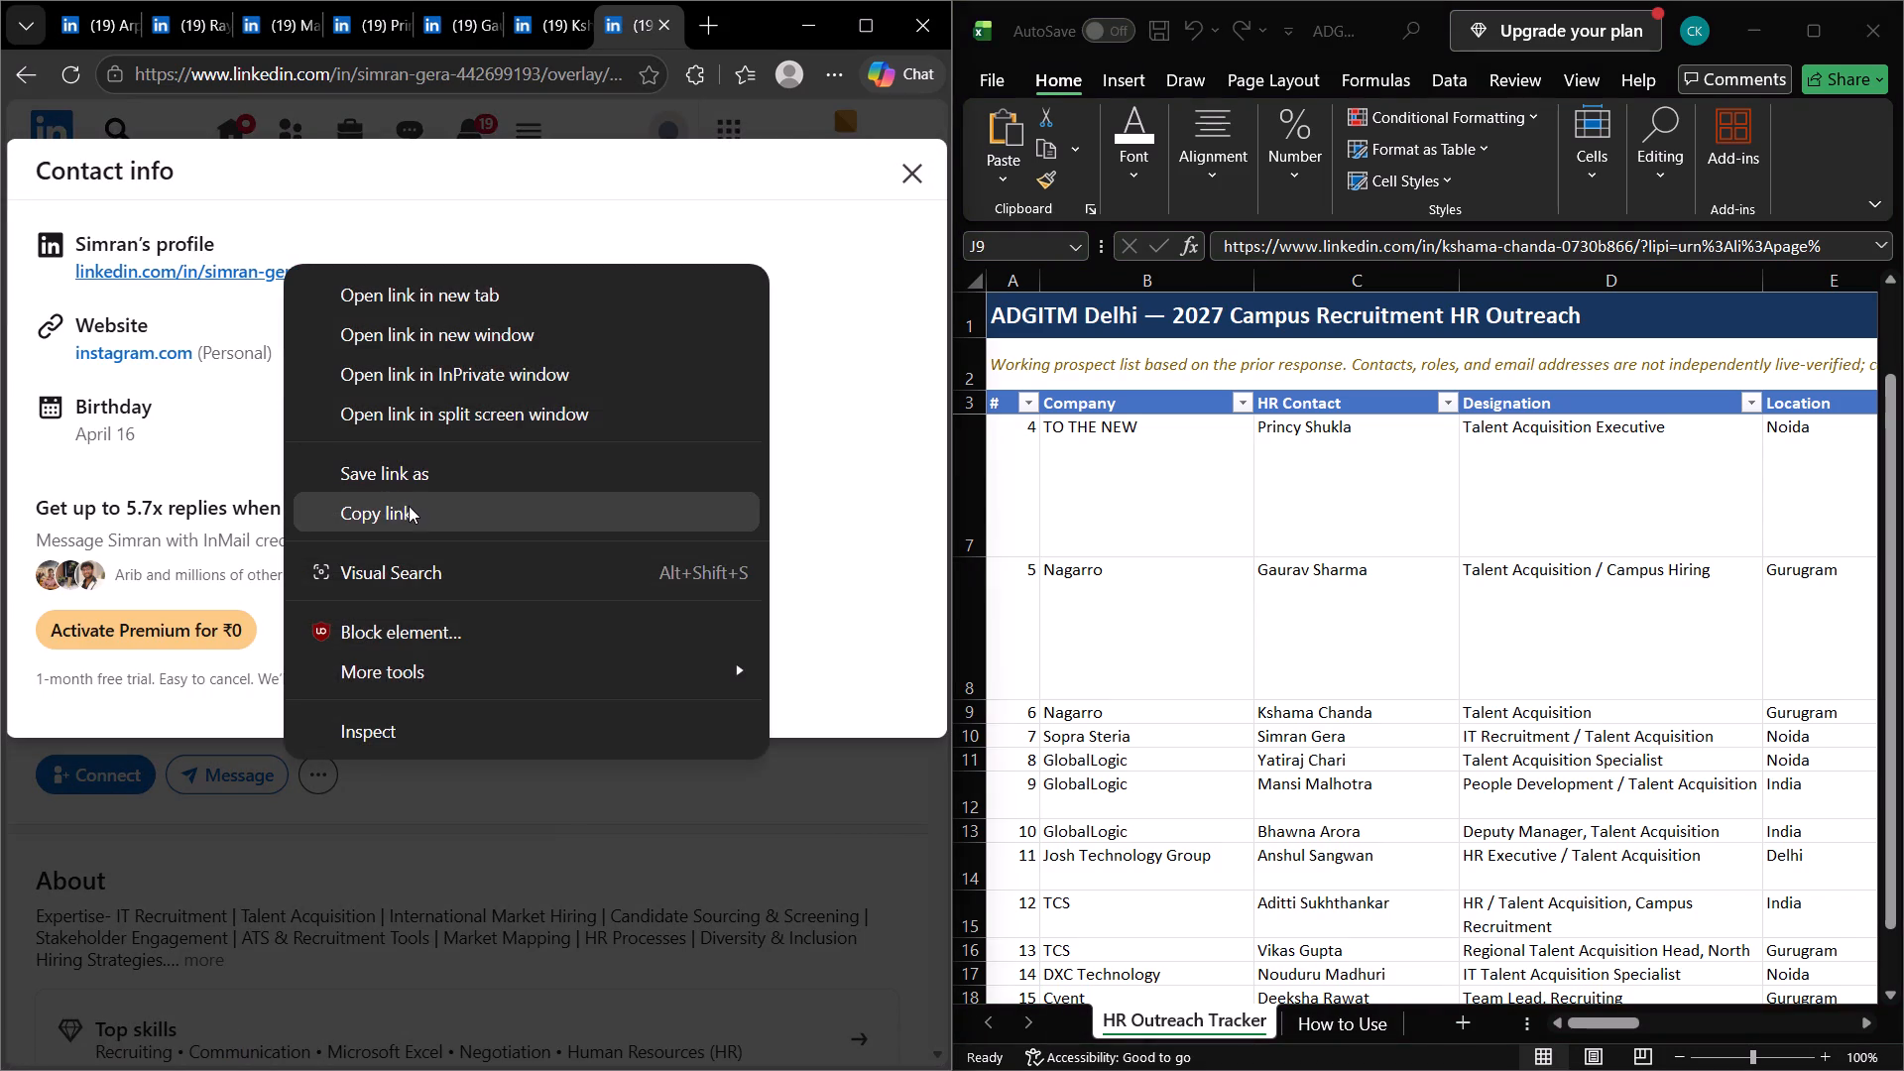
click(409, 505)
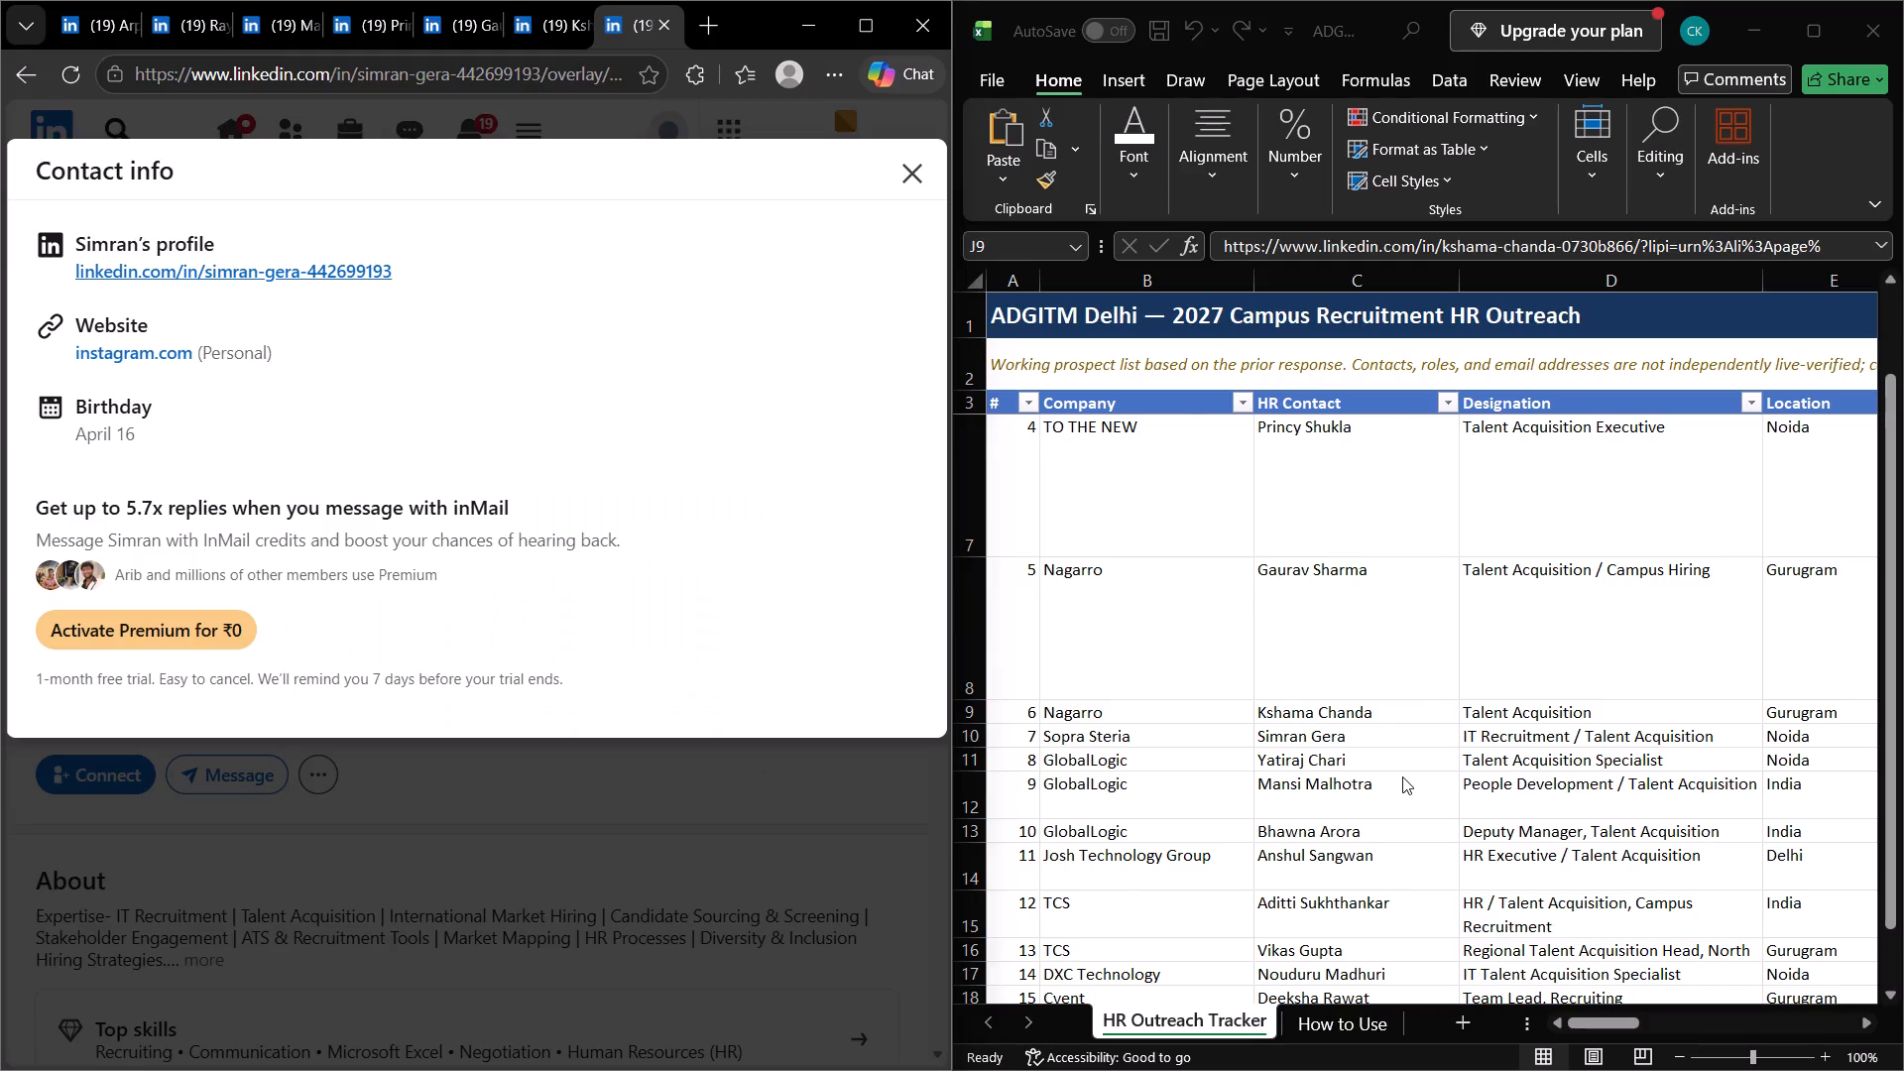
scroll(1158, 773, right, 1)
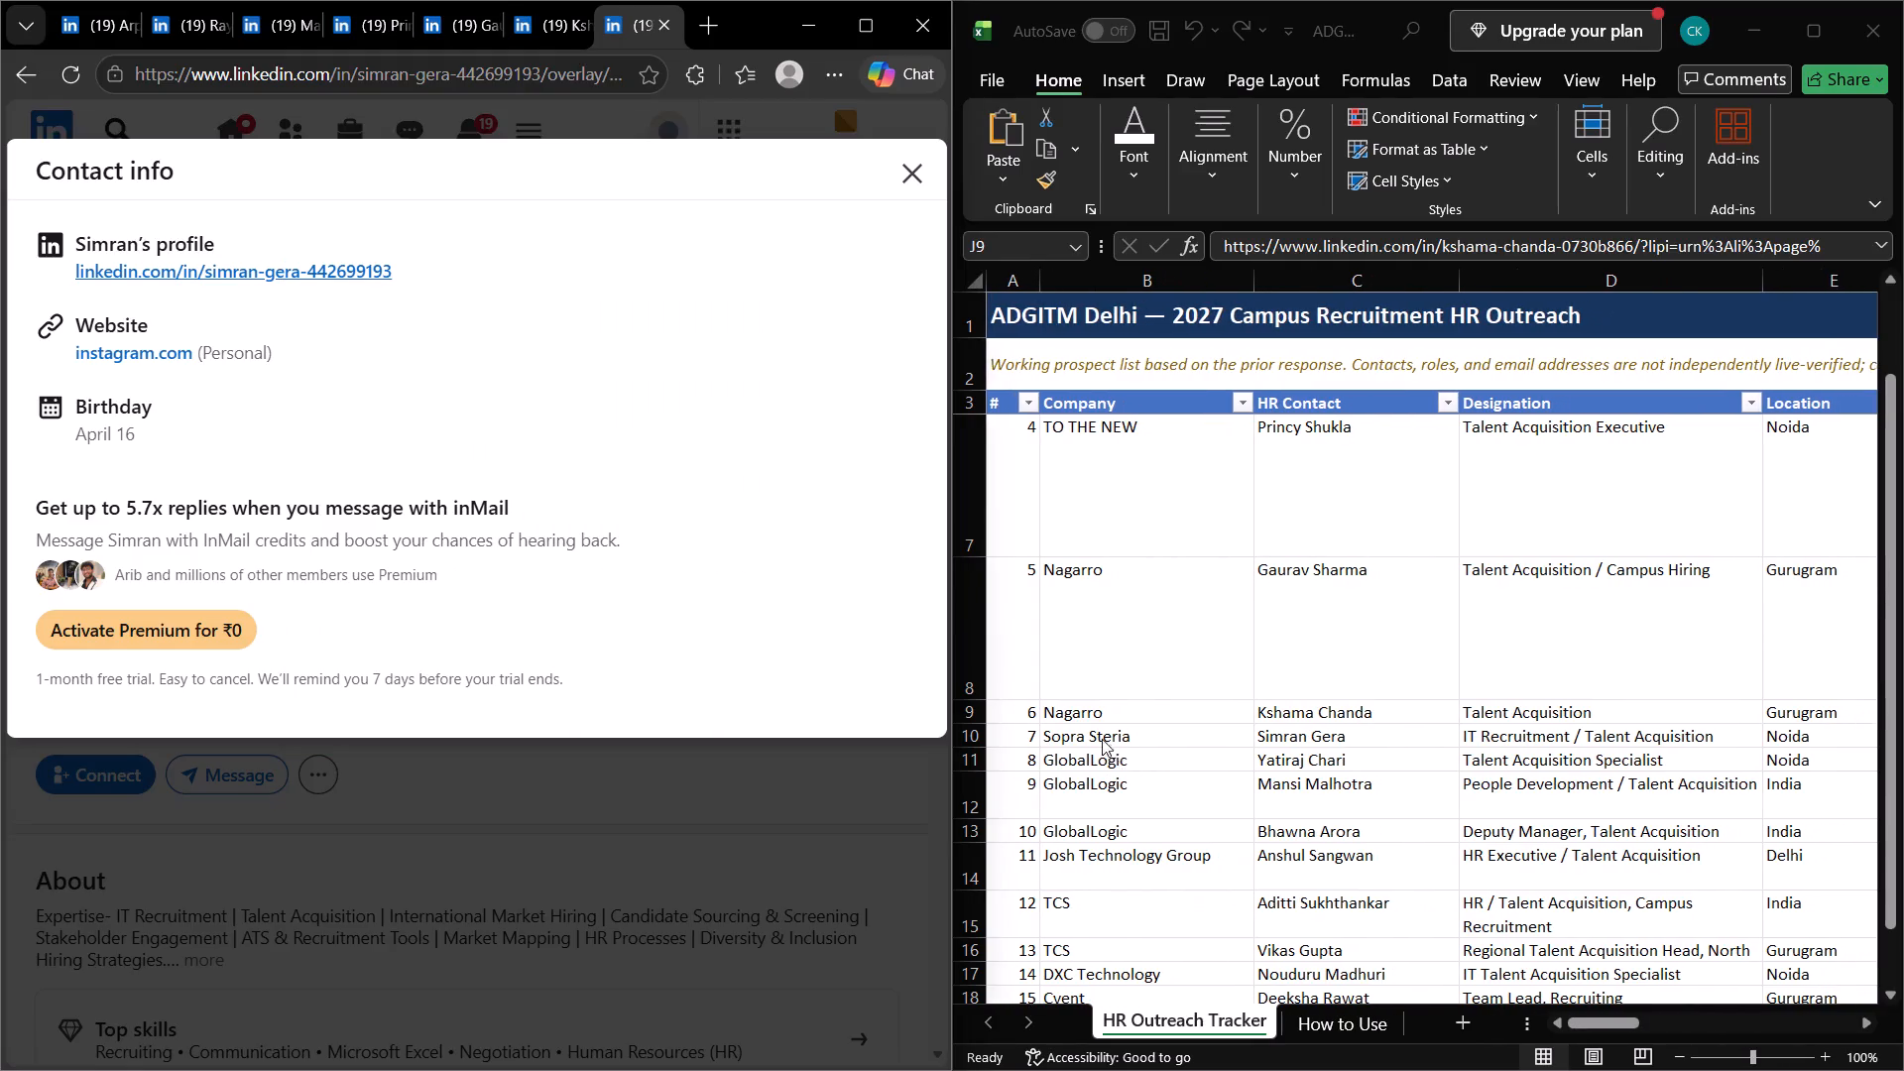
click(971, 743)
click(971, 736)
scroll(1394, 851, left, 6)
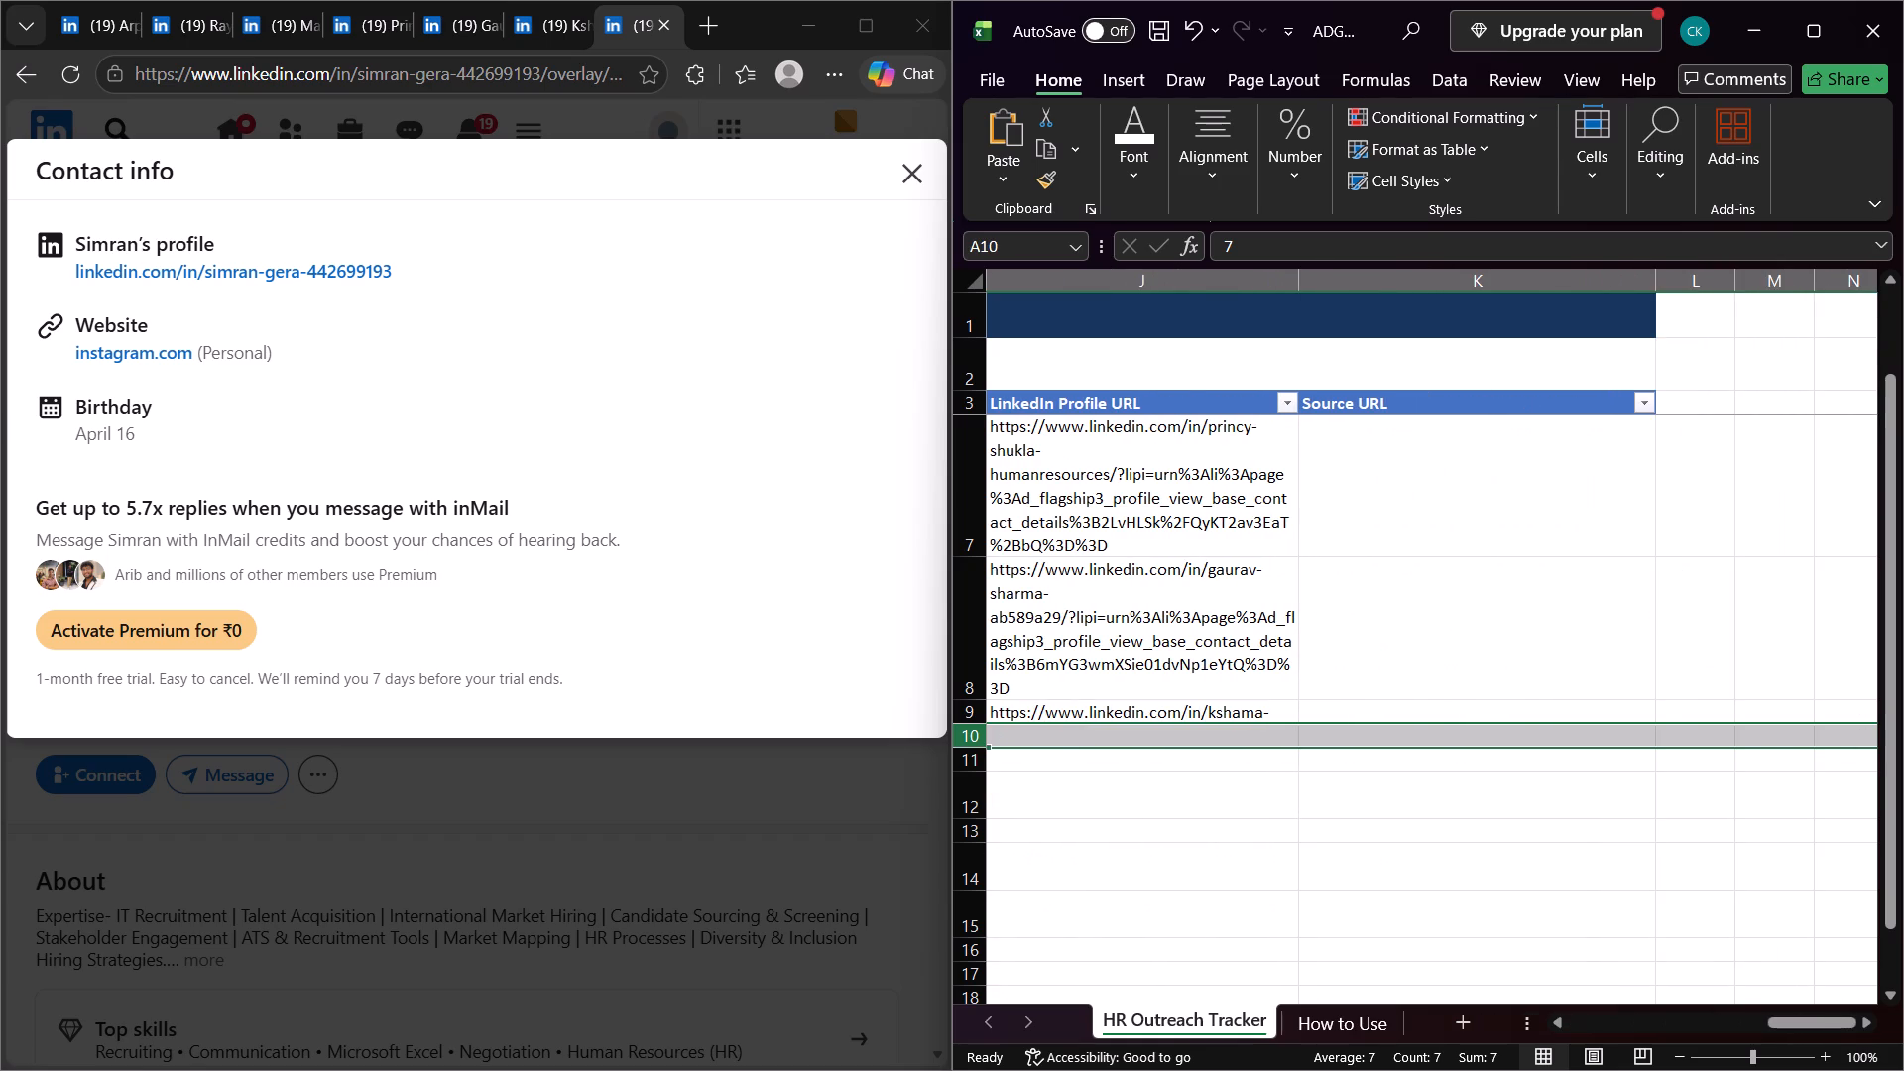
click(1207, 728)
scroll(1240, 742, right, 1)
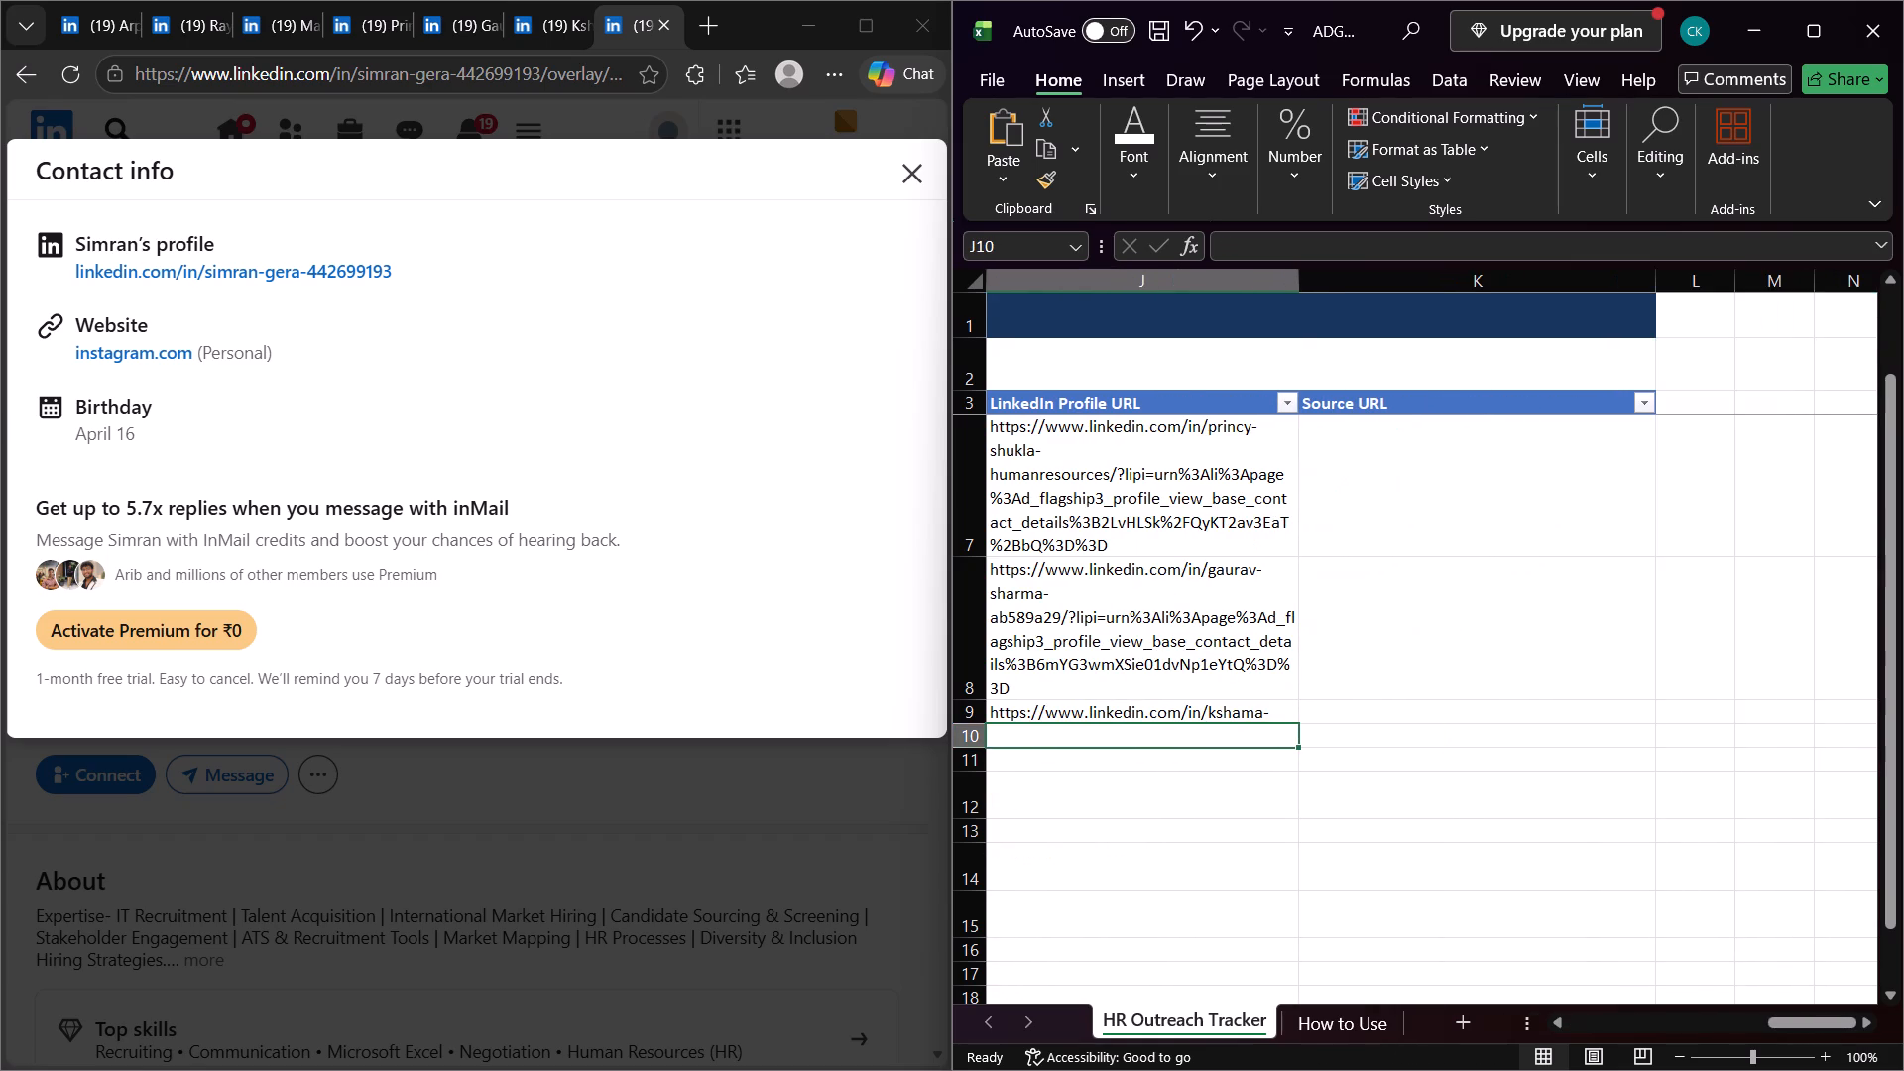
key(ctrl+v)
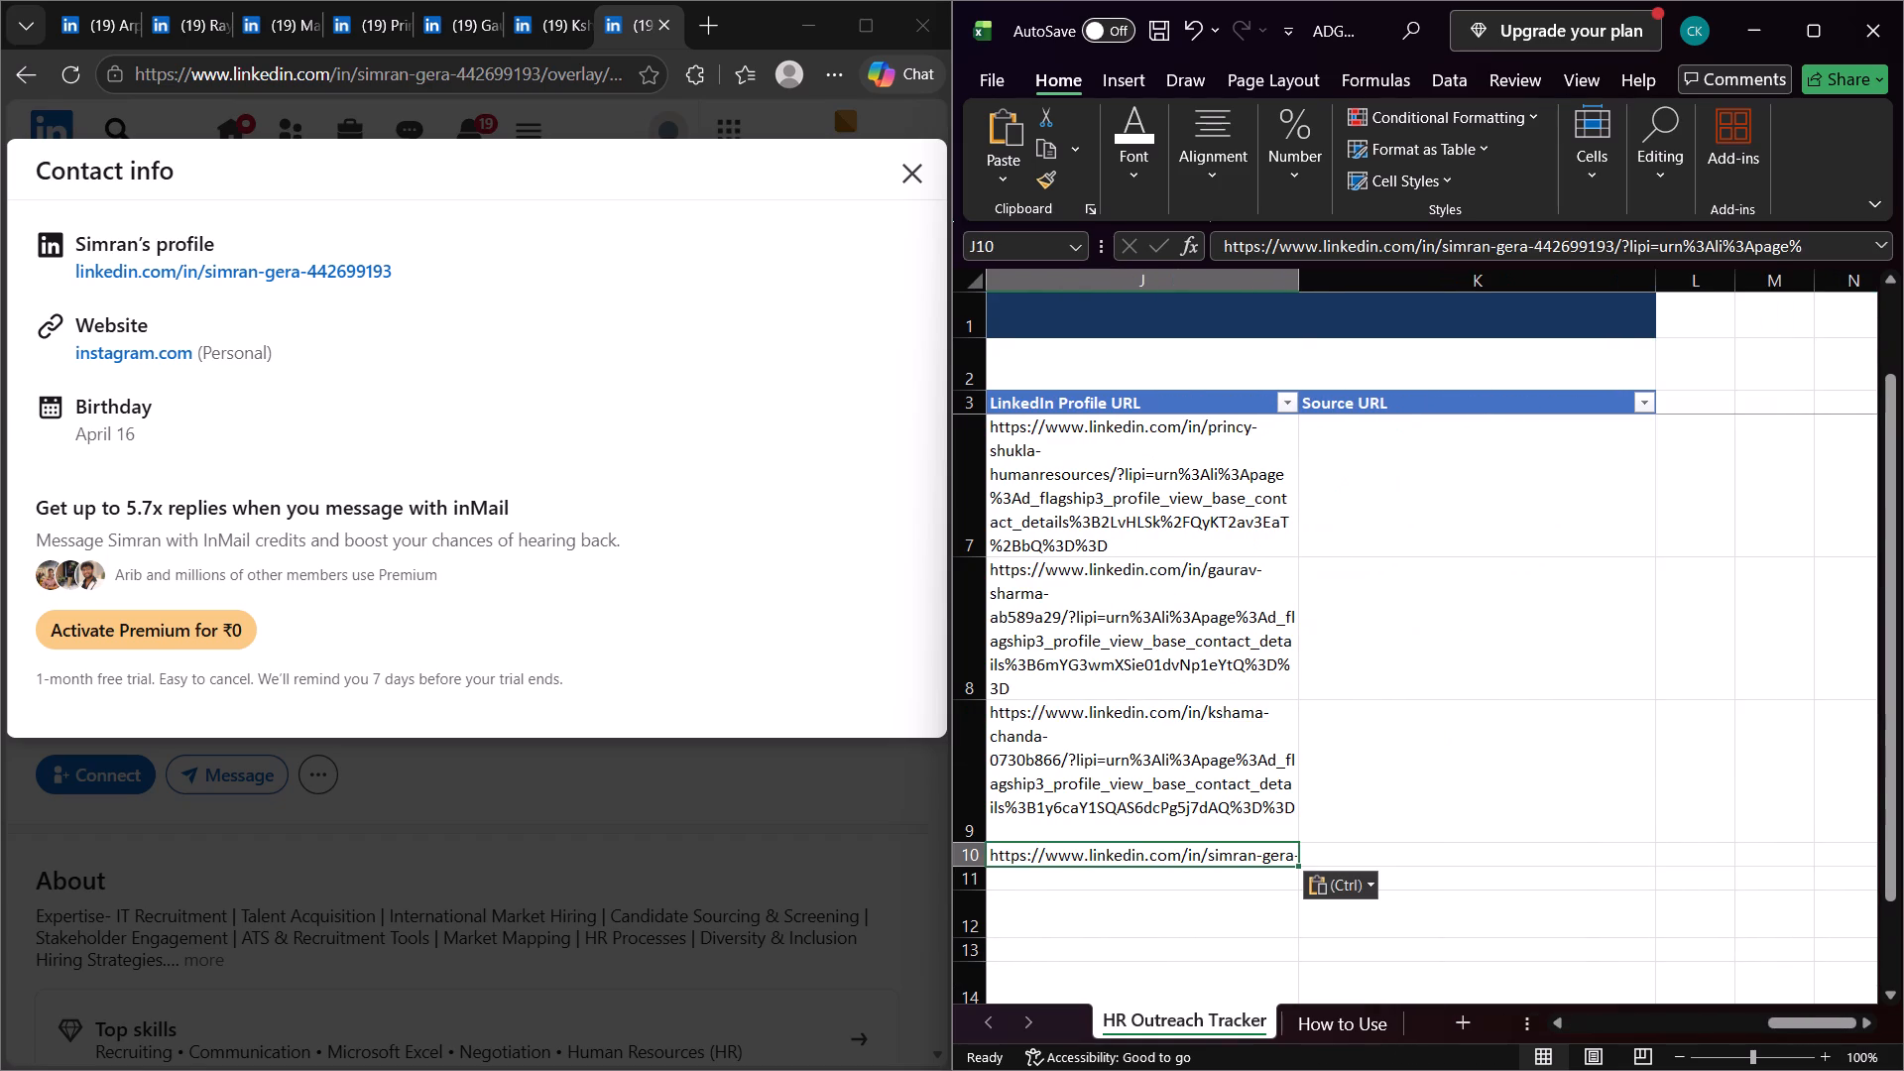
Examine the tracker's LinkedIn Profile URL column against its company and HR contact rows to see which contacts still need links.
scroll(1394, 716, right, 2)
scroll(1574, 534, left, 1)
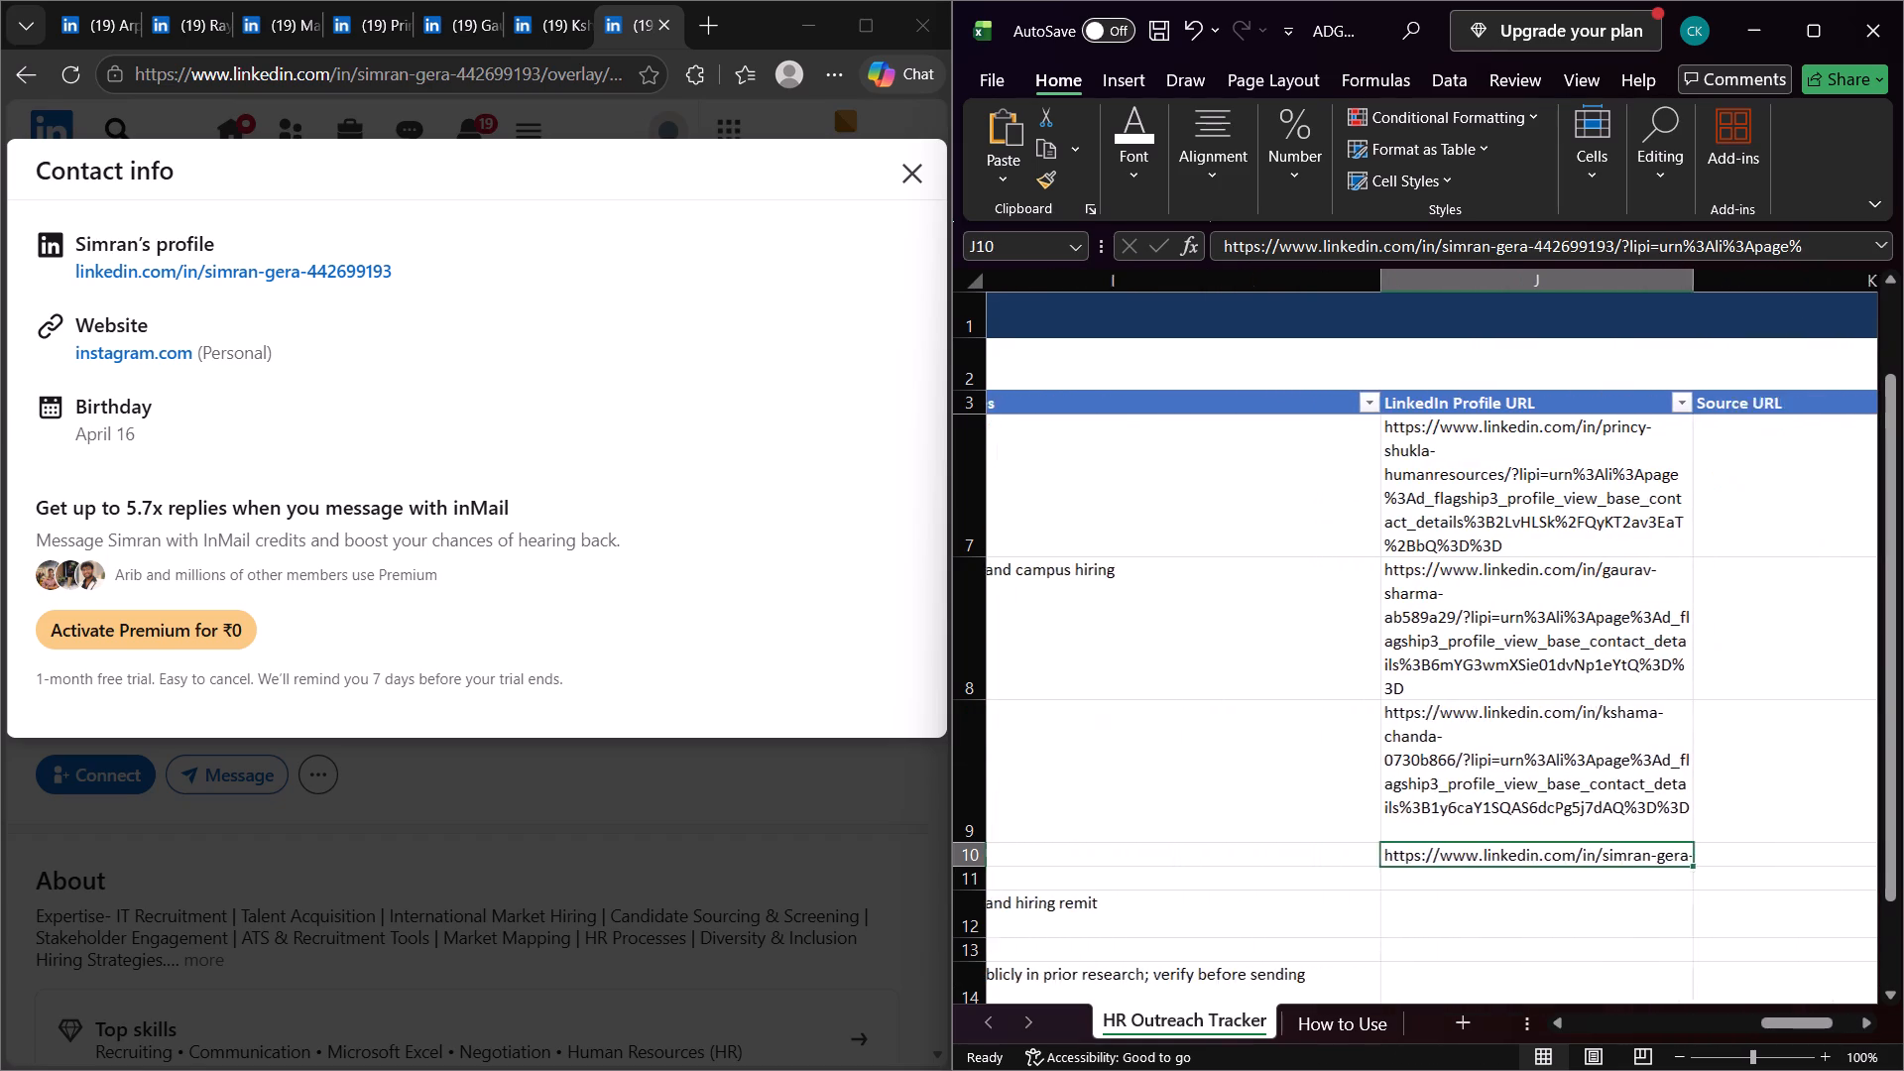
scroll(1574, 534, left, 1)
scroll(1574, 534, down, 2)
scroll(1574, 534, up, 3)
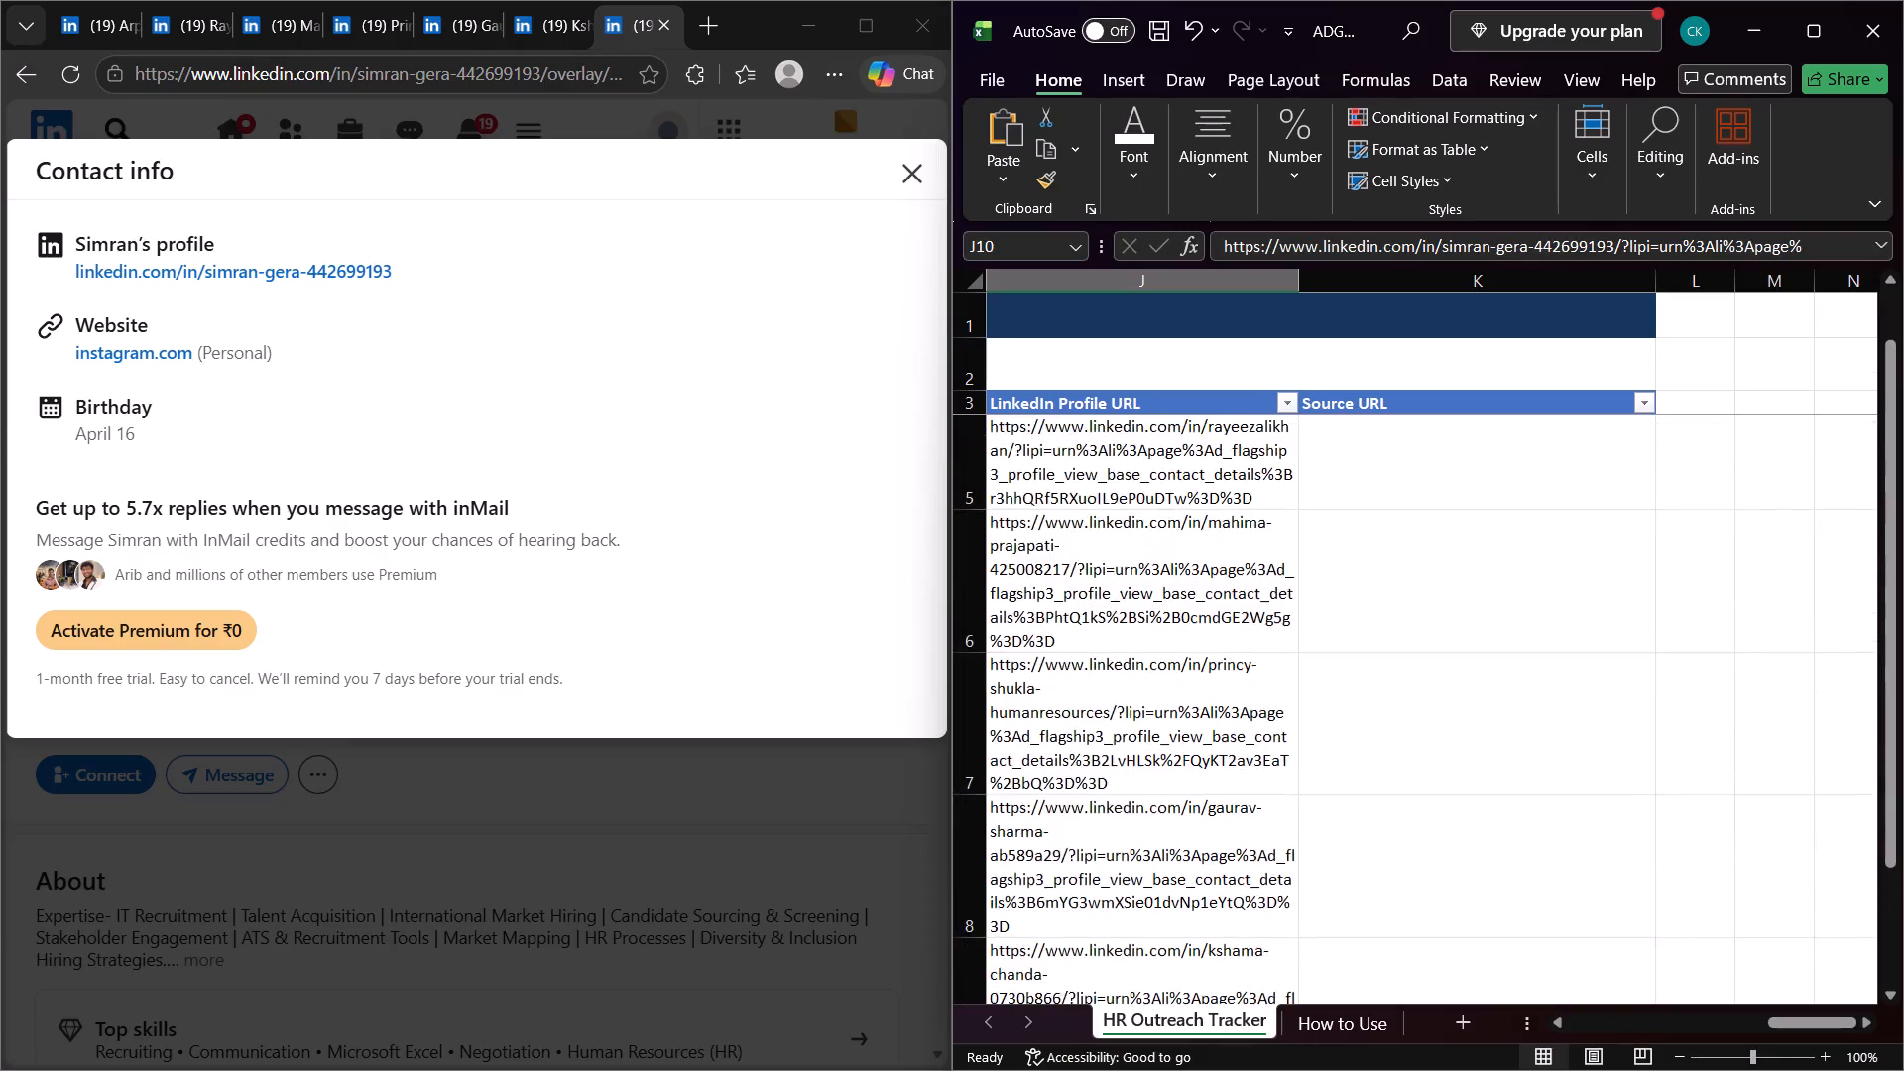
scroll(1574, 534, up, 2)
scroll(1574, 534, down, 1)
scroll(1667, 489, down, 1)
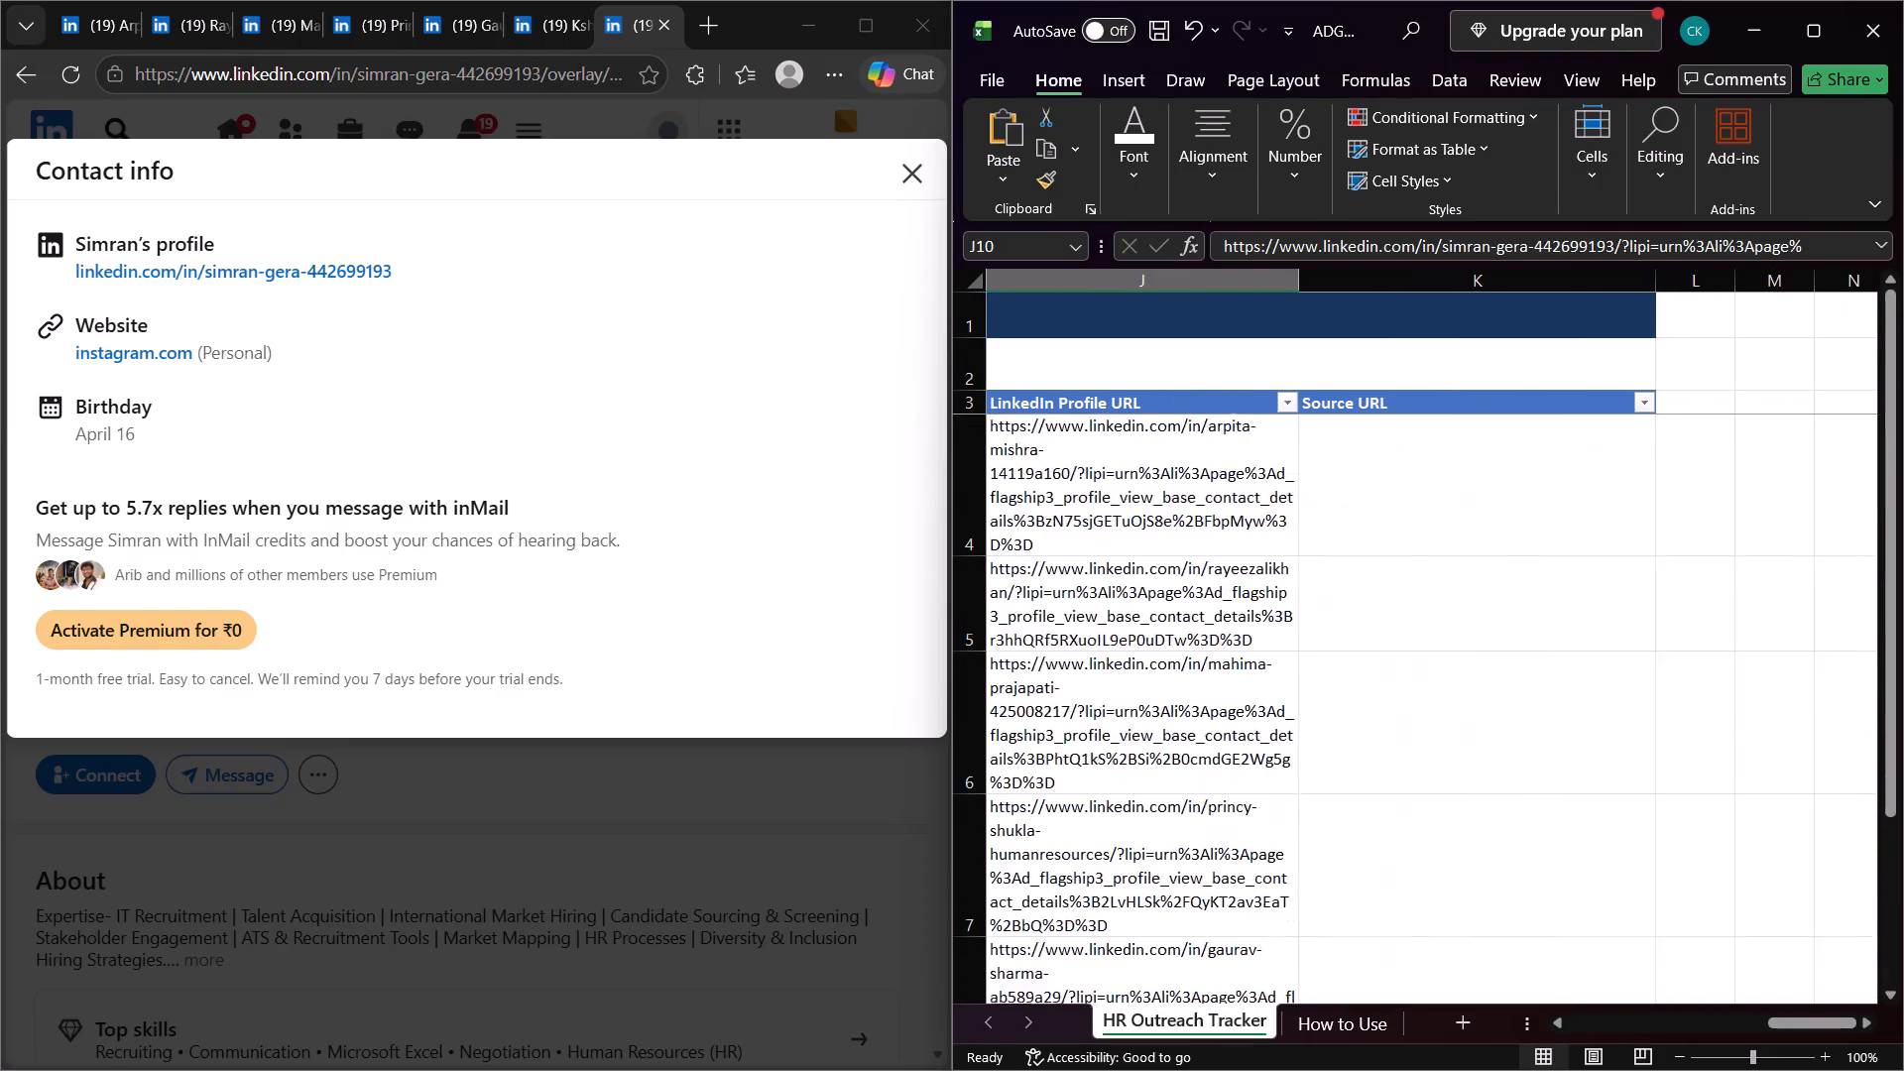
scroll(1667, 489, down, 1)
scroll(1555, 804, down, 1)
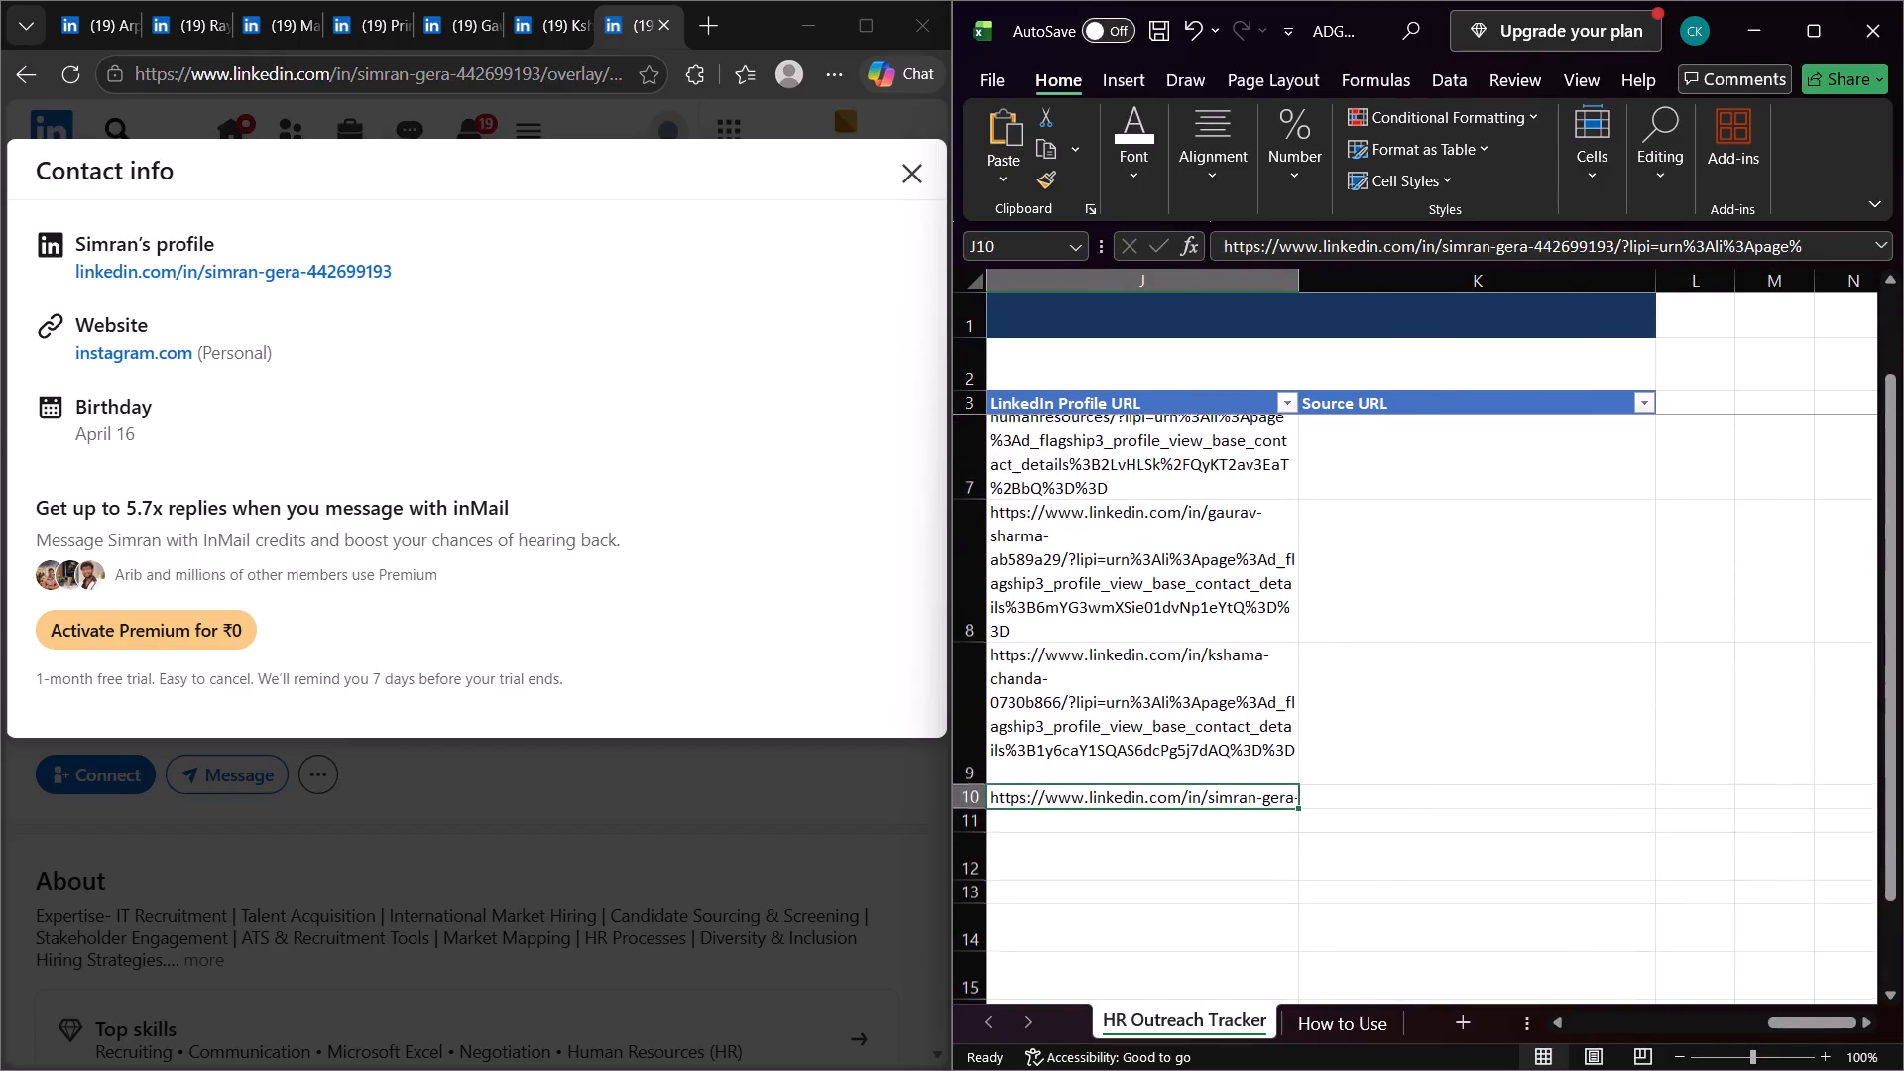
scroll(1555, 804, down, 2)
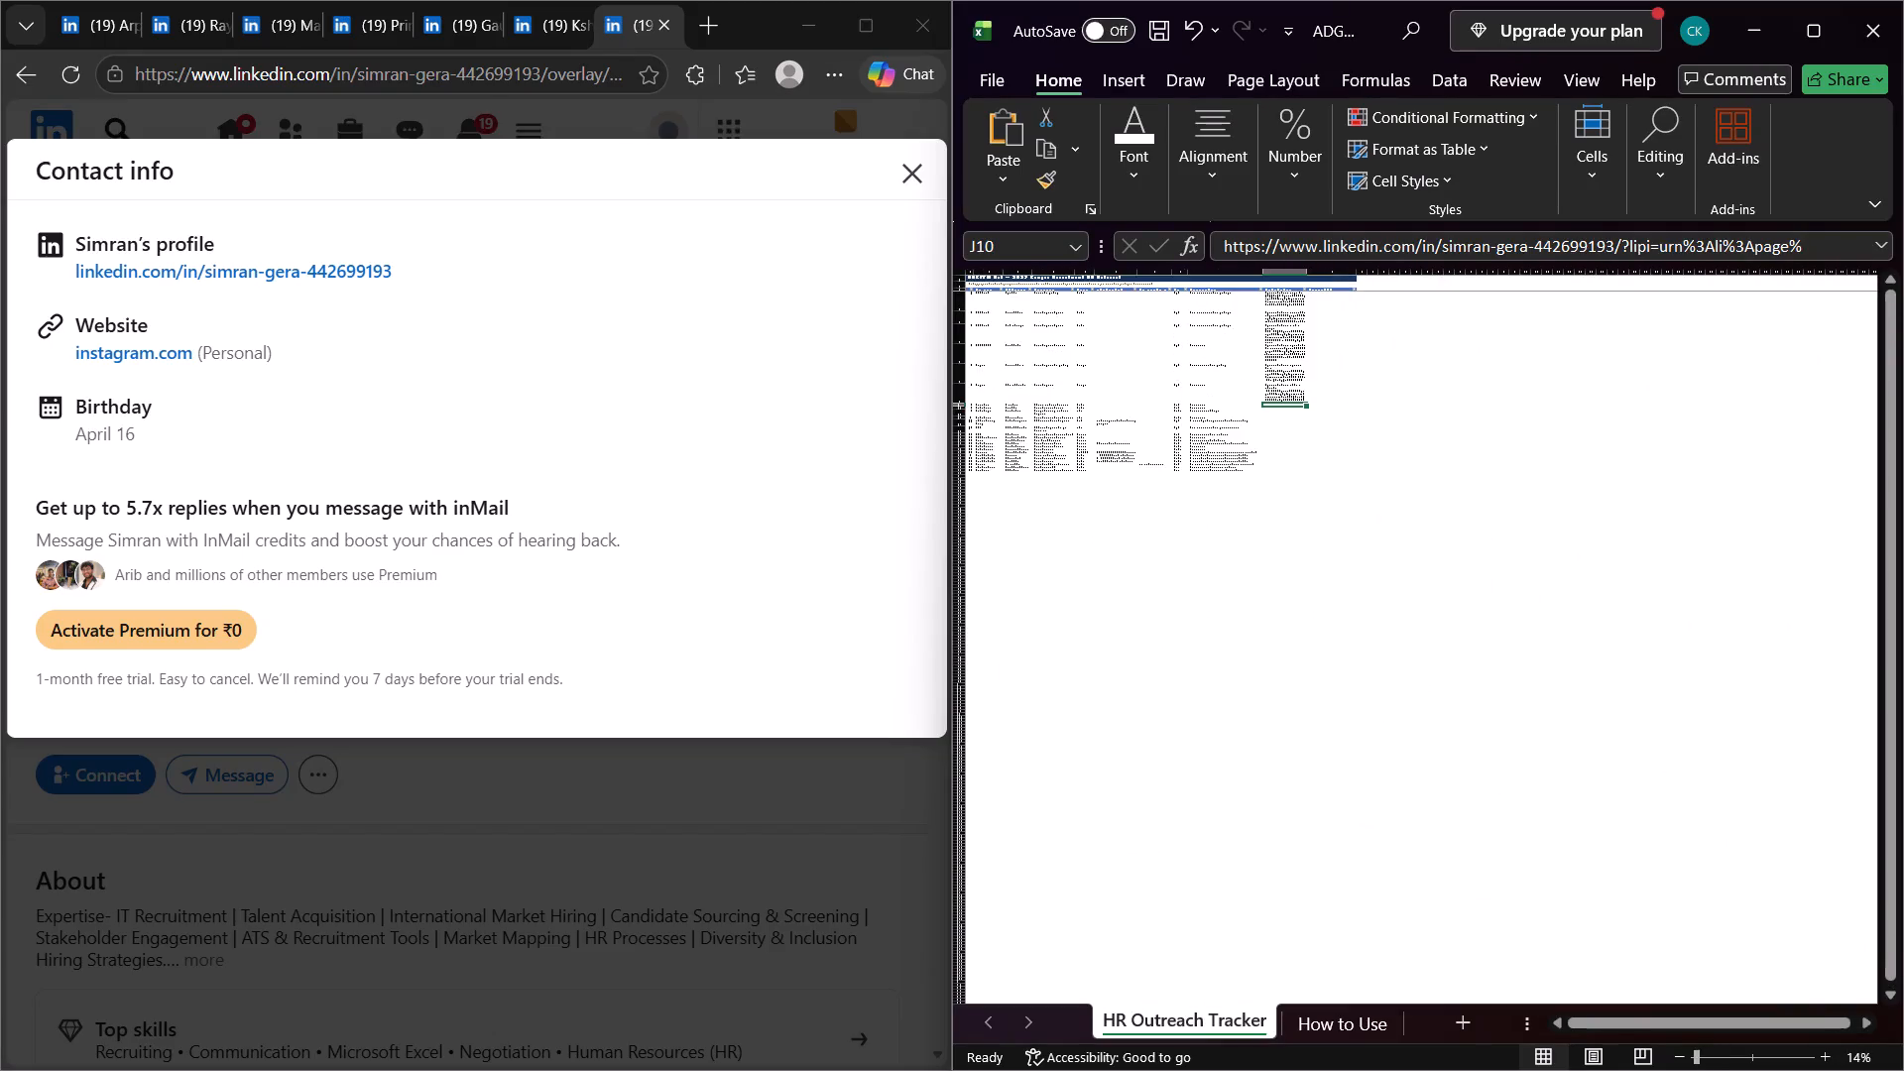
scroll(1176, 542, up, 1)
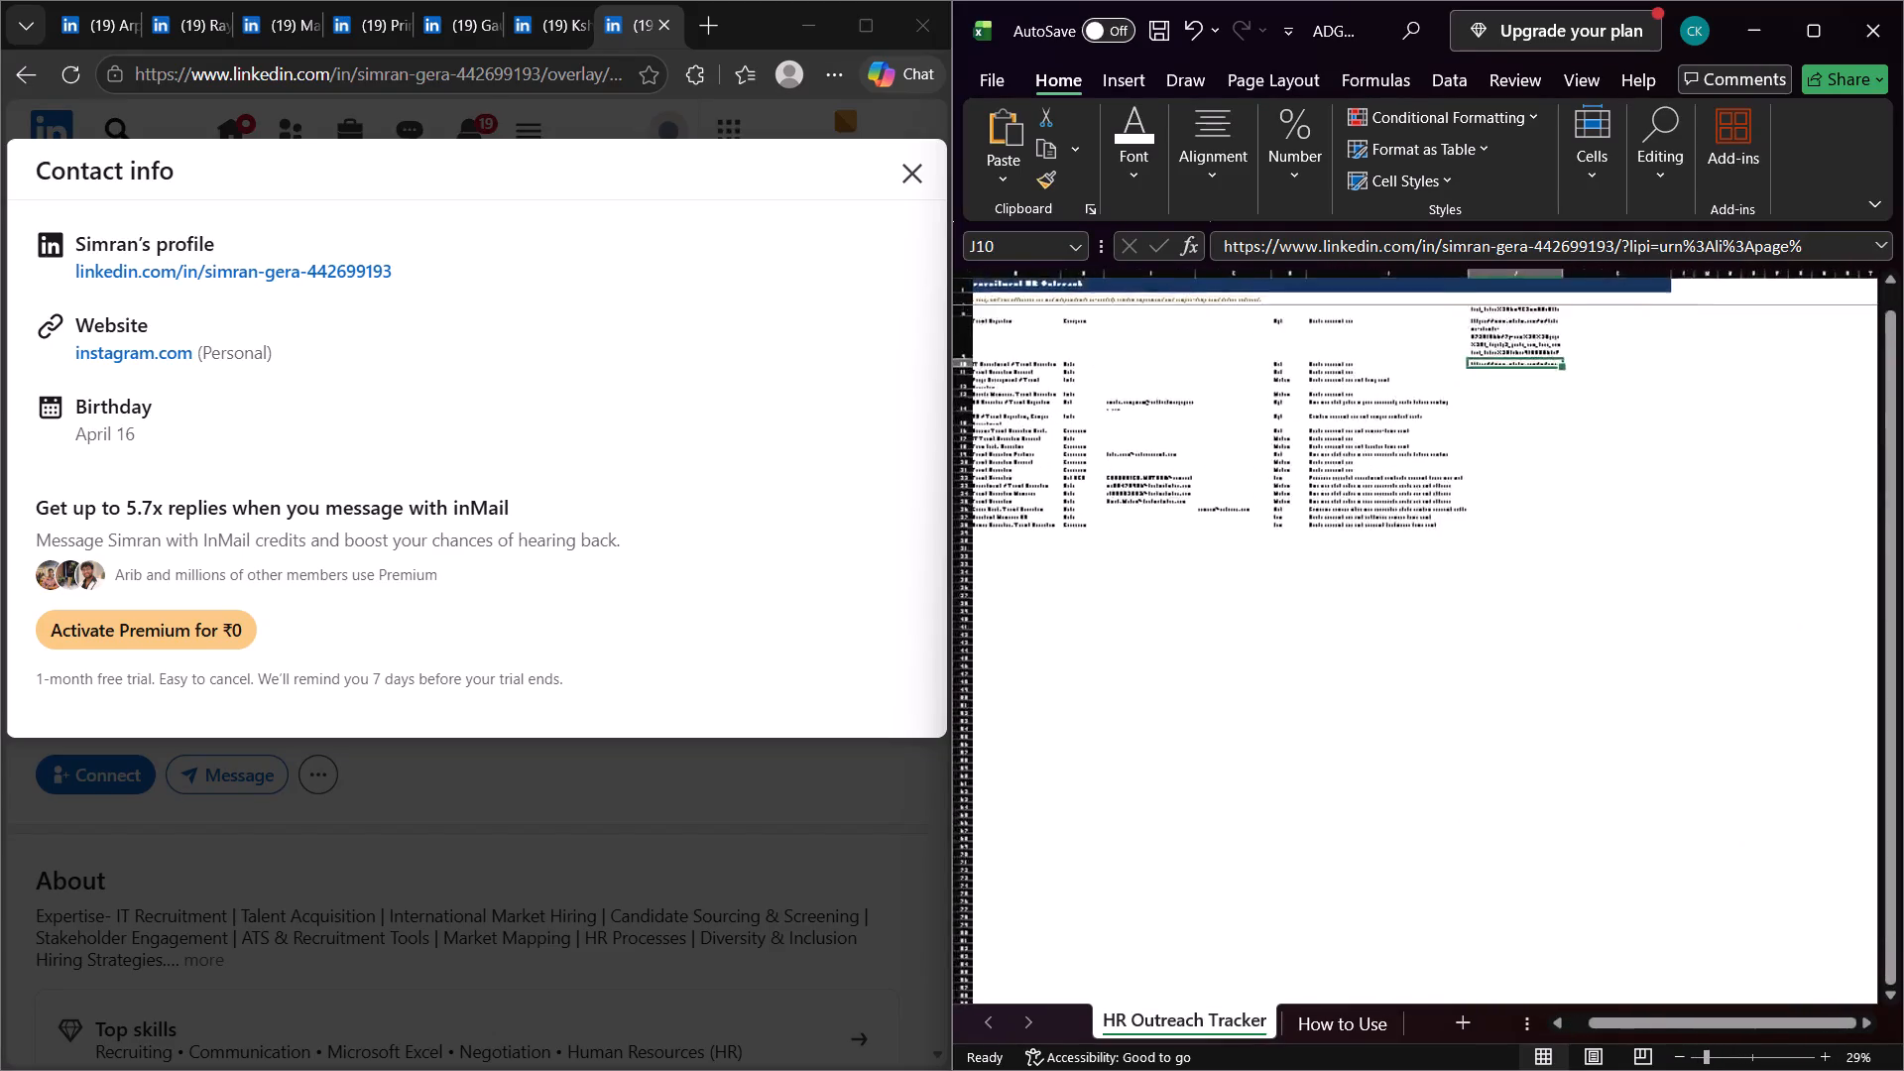
scroll(1176, 542, up, 1)
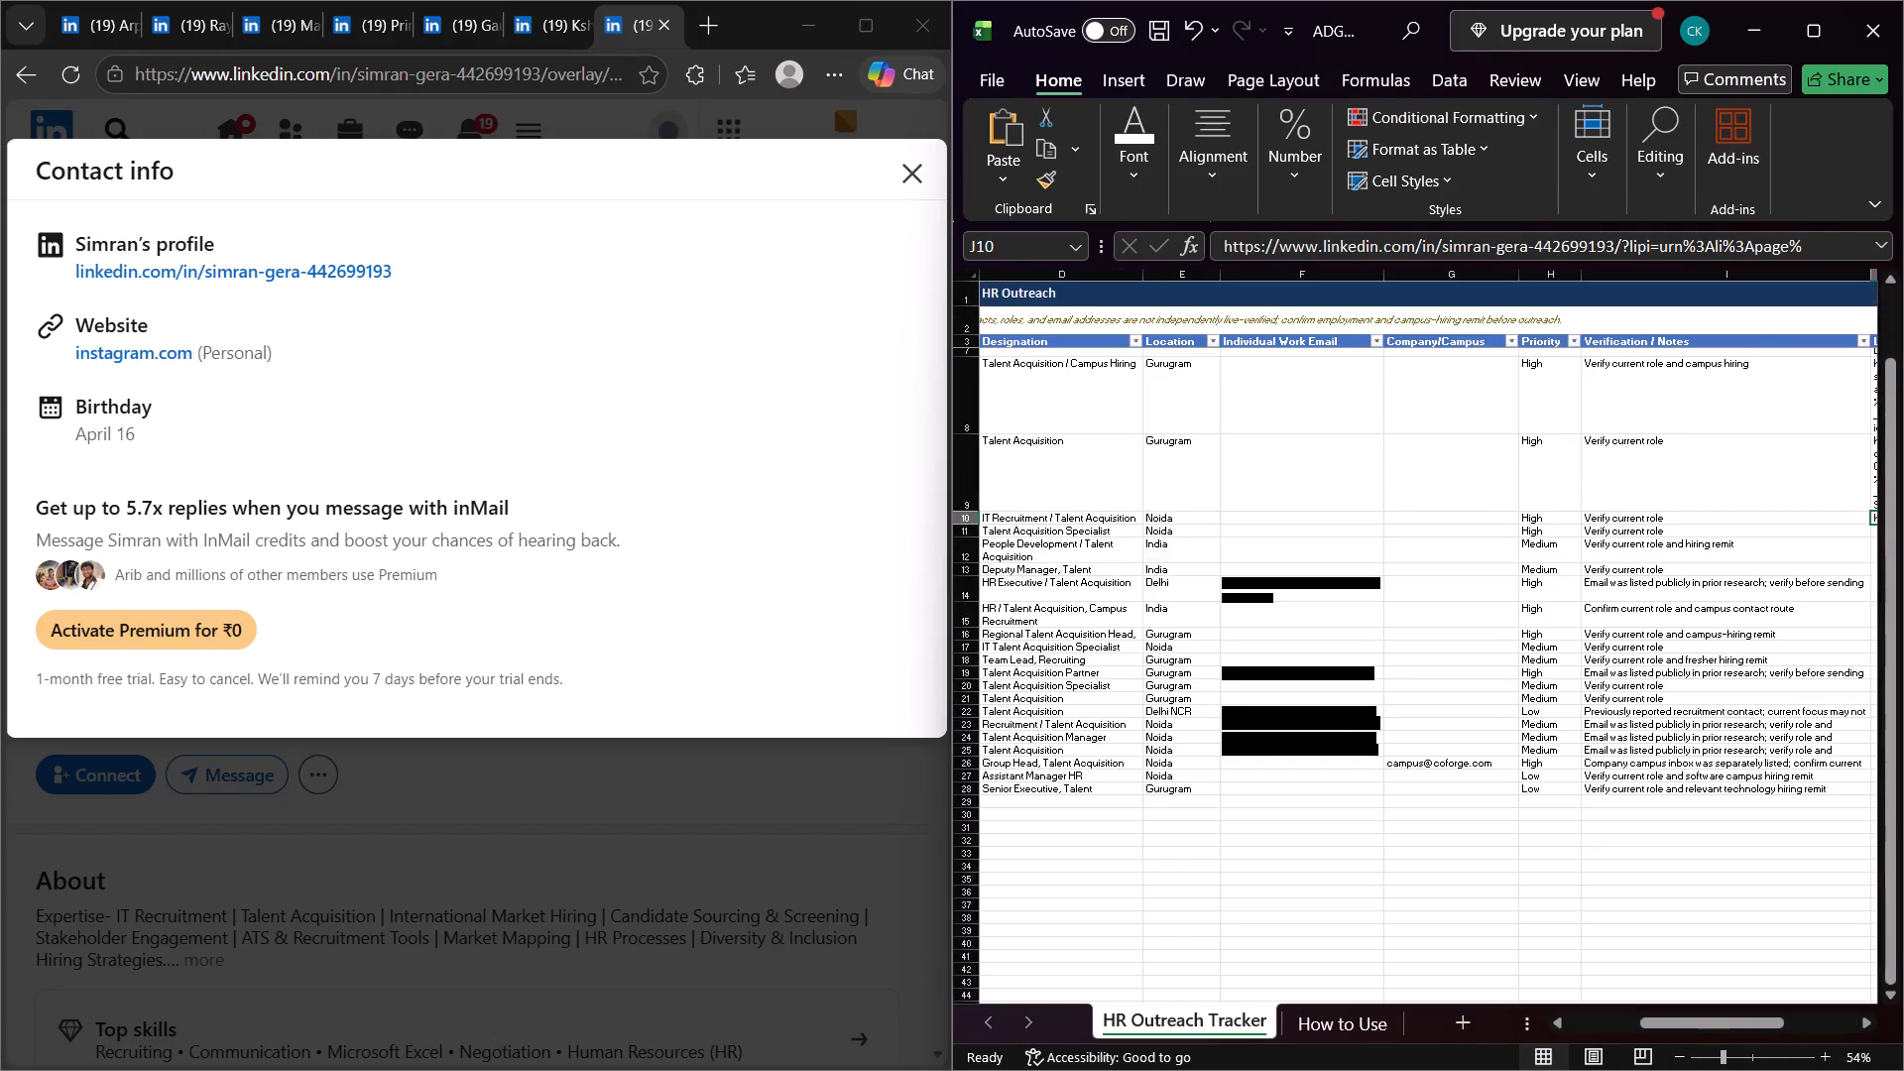
scroll(1176, 542, left, 1)
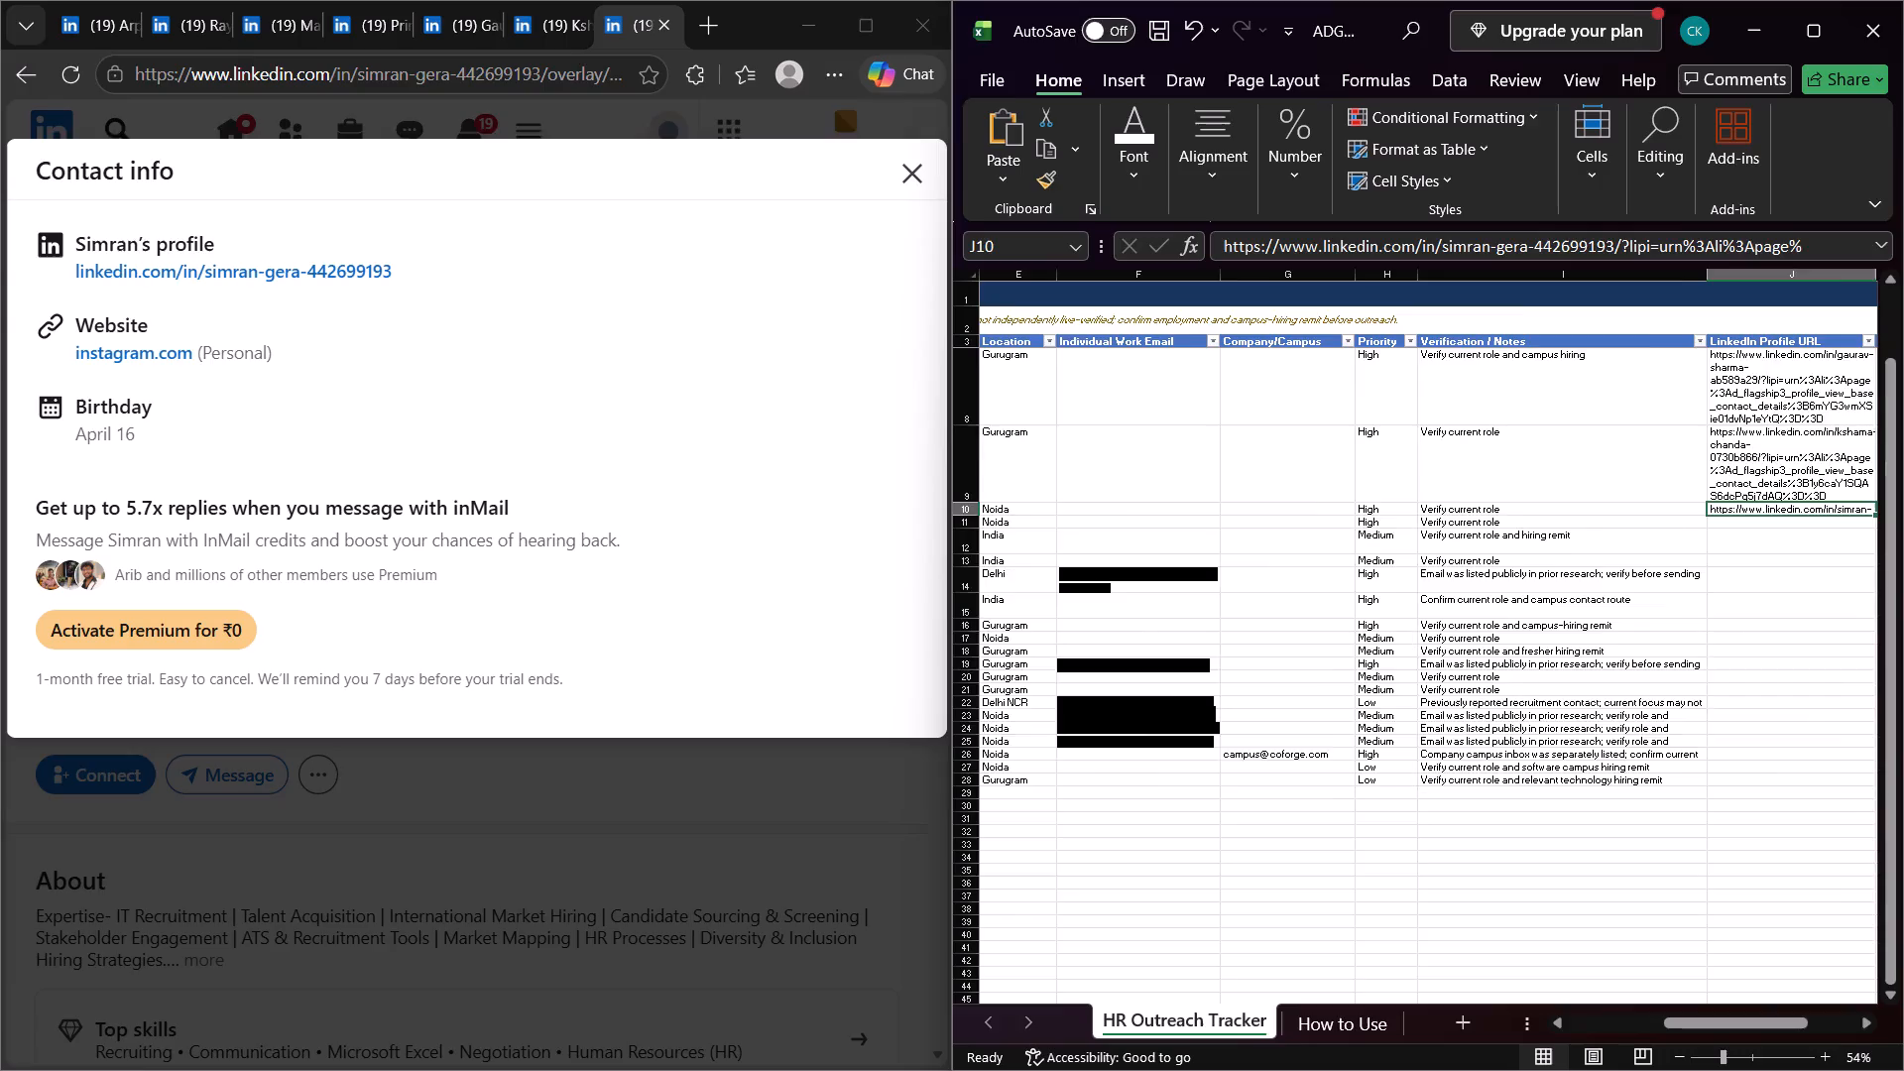
scroll(1267, 576, right, 3)
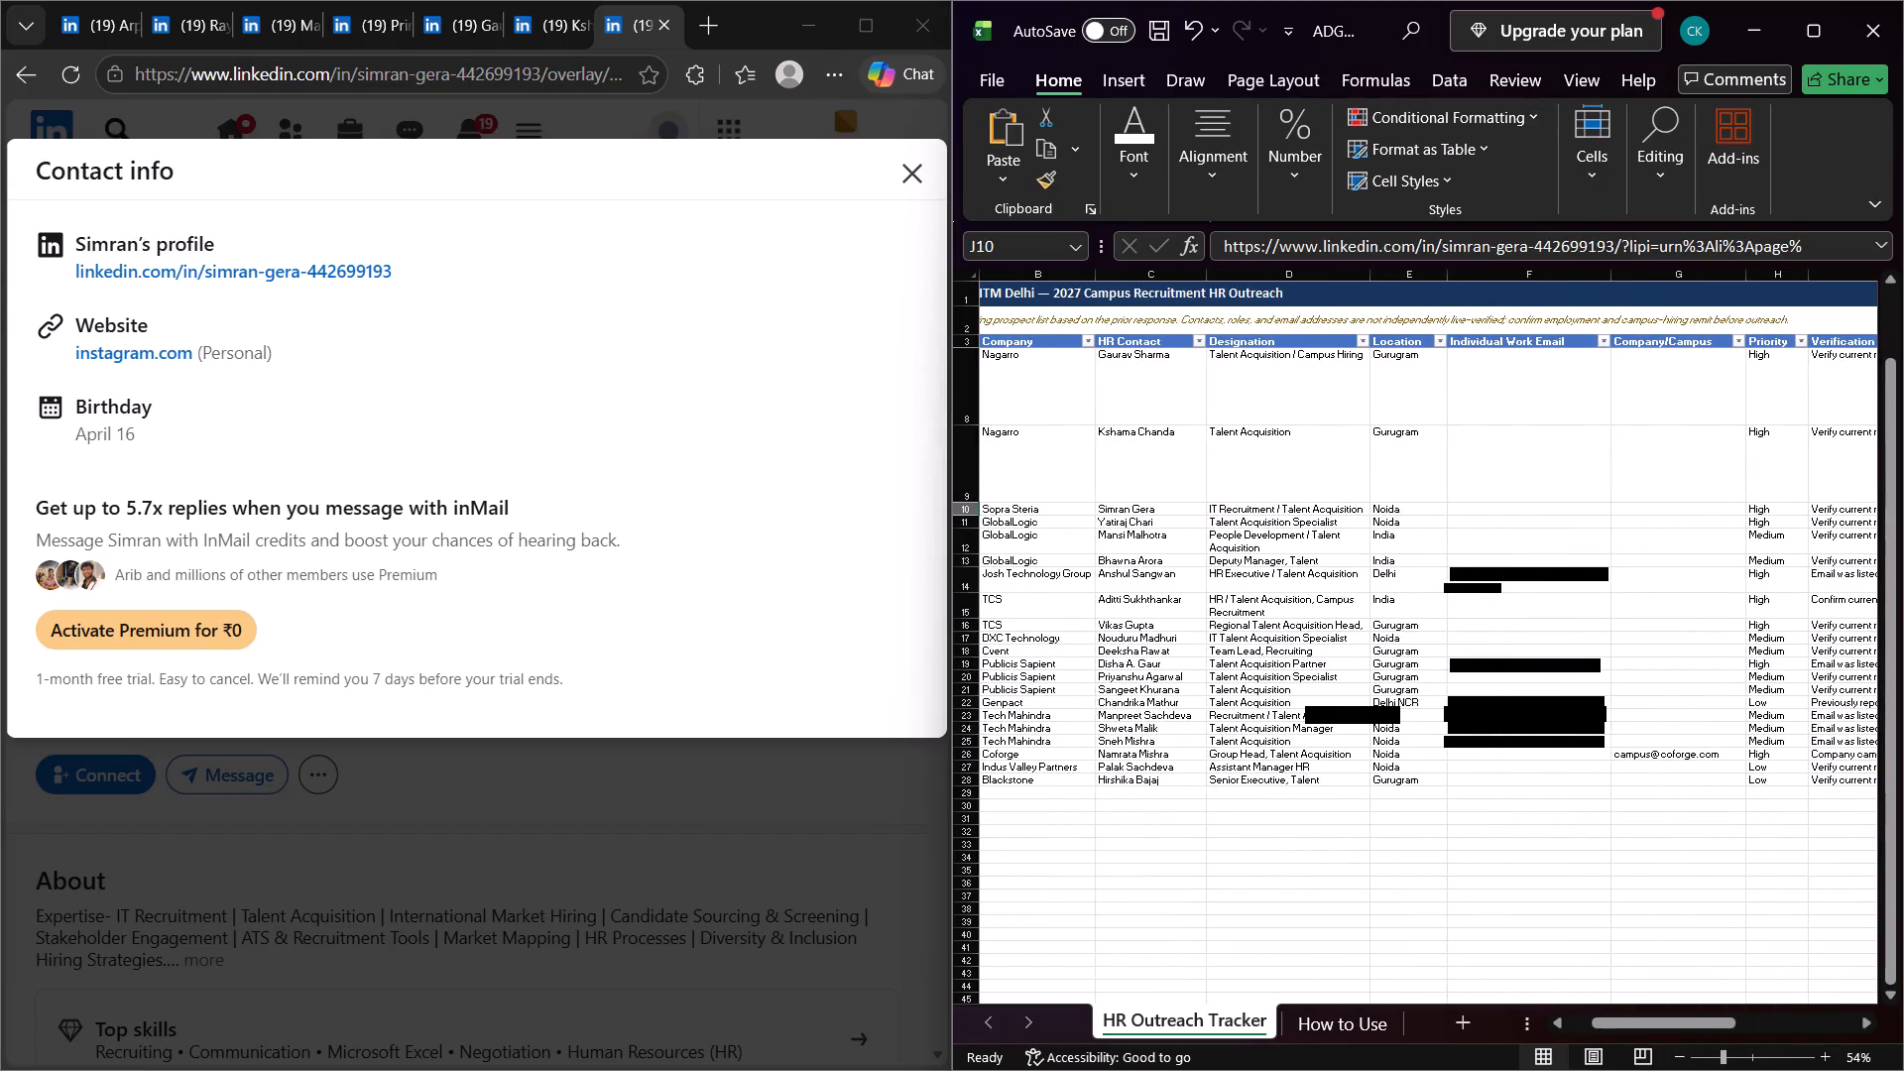
scroll(1267, 576, right, 1)
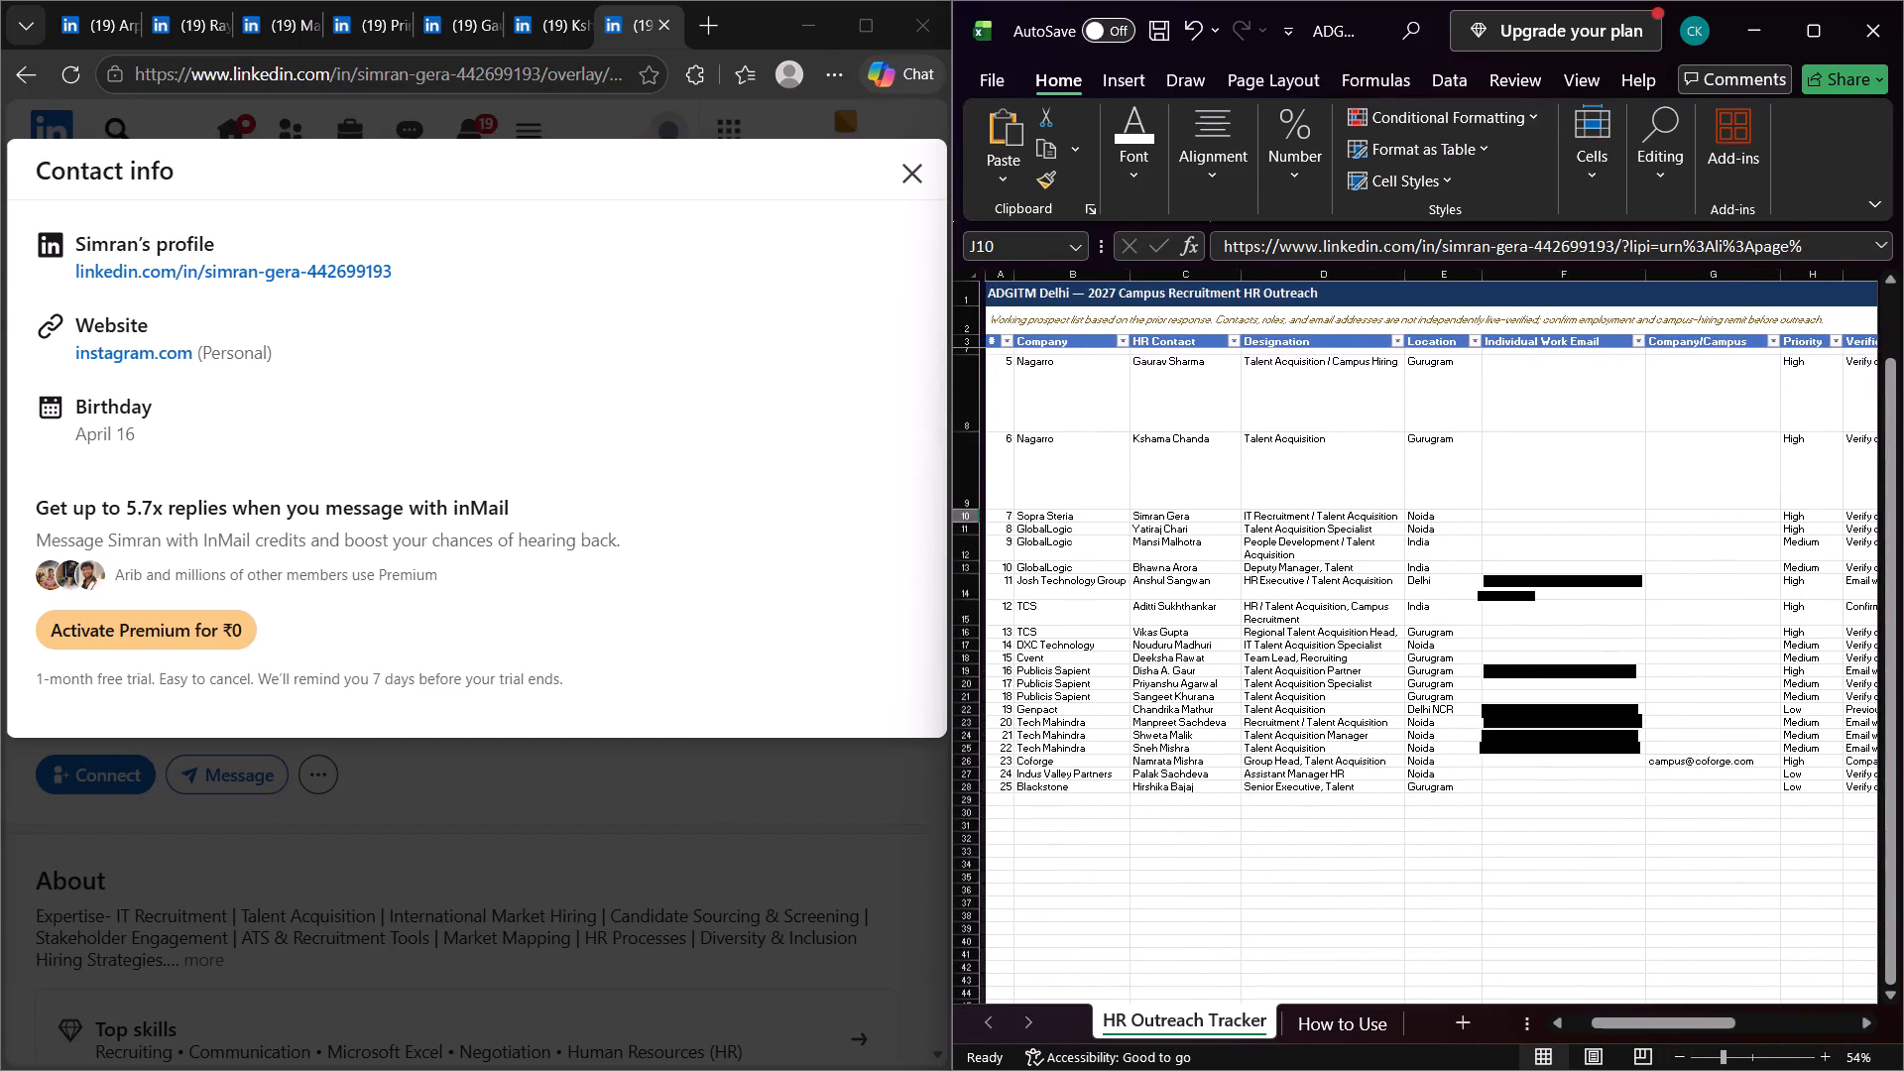
scroll(1267, 576, right, 1)
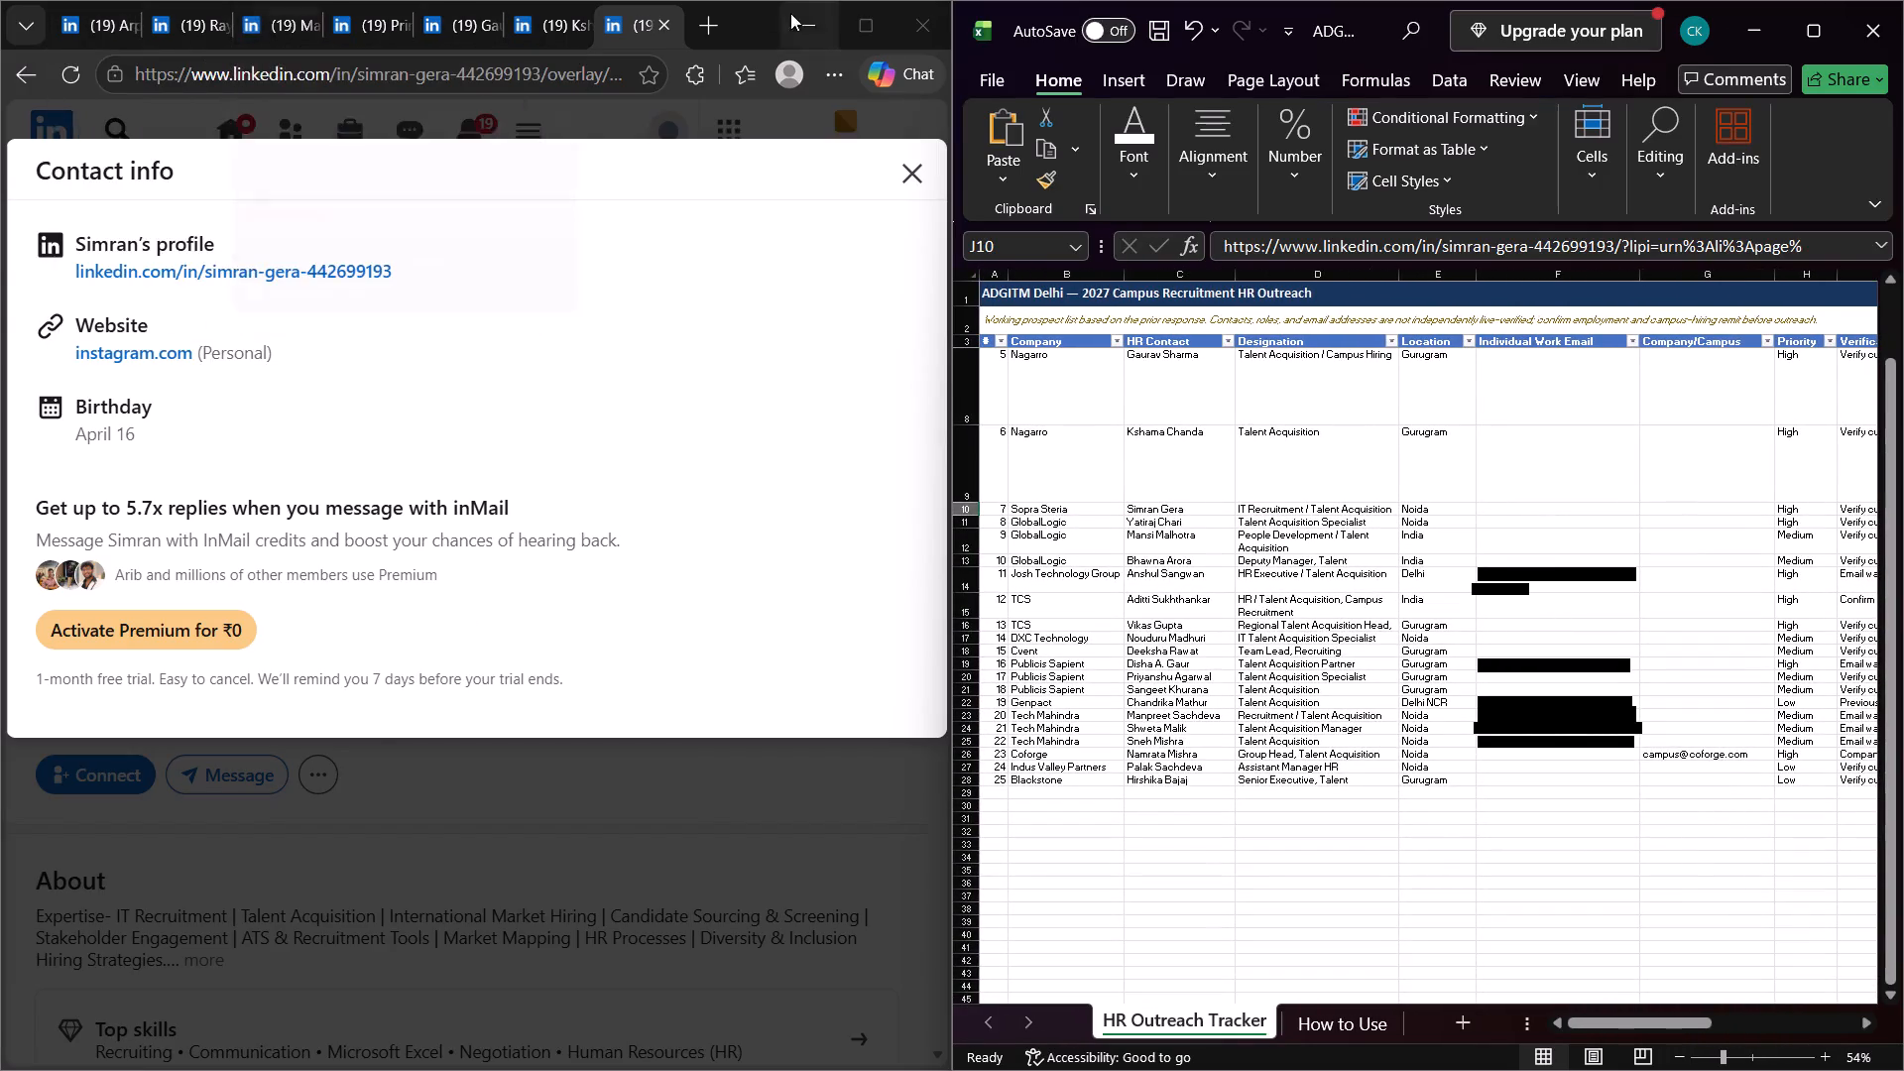
Close all open LinkedIn profile tabs in the browser, from the Sopra Steria contact back to the HCLTech contact.
click(661, 19)
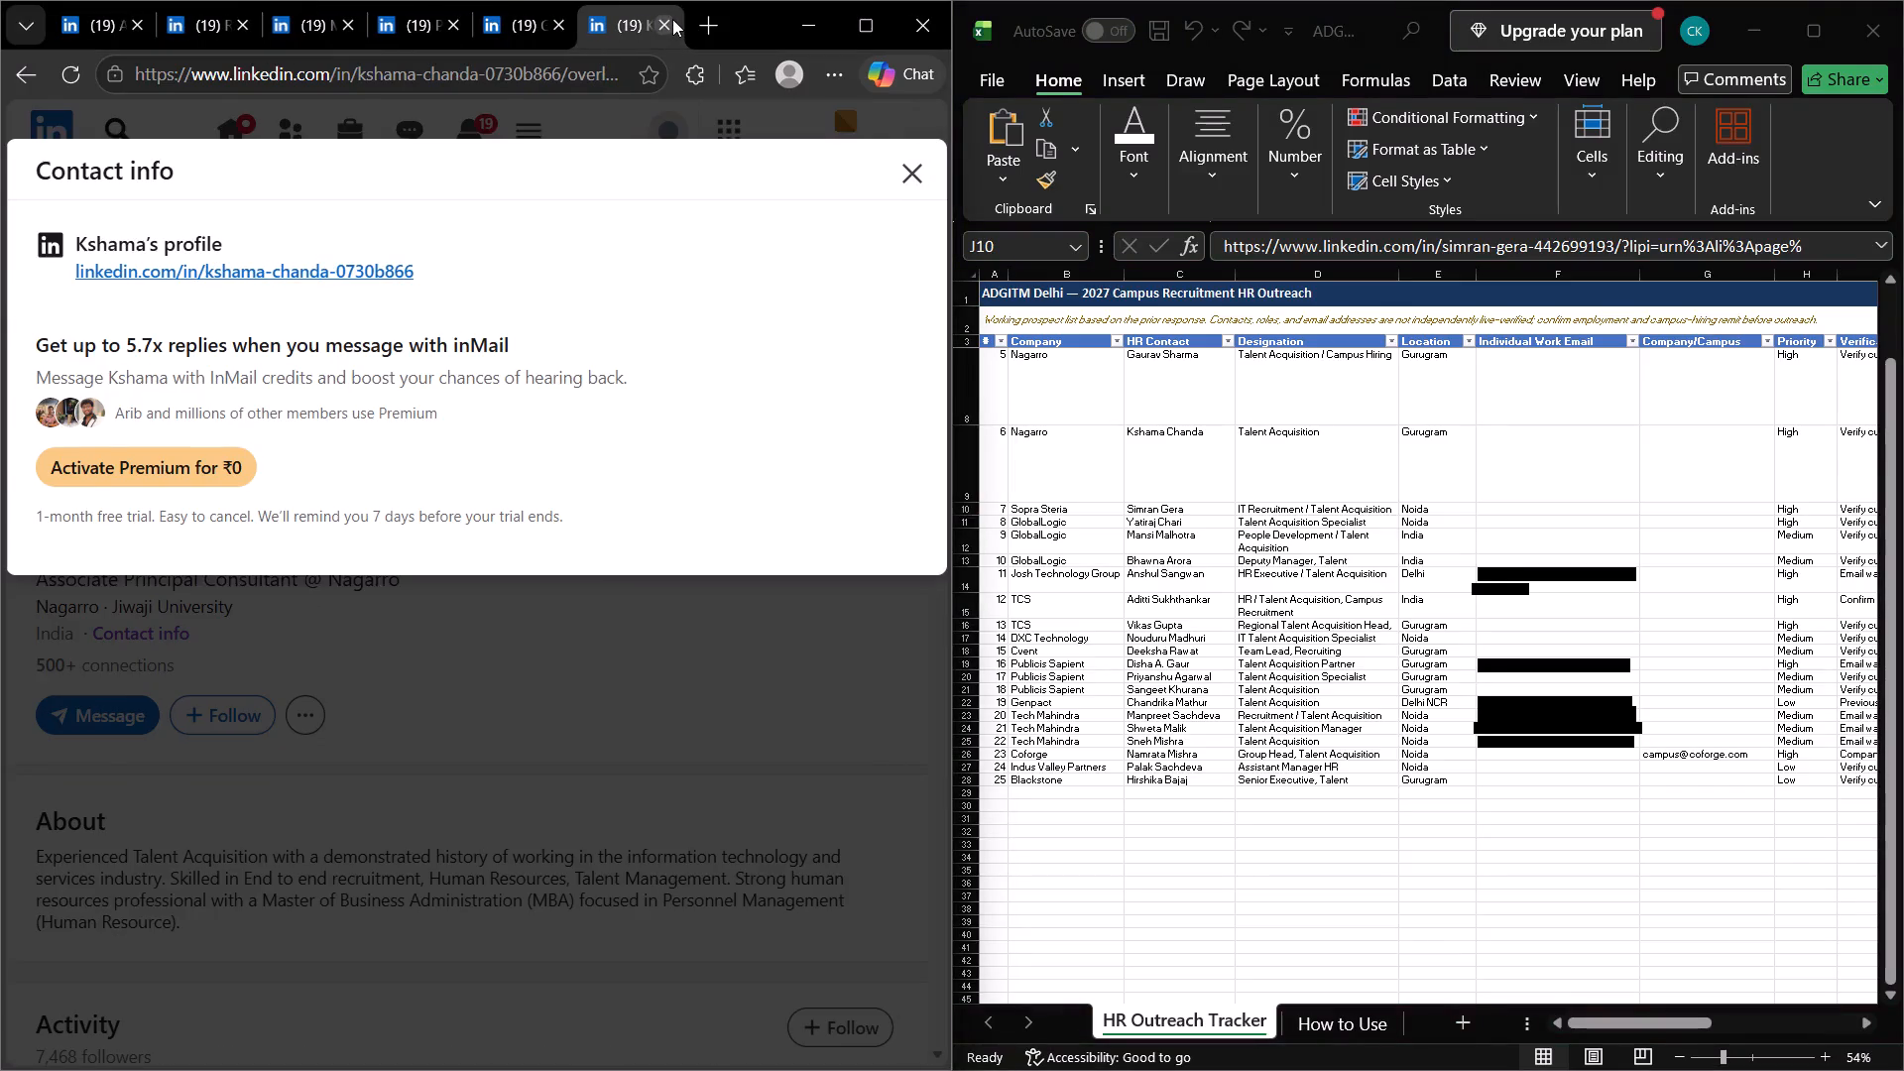
click(672, 19)
click(661, 21)
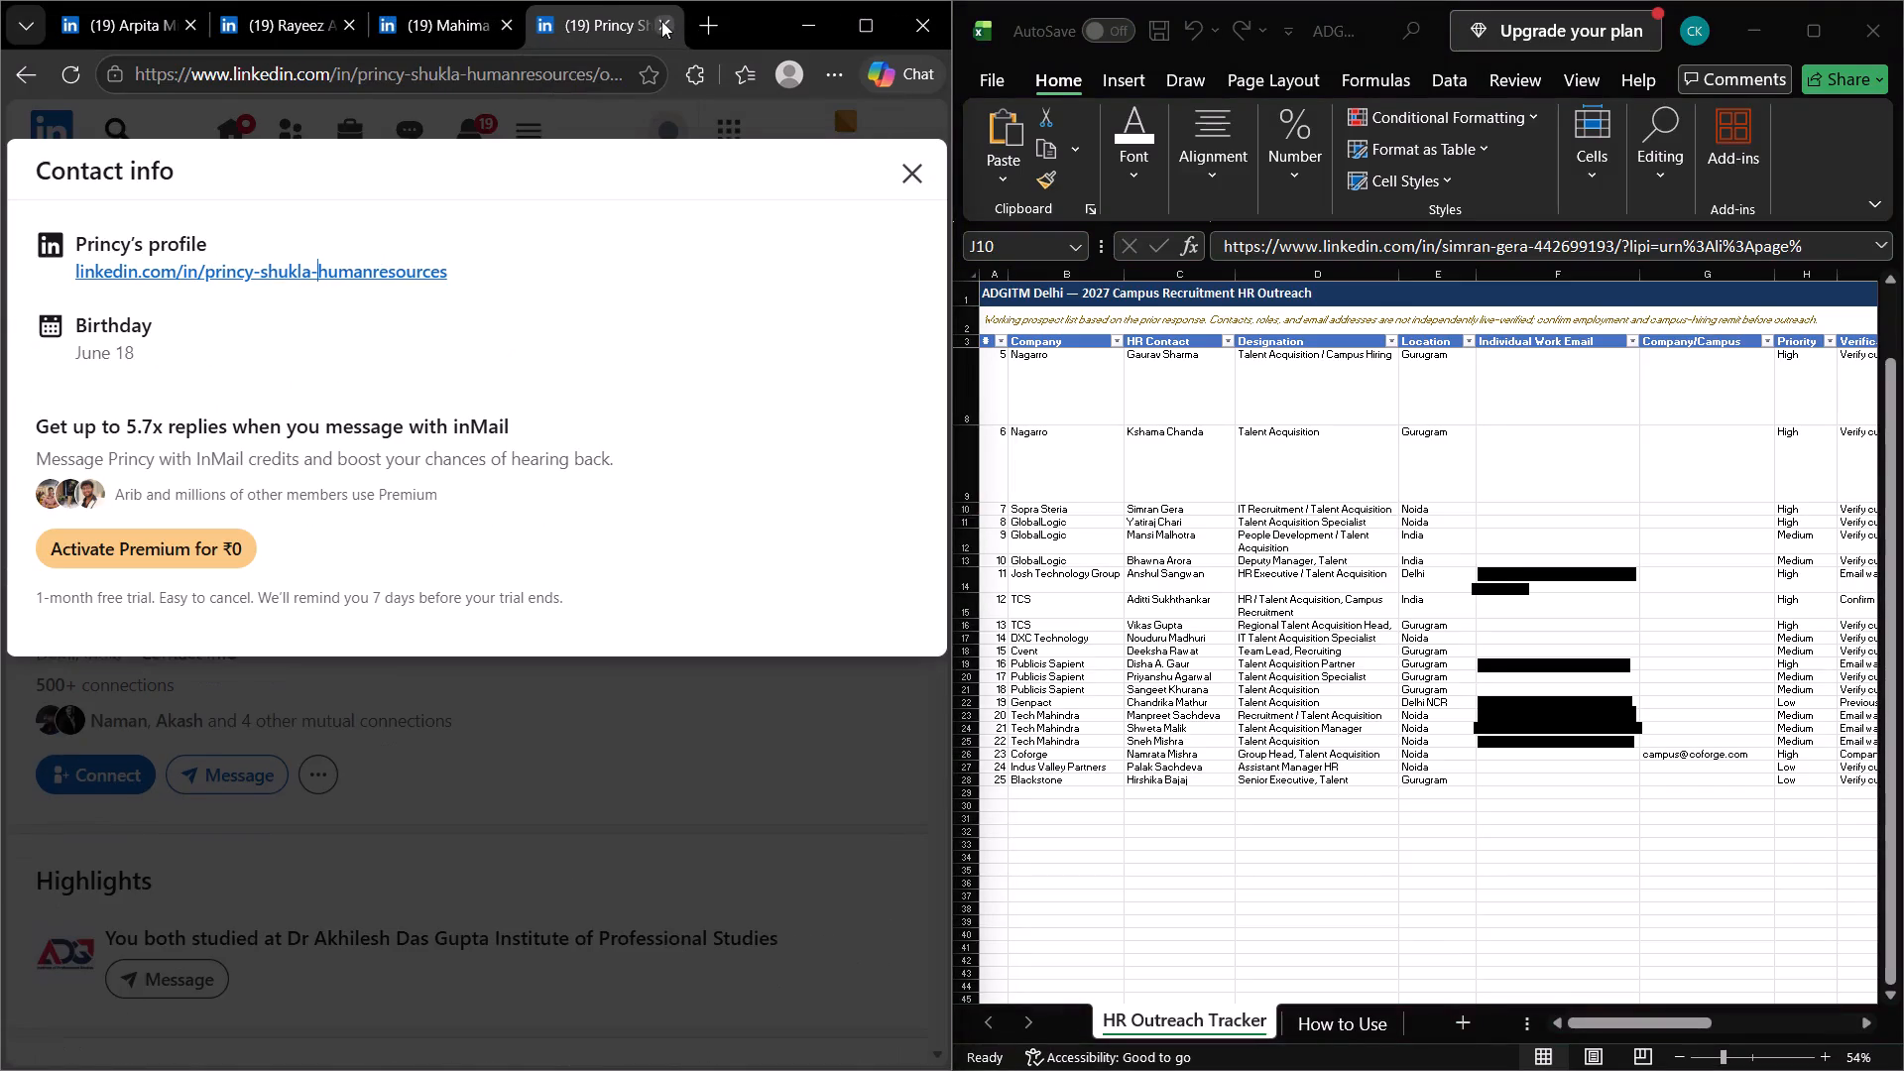
click(661, 21)
click(661, 21)
click(620, 19)
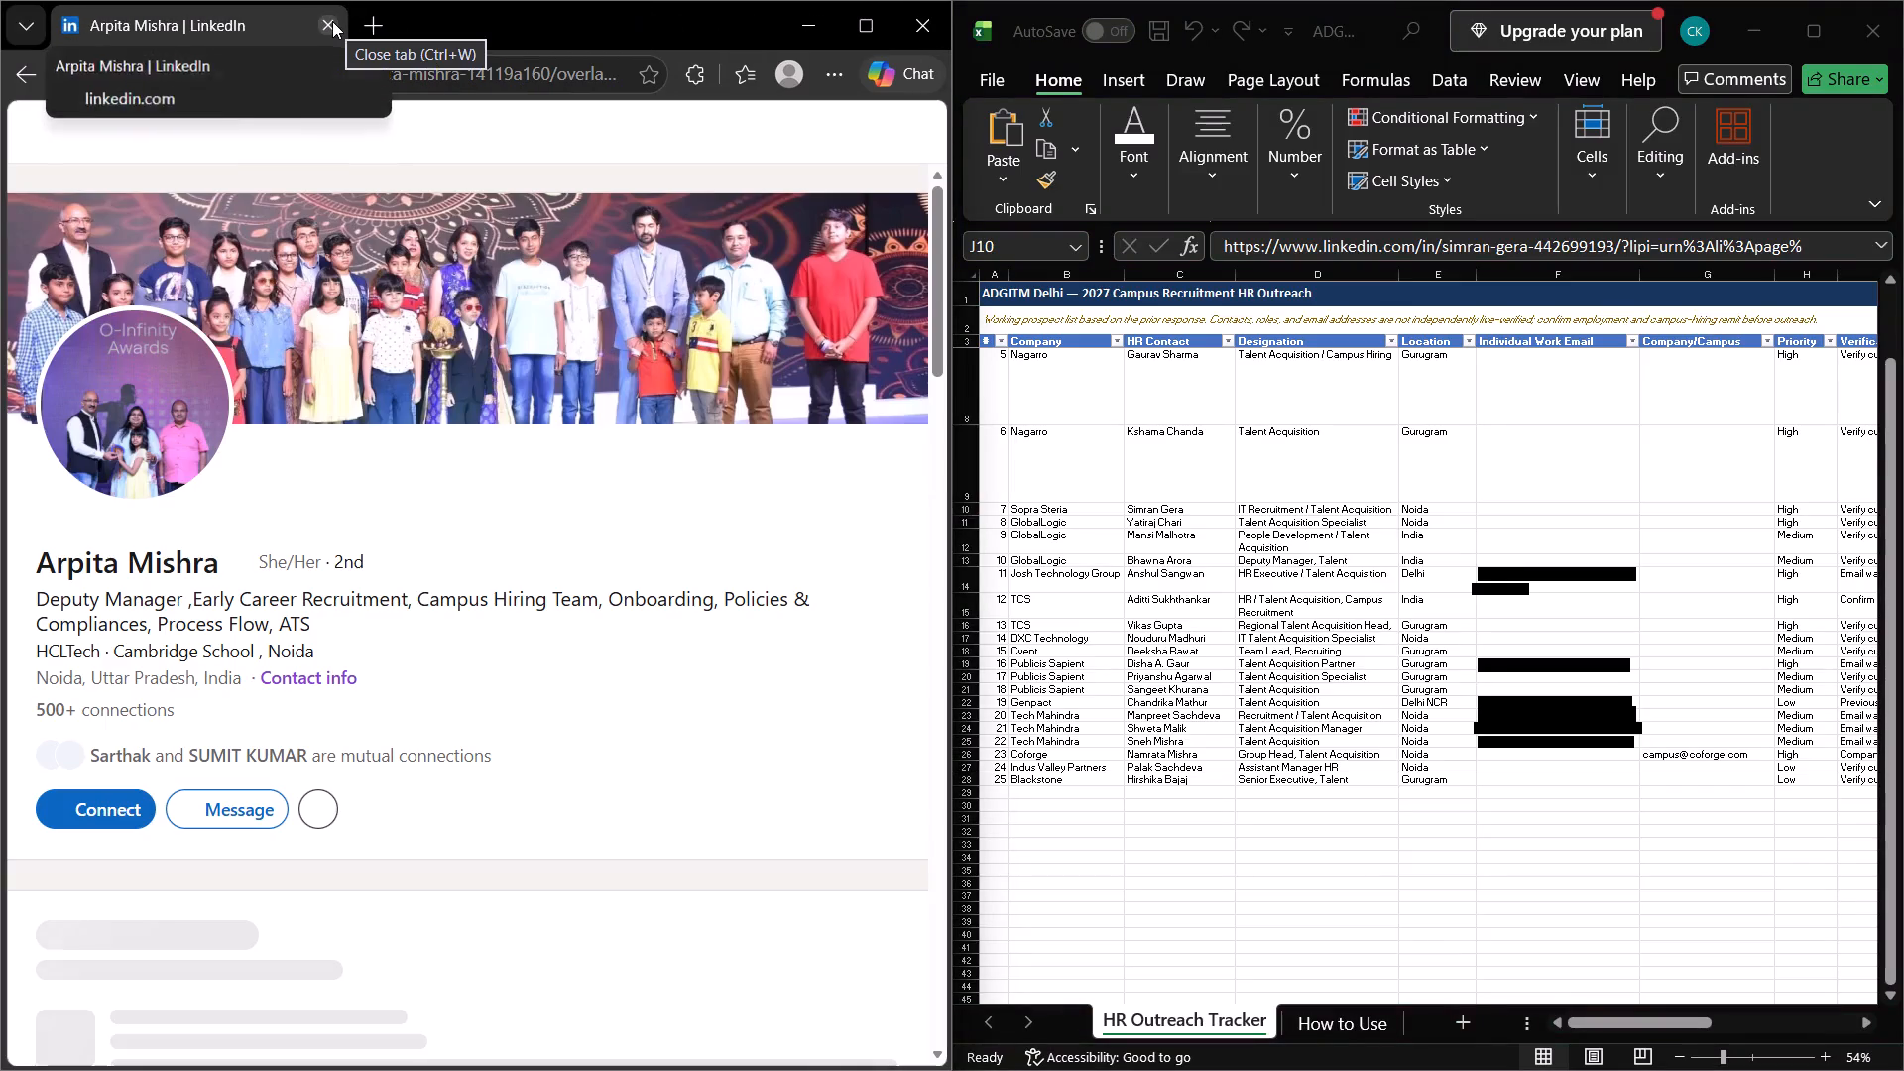
click(332, 21)
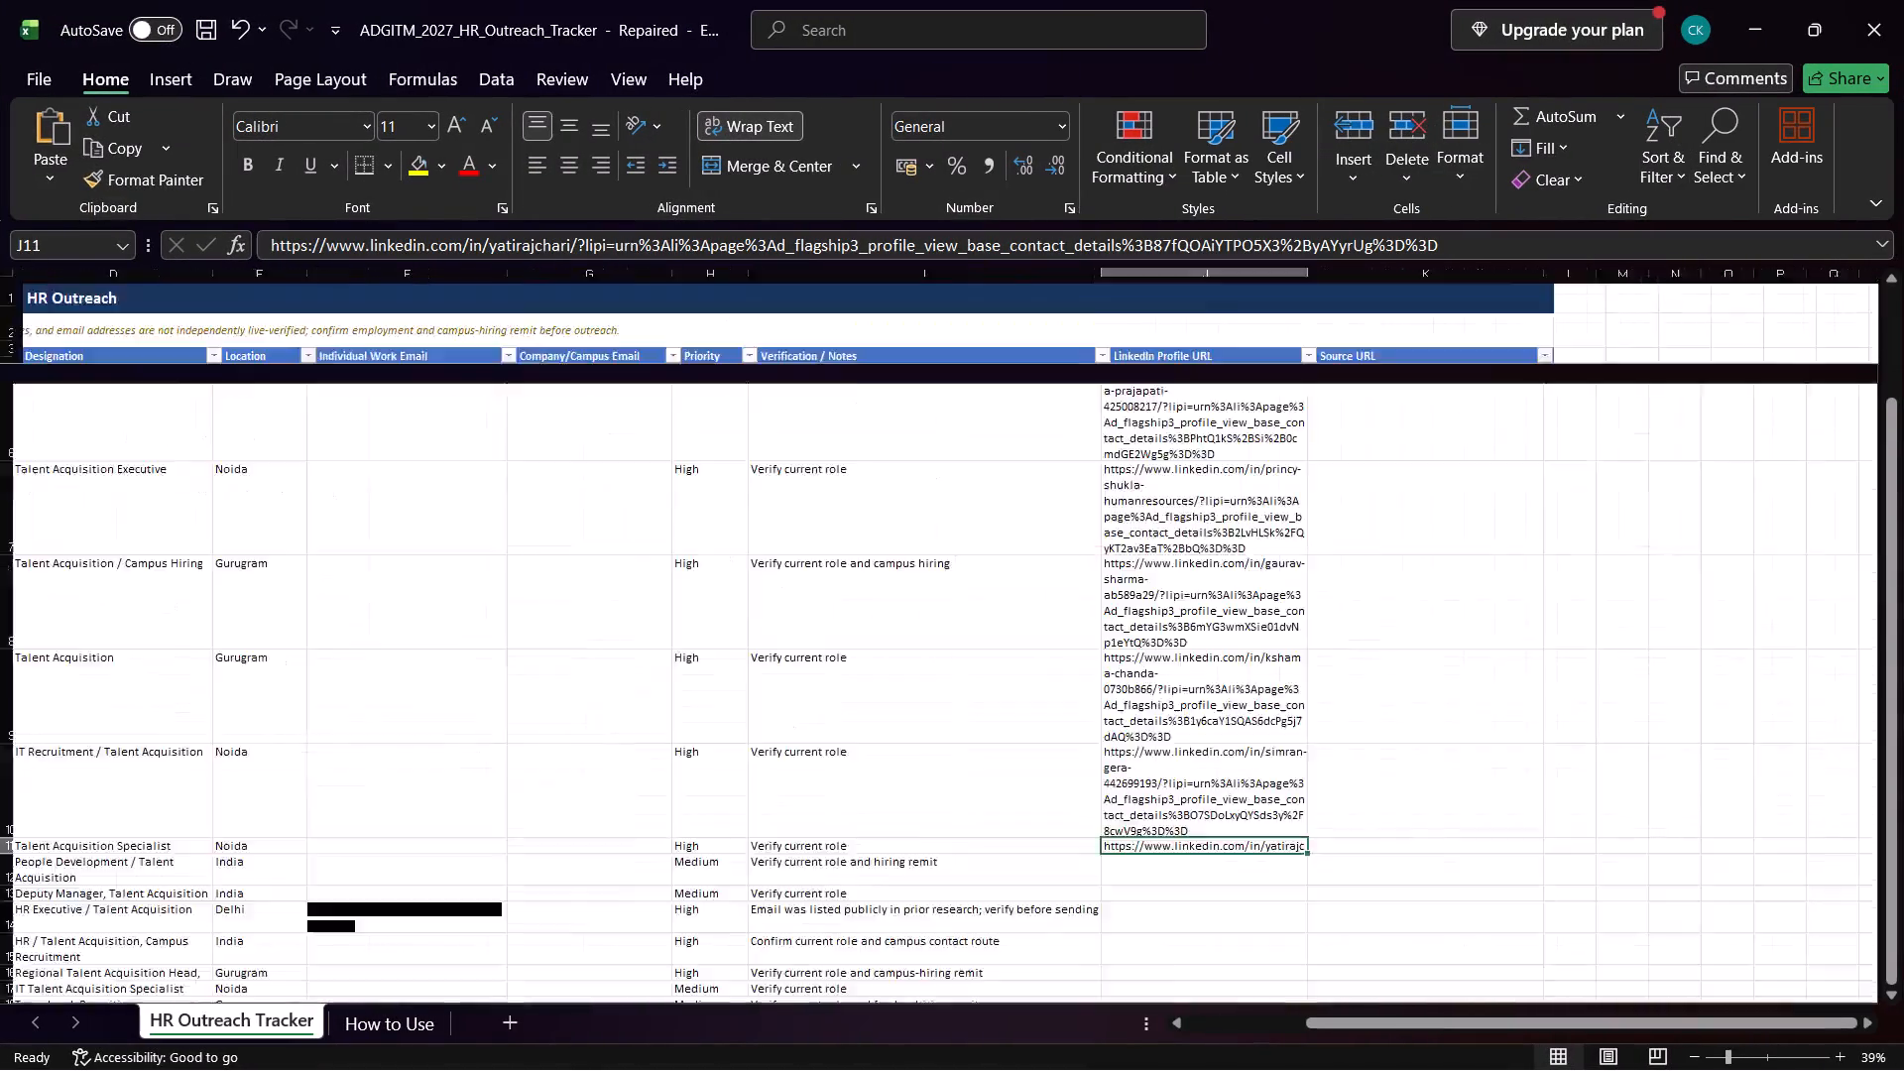
scroll(1142, 502, up, 5)
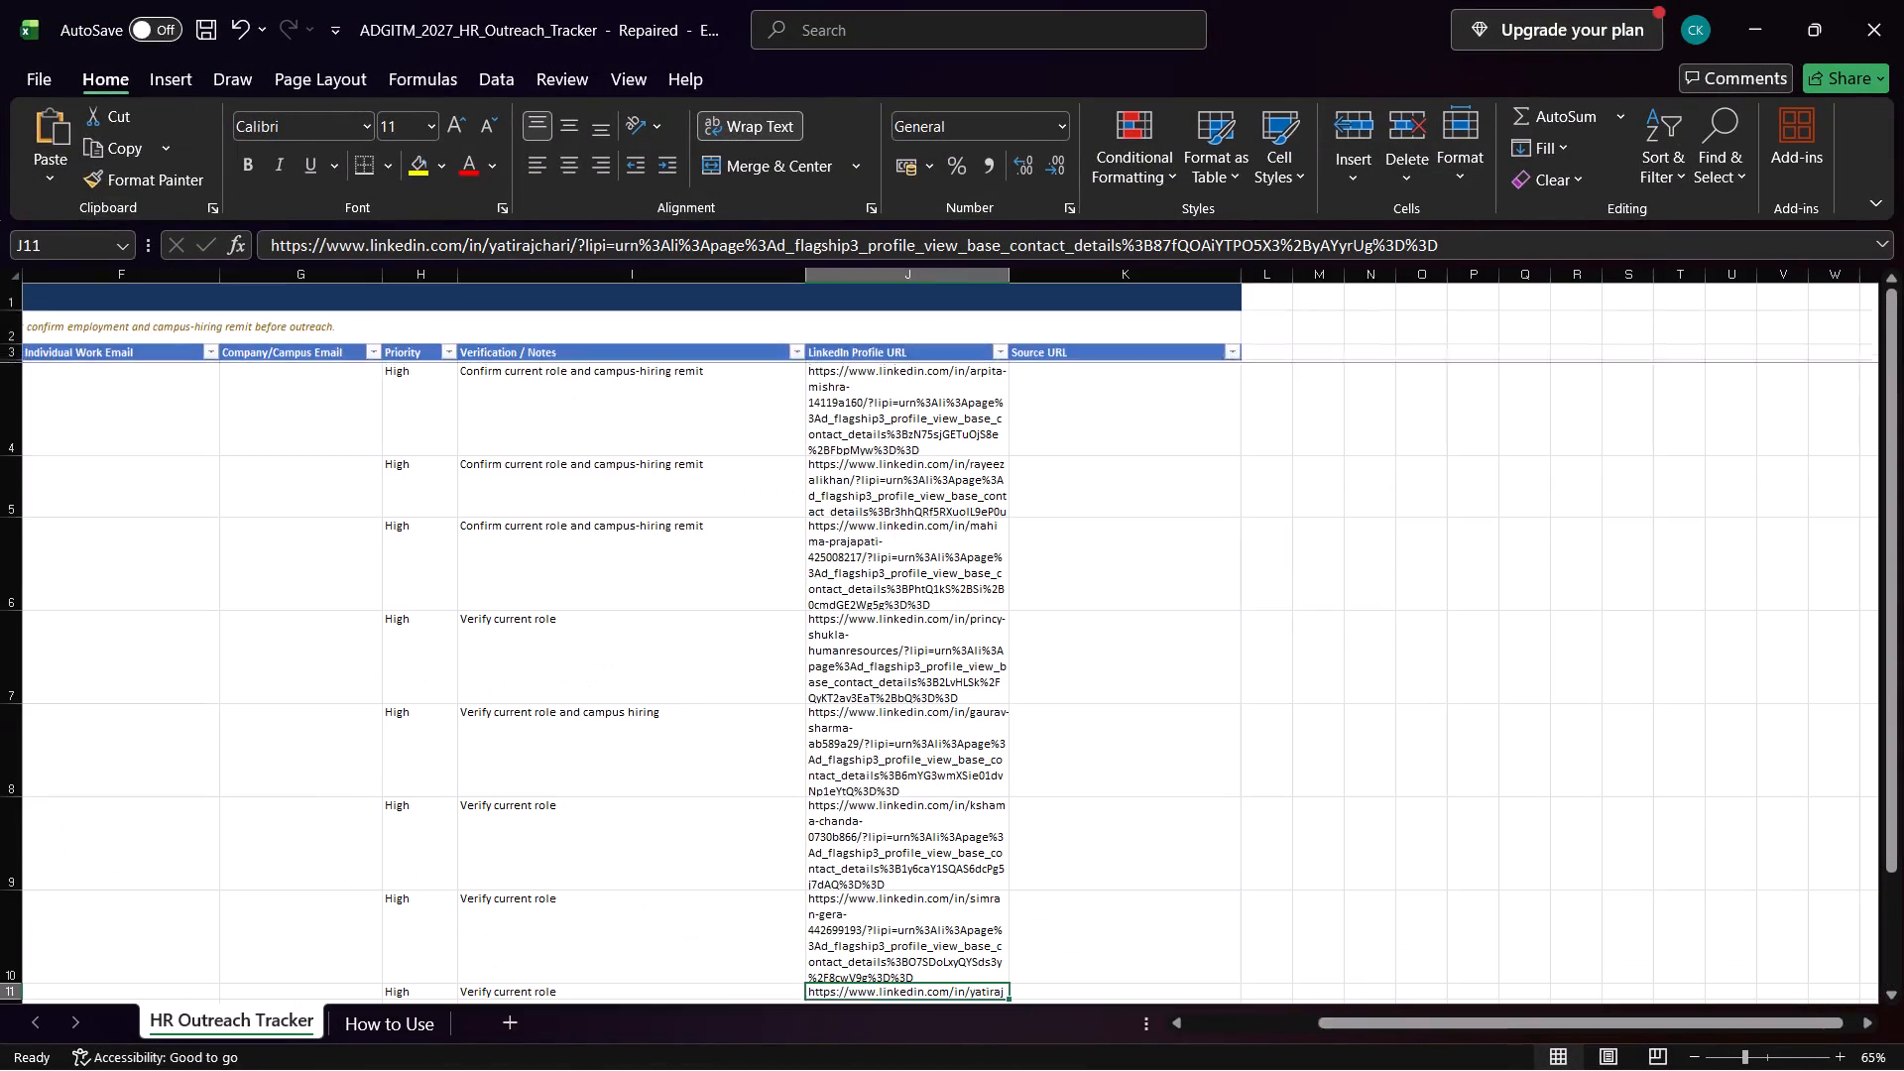
click(1072, 274)
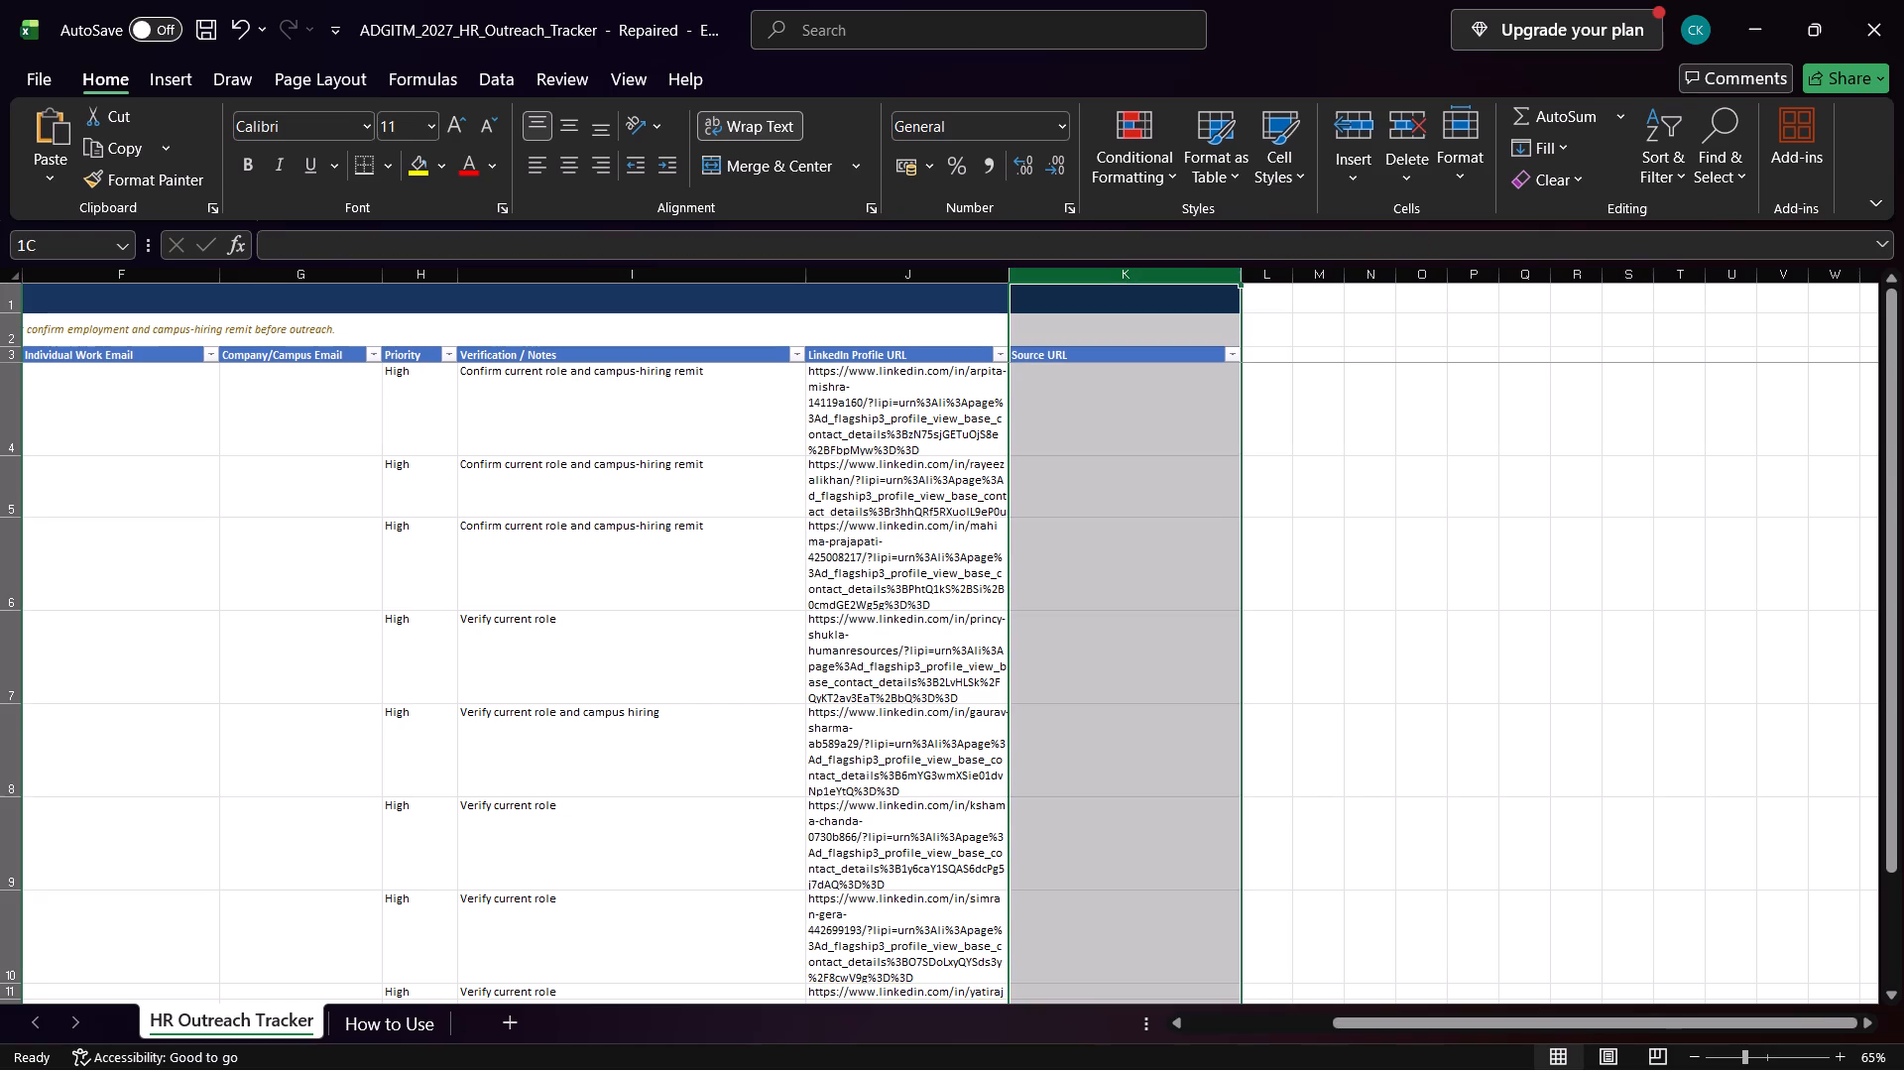
right_click(1072, 274)
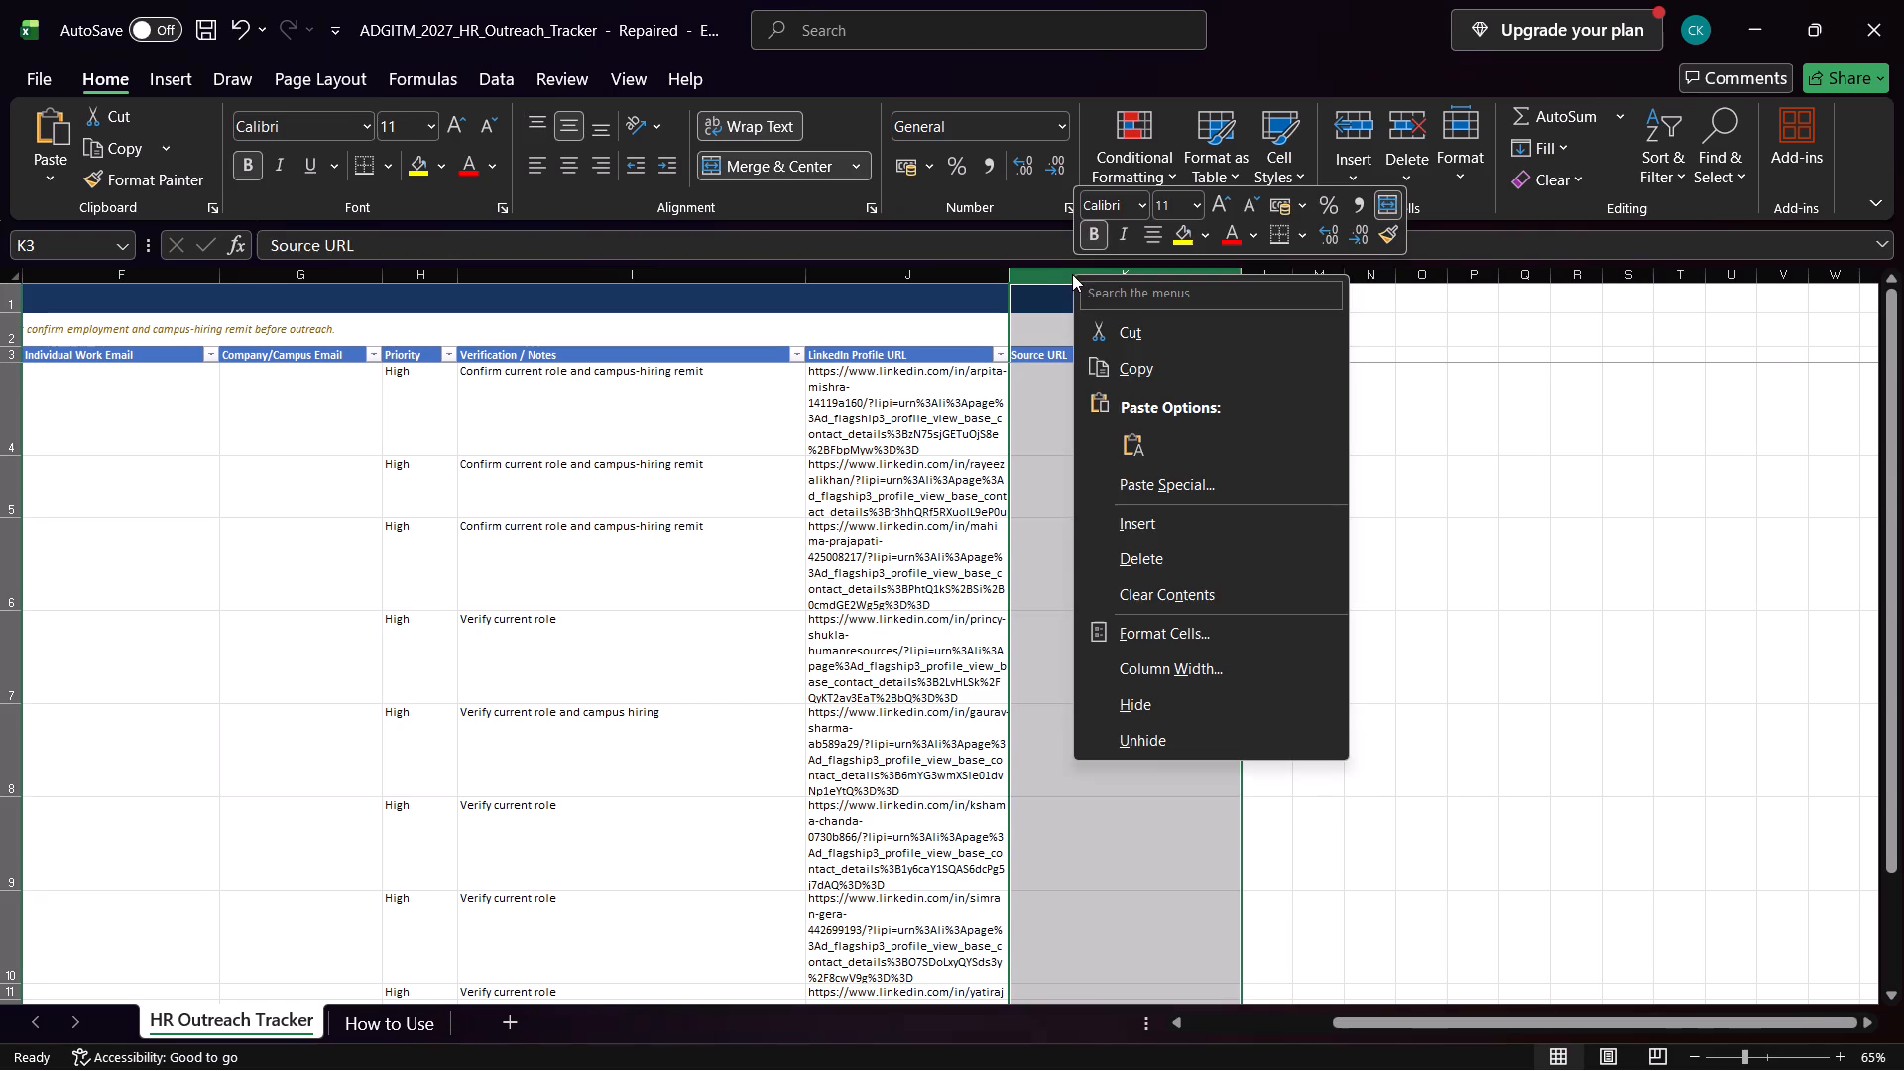
click(1169, 550)
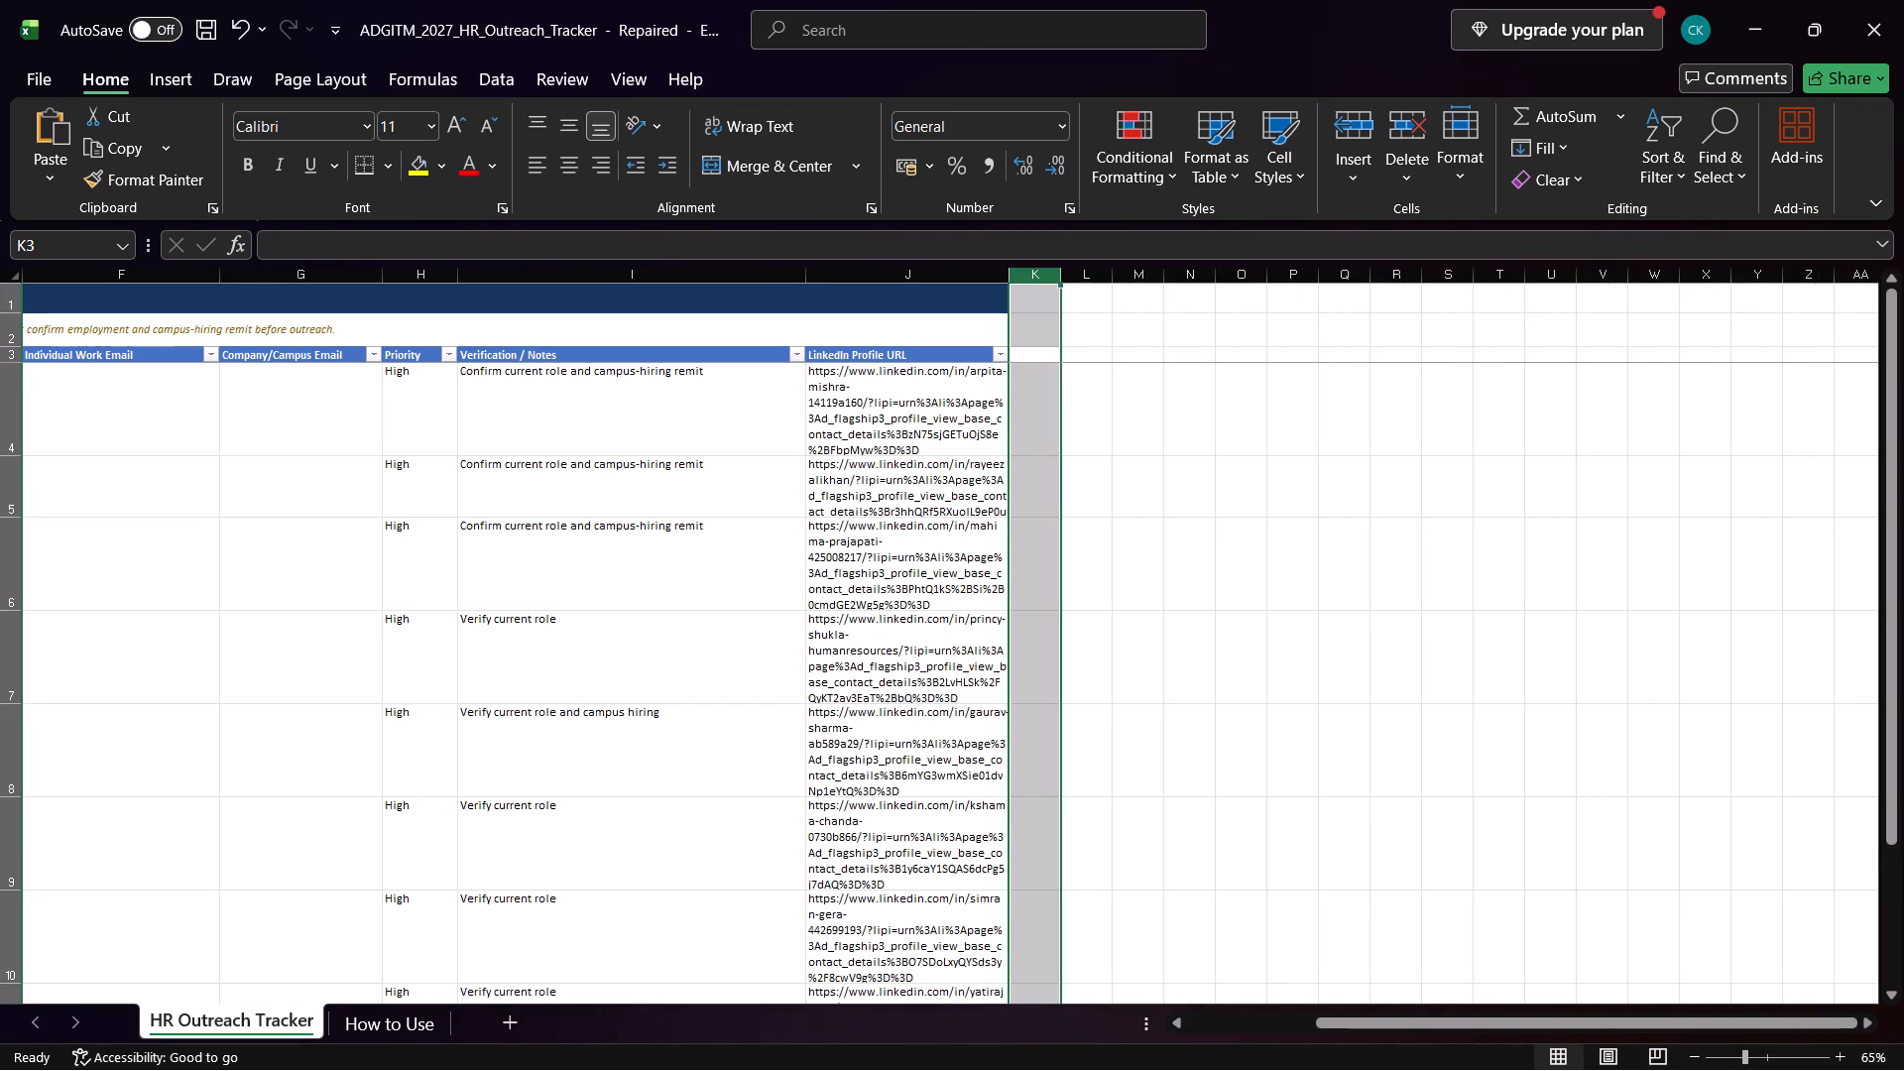
Auto-fit the width of the LinkedIn Profile URL column in the tracker.
double_click(1010, 274)
Review the tracker's contact rows and remaining columns from the first HCLTech entry to the Blackstone entry.
scroll(1001, 605, right, 2)
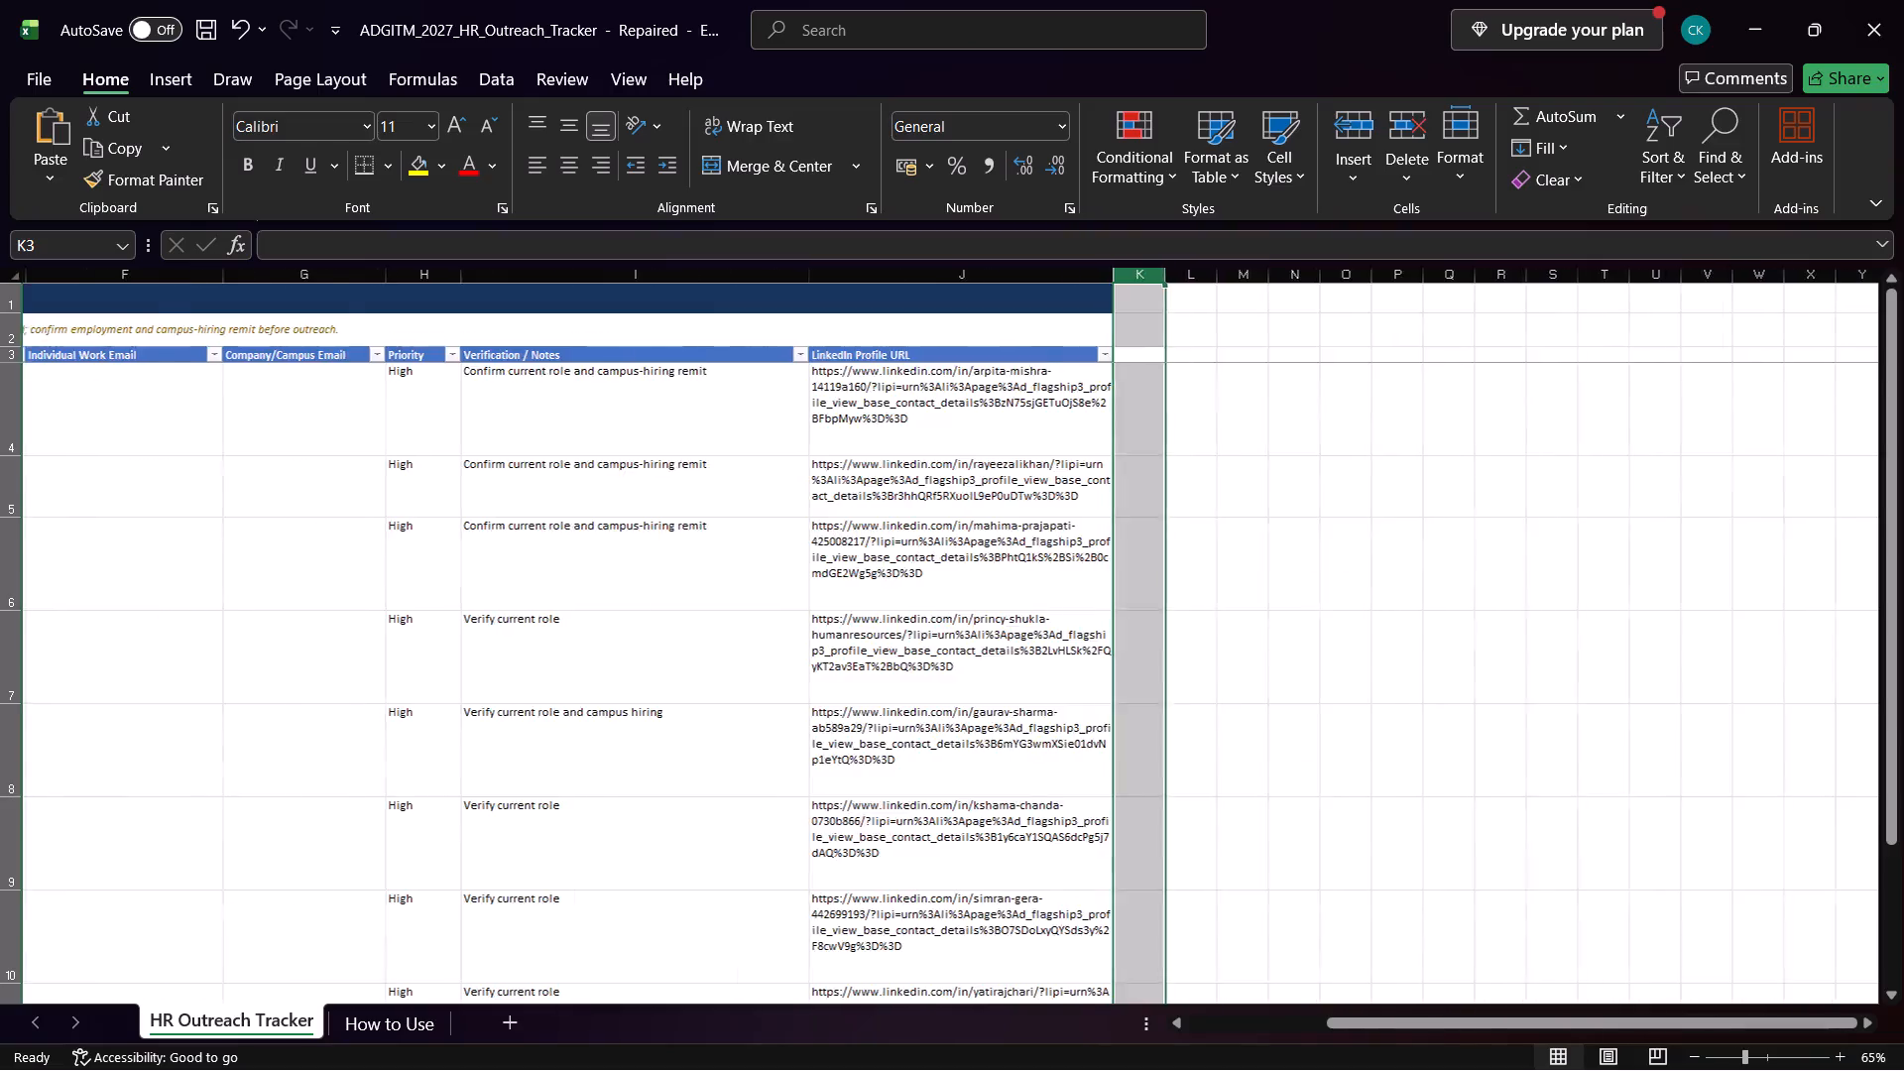
scroll(1001, 605, right, 2)
scroll(1001, 605, down, 2)
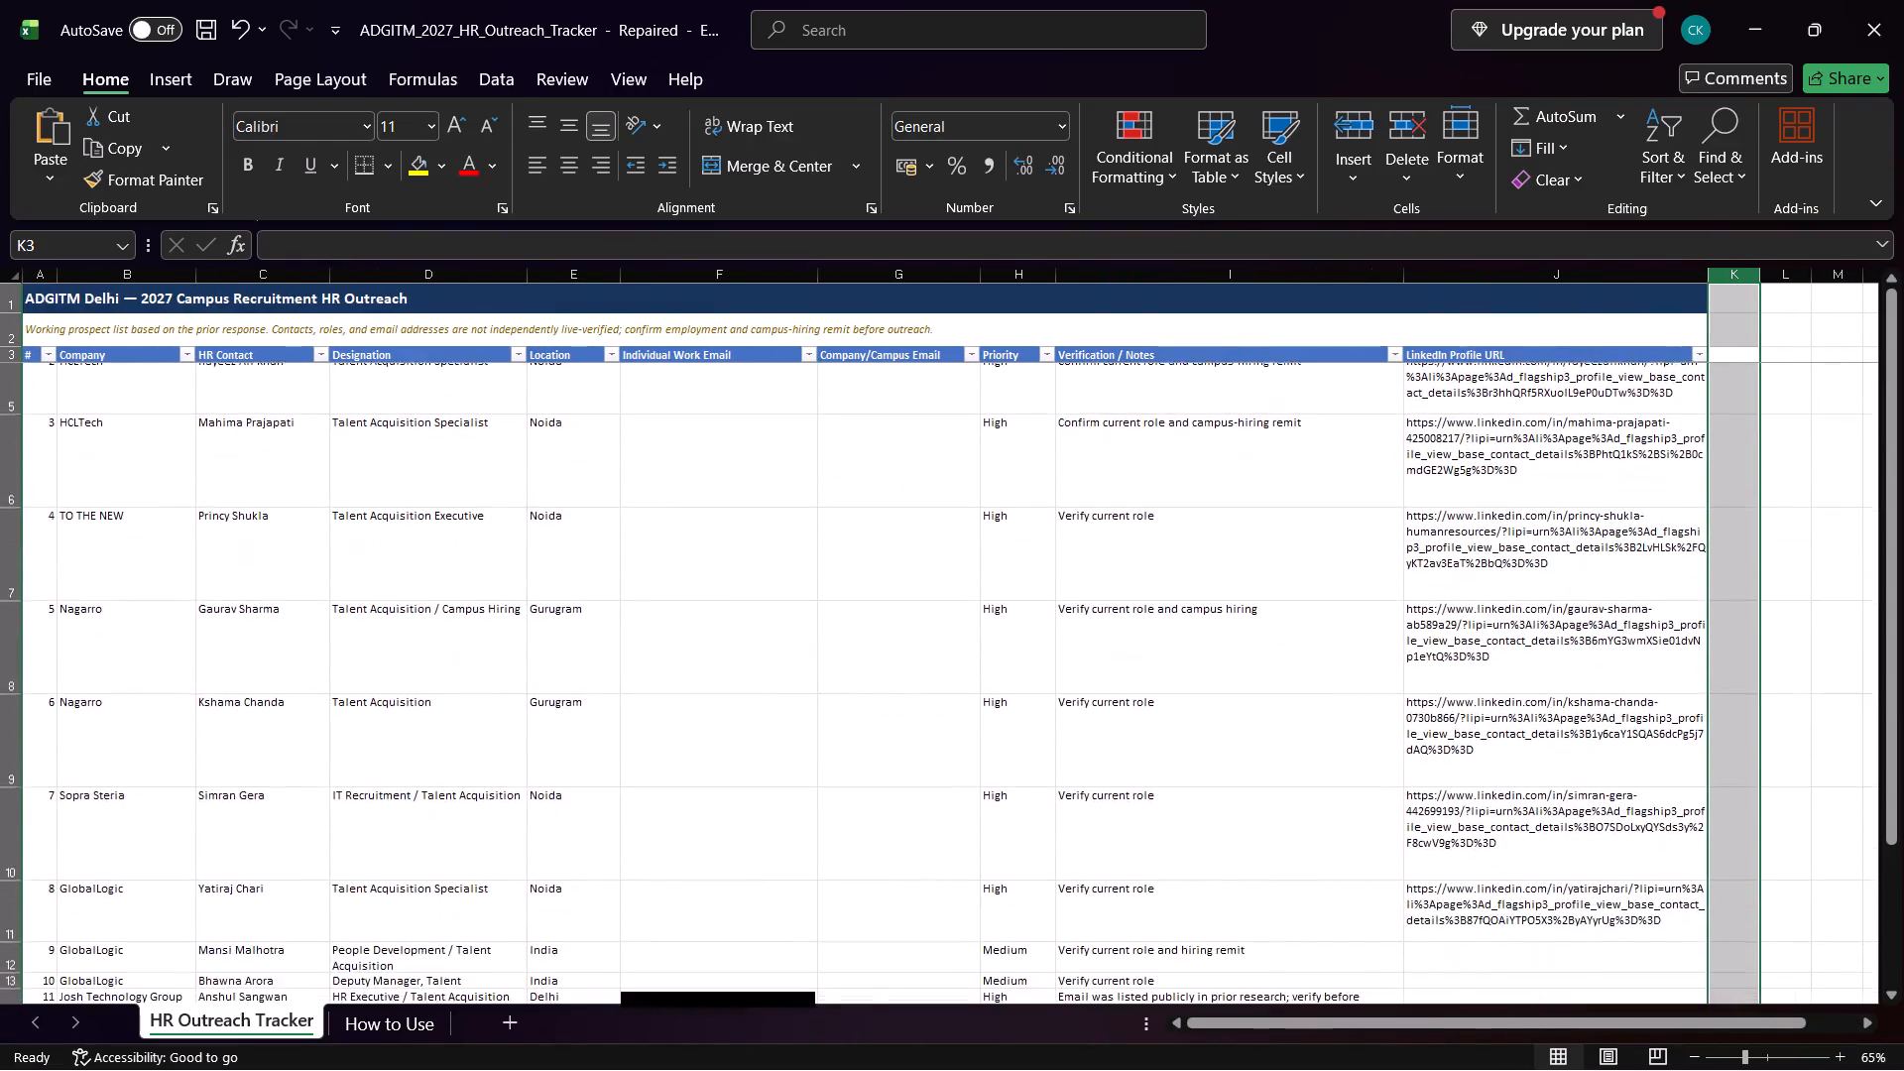
scroll(1001, 605, down, 2)
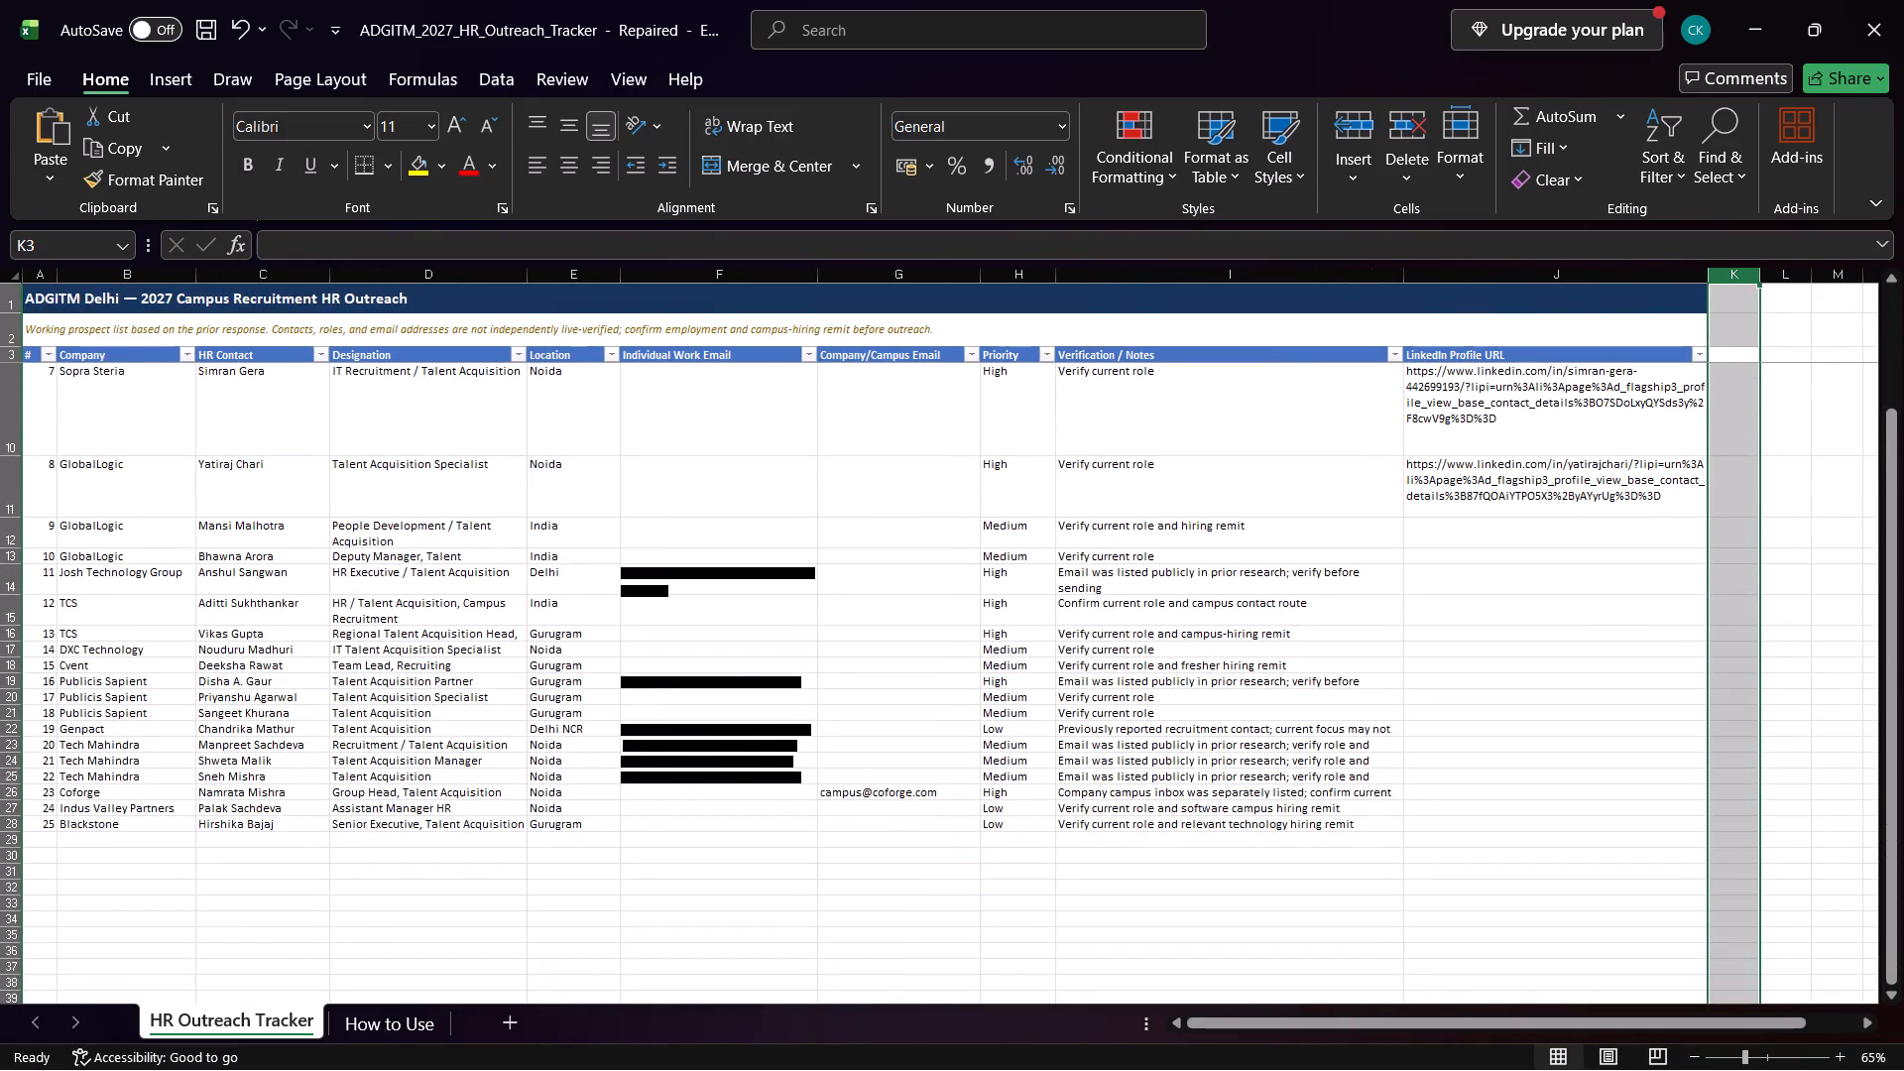
scroll(770, 775, up, 1)
scroll(770, 775, down, 1)
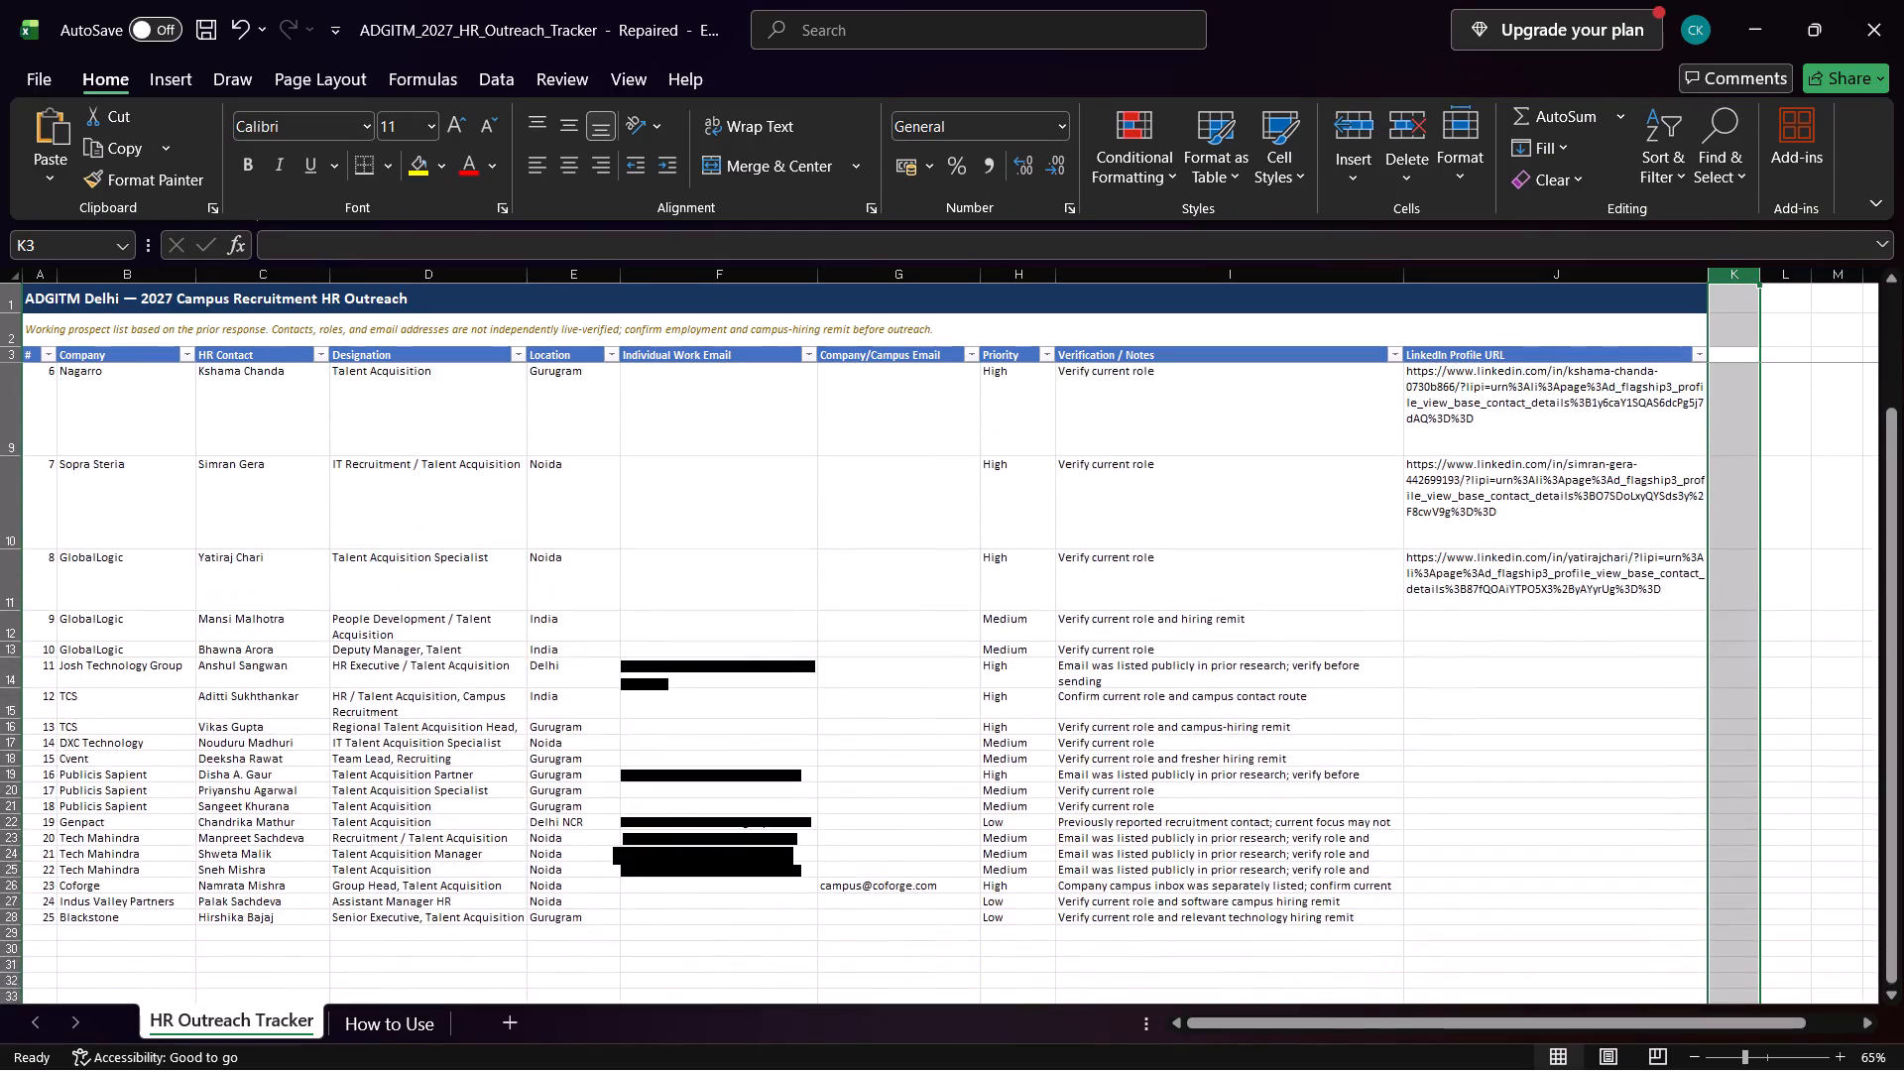
scroll(770, 775, up, 4)
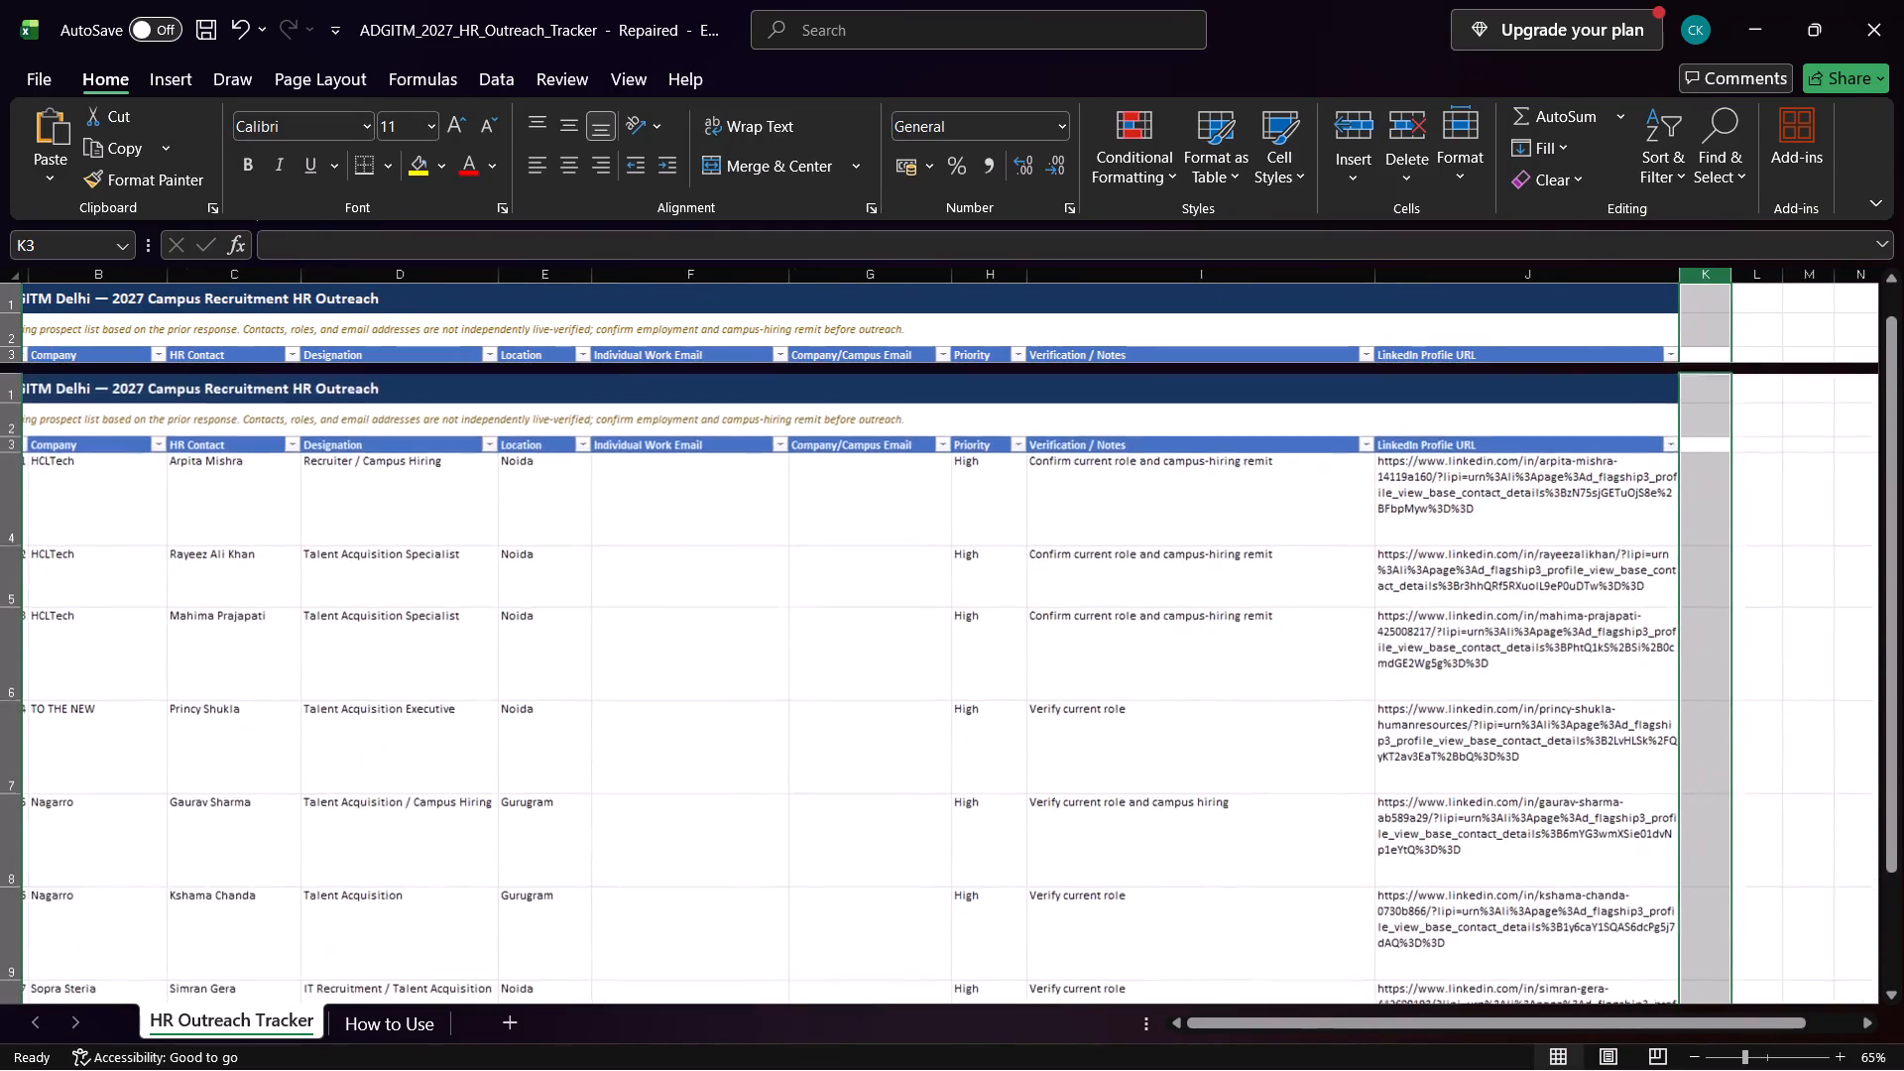
scroll(770, 775, down, 2)
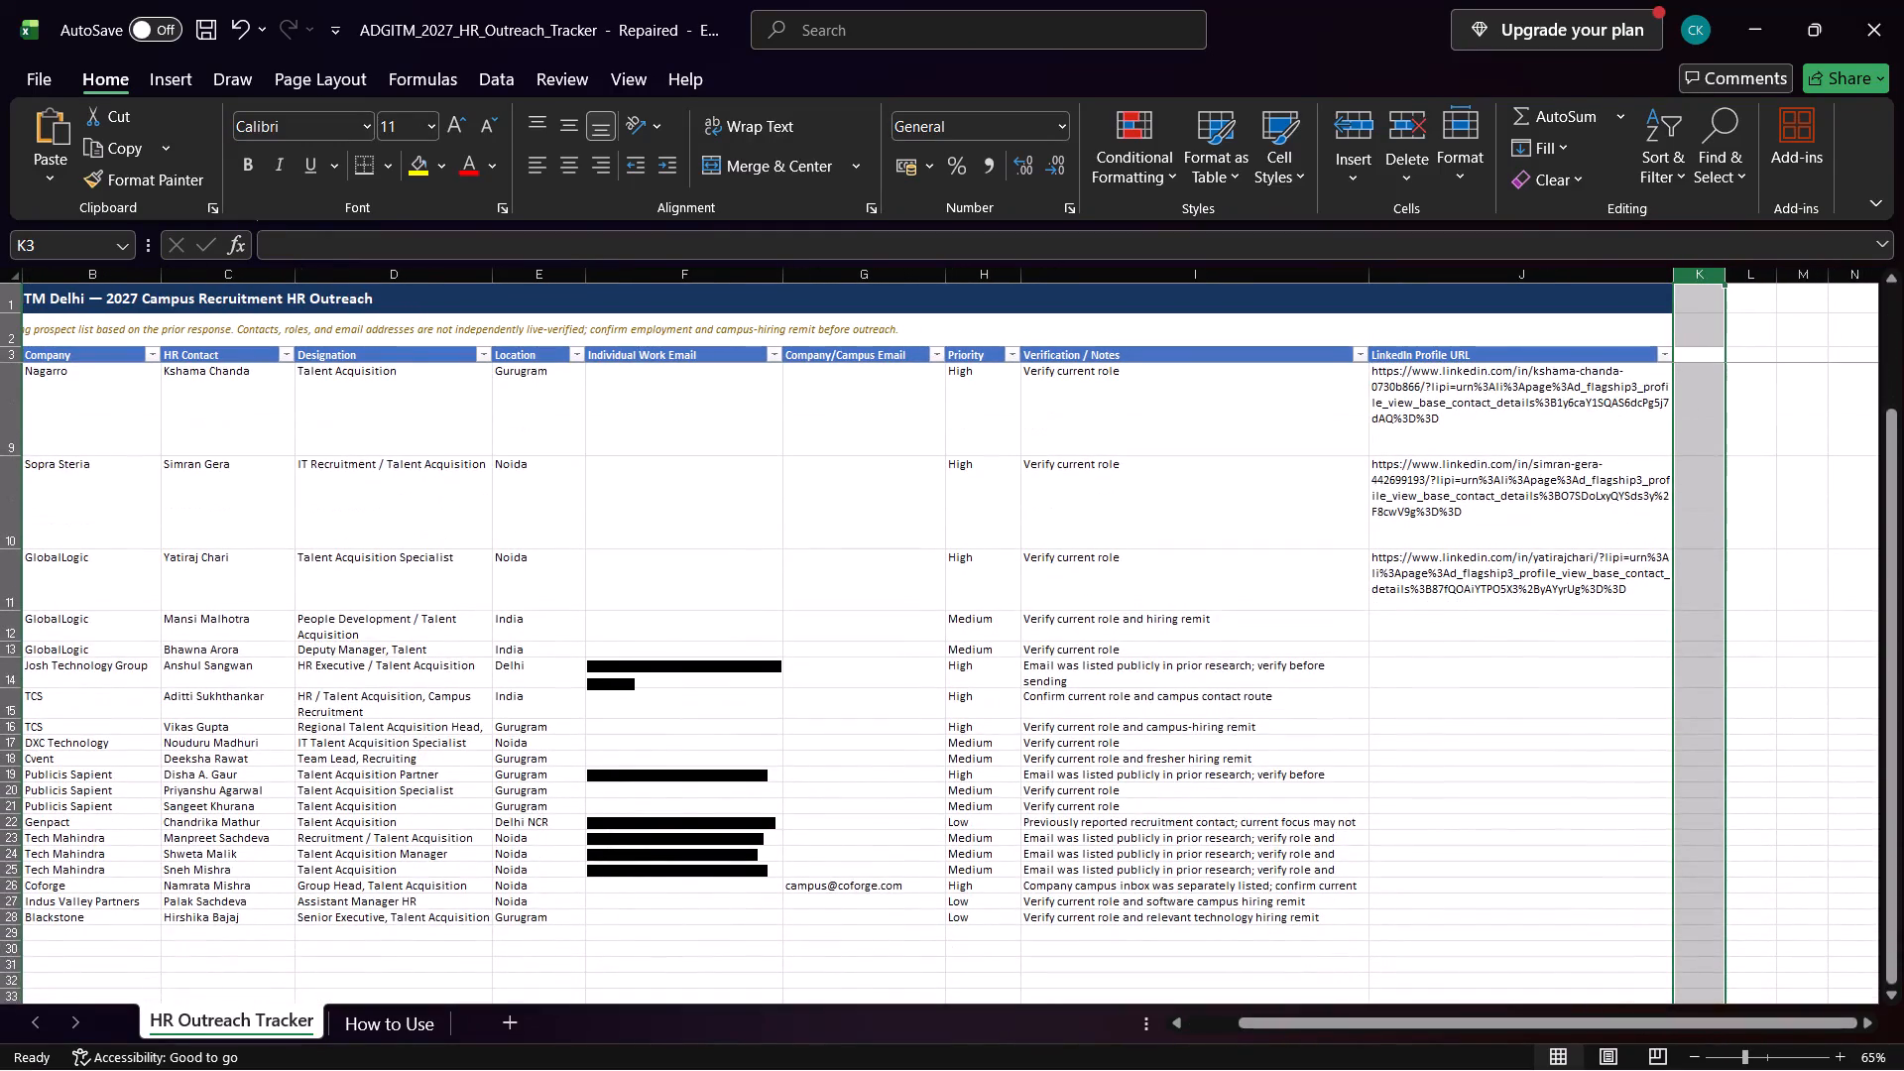
scroll(770, 775, up, 4)
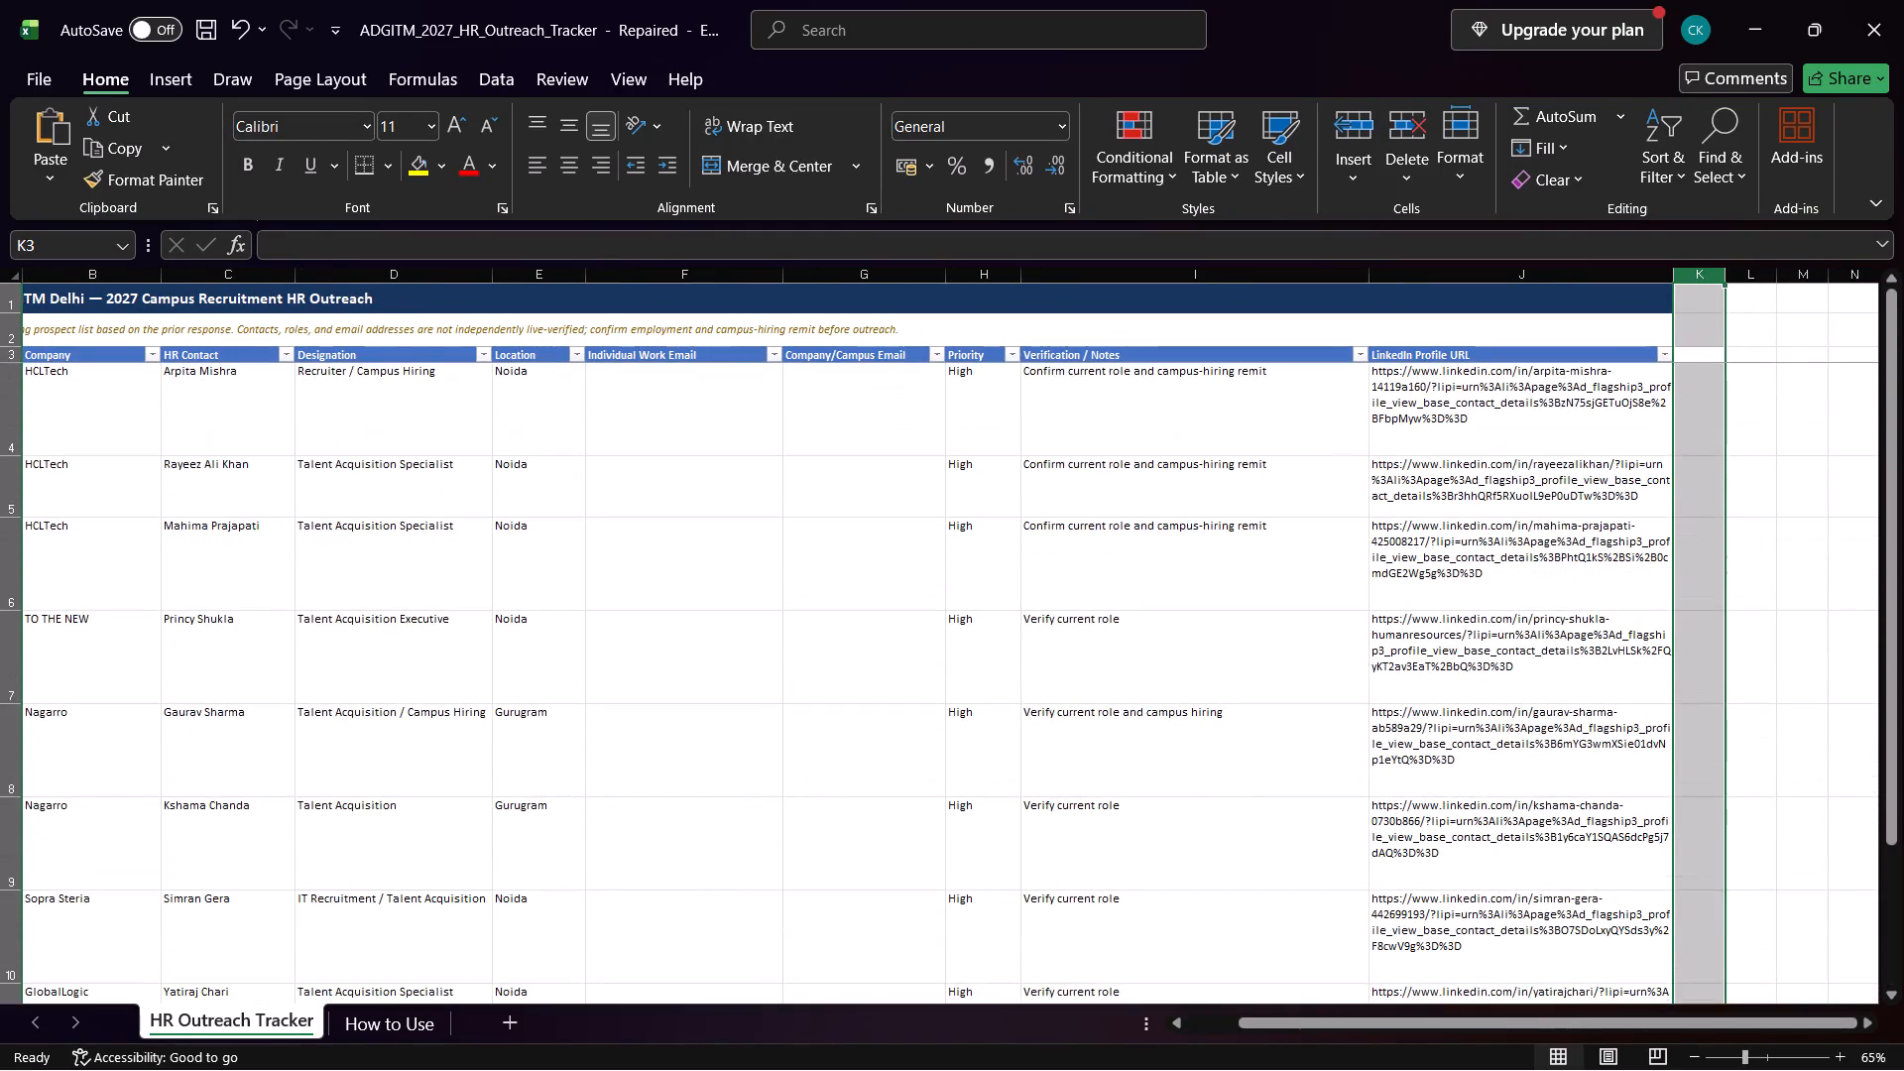
Delete the Verification / Notes column from the HR Outreach Tracker sheet.
click(1134, 270)
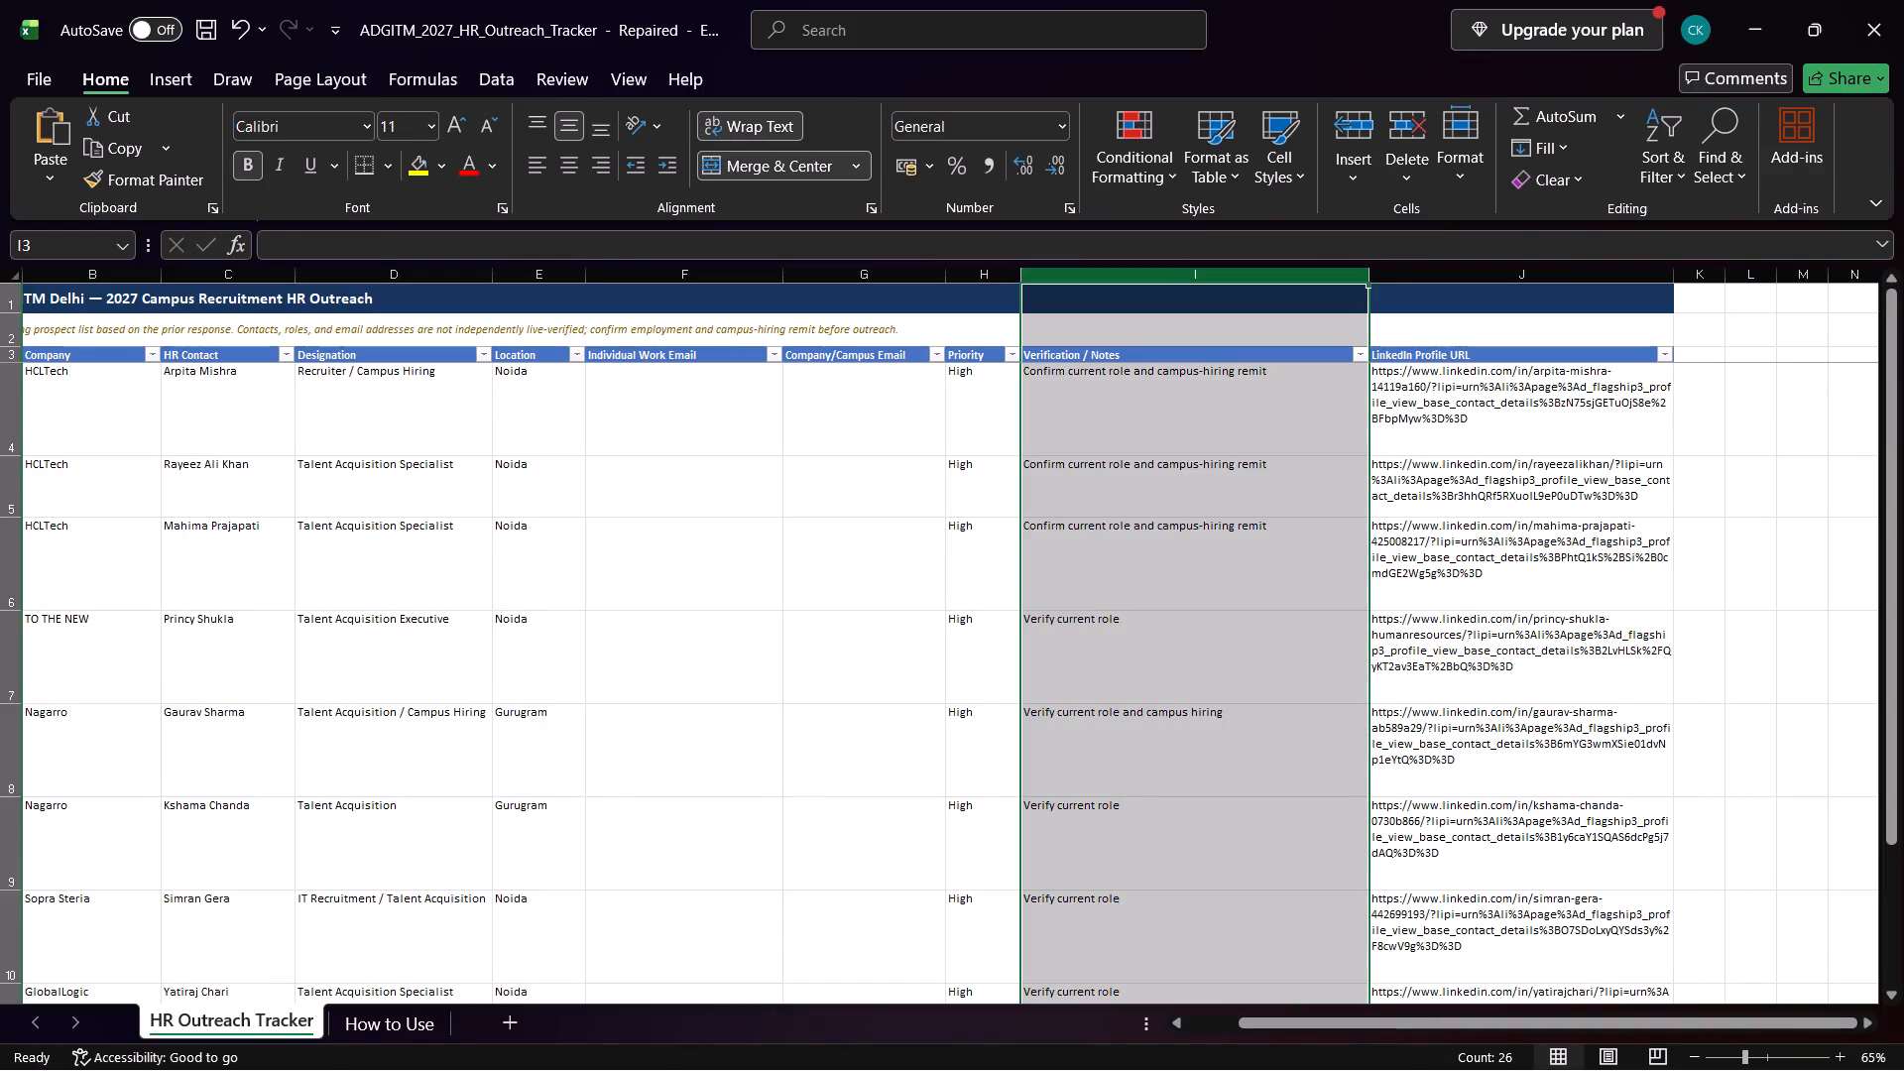
right_click(1135, 276)
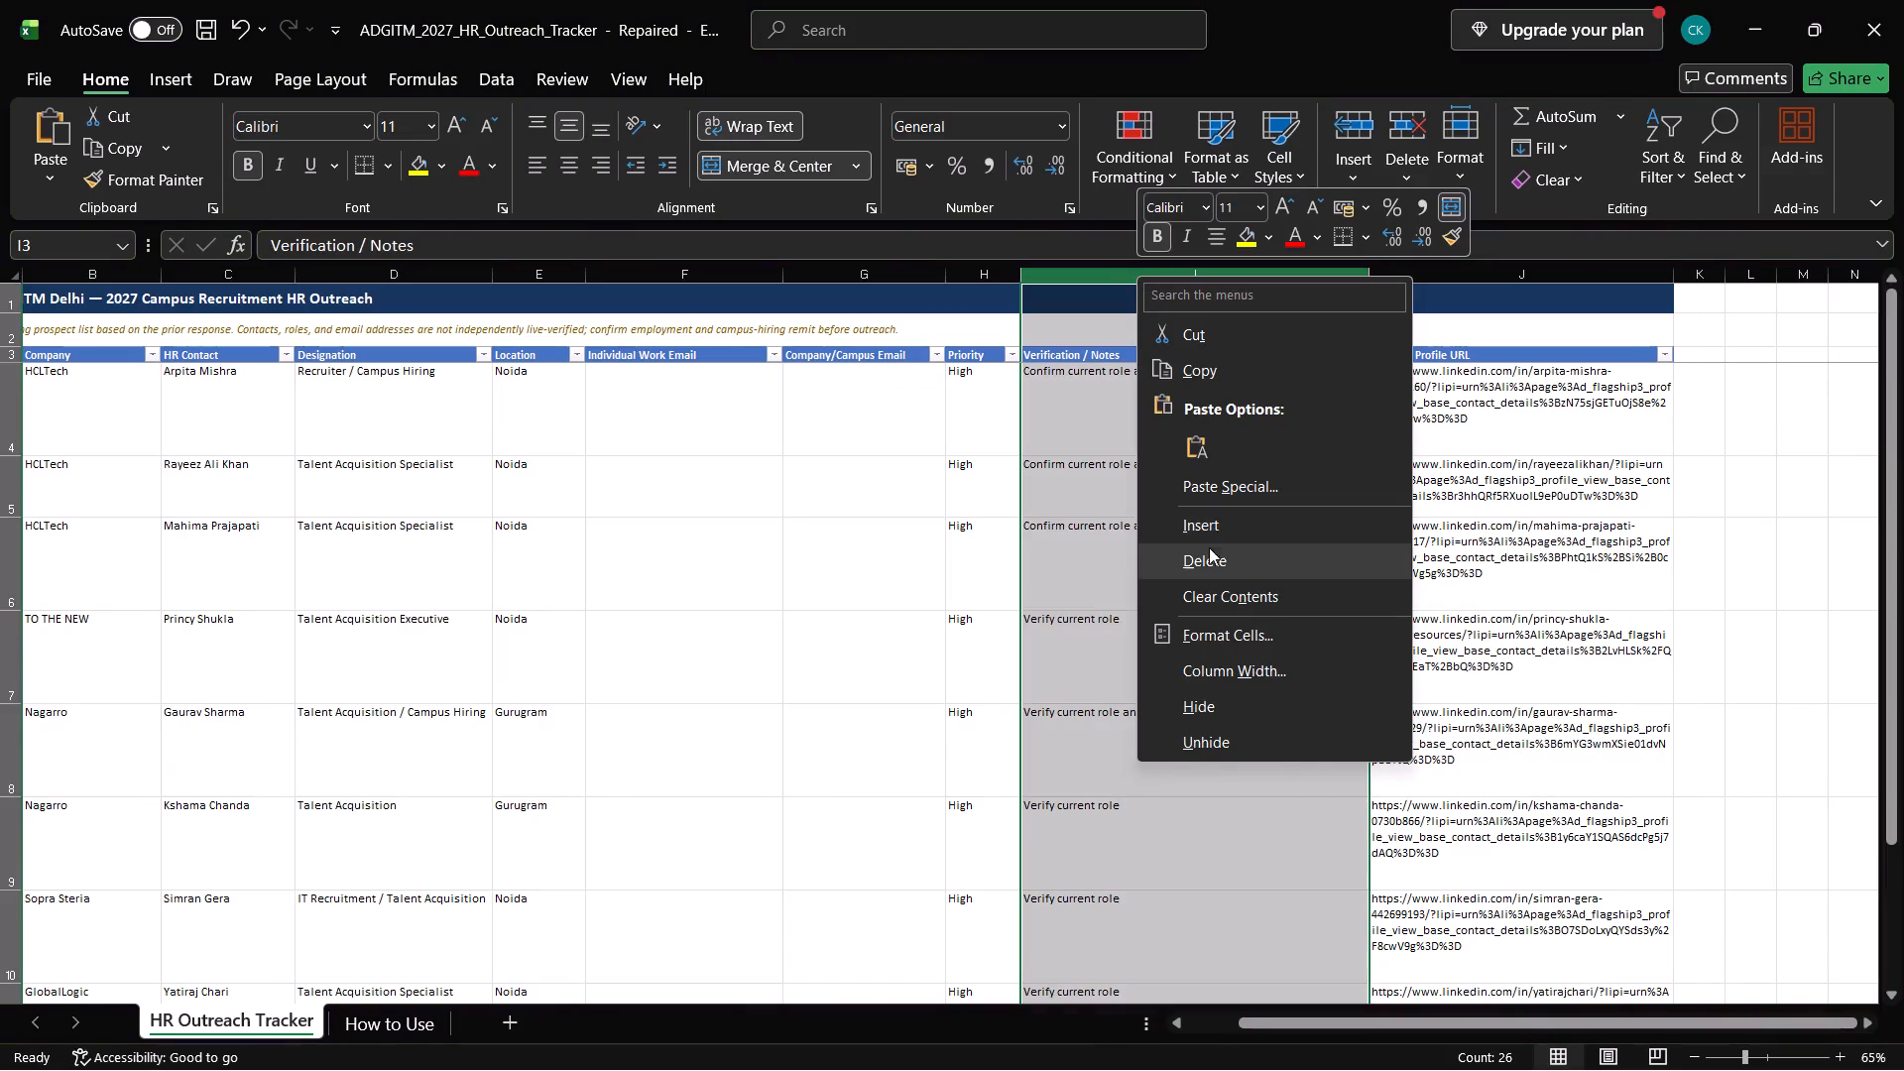
click(1210, 552)
click(1859, 535)
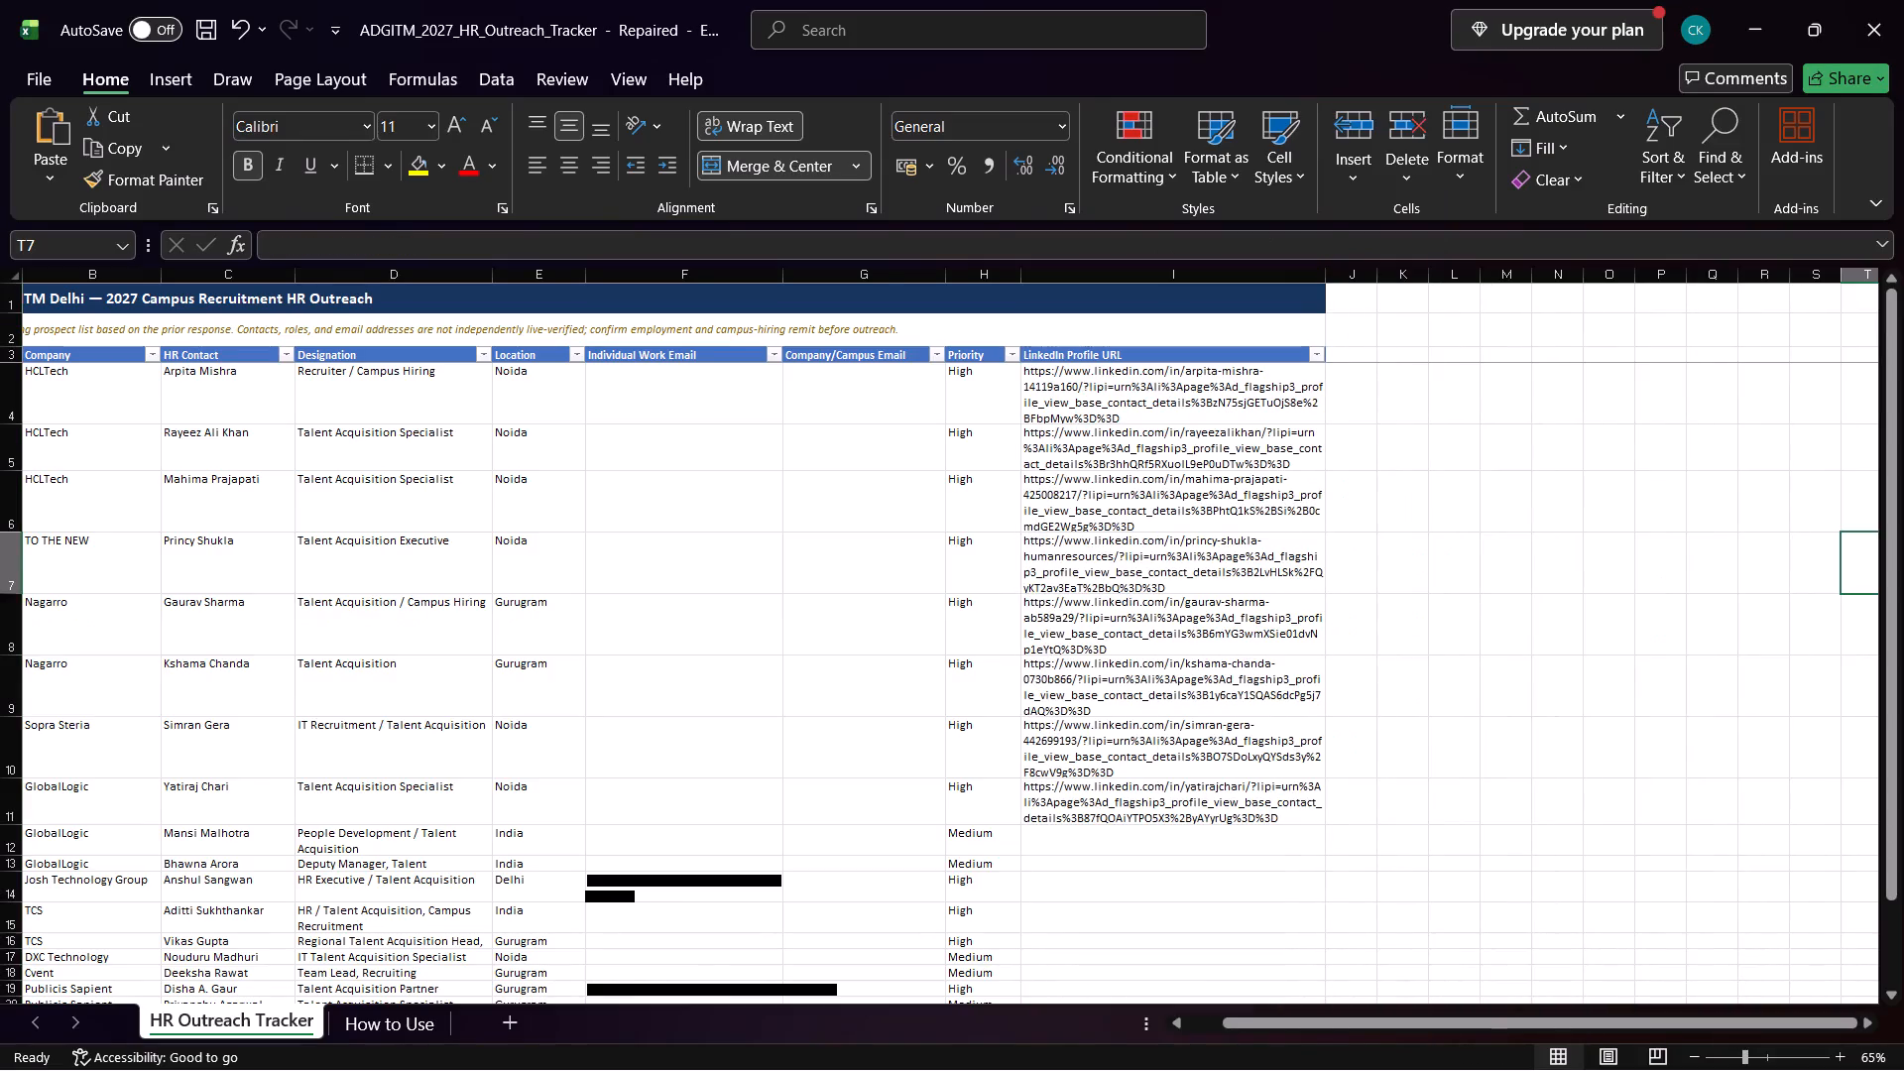
Check the tracker's remaining columns and all contact rows, including which LinkedIn Profile URL cells are still empty.
scroll(1685, 564, right, 4)
scroll(1685, 564, down, 1)
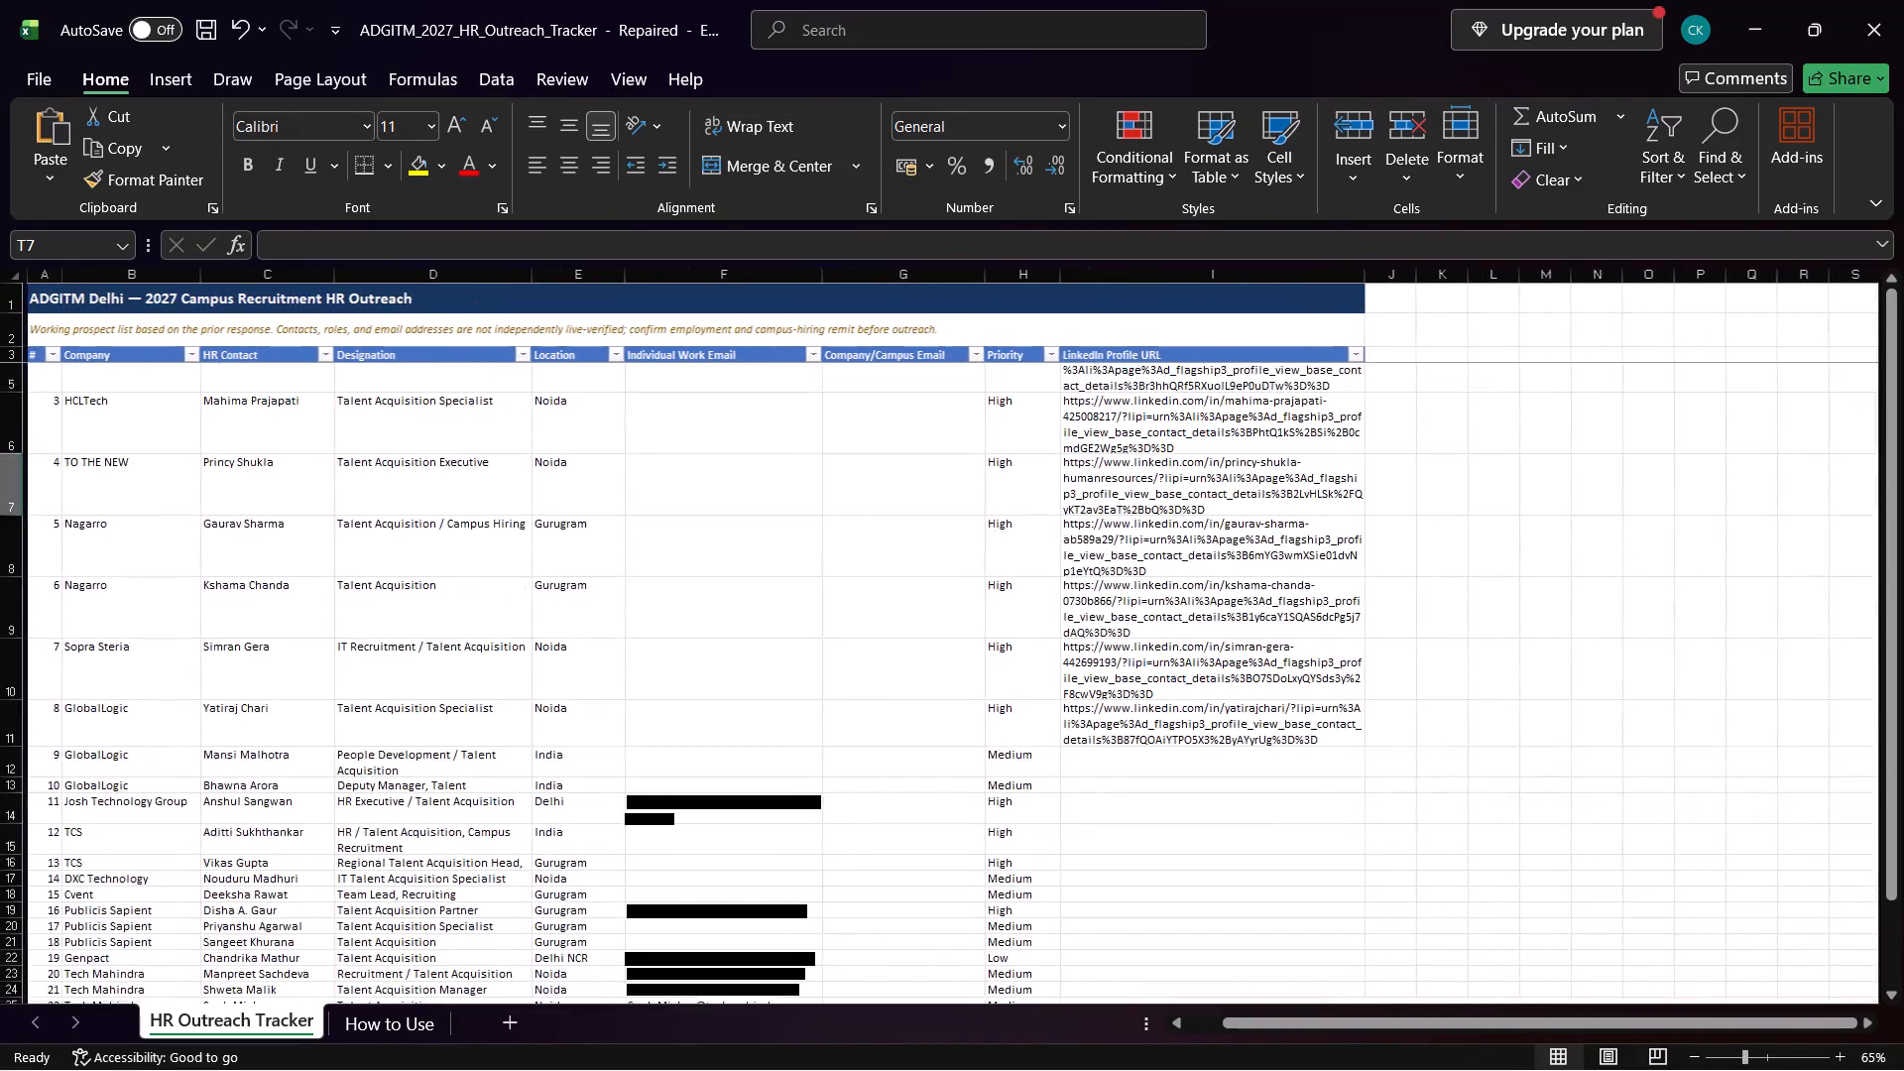
scroll(1685, 564, down, 1)
scroll(1685, 564, up, 2)
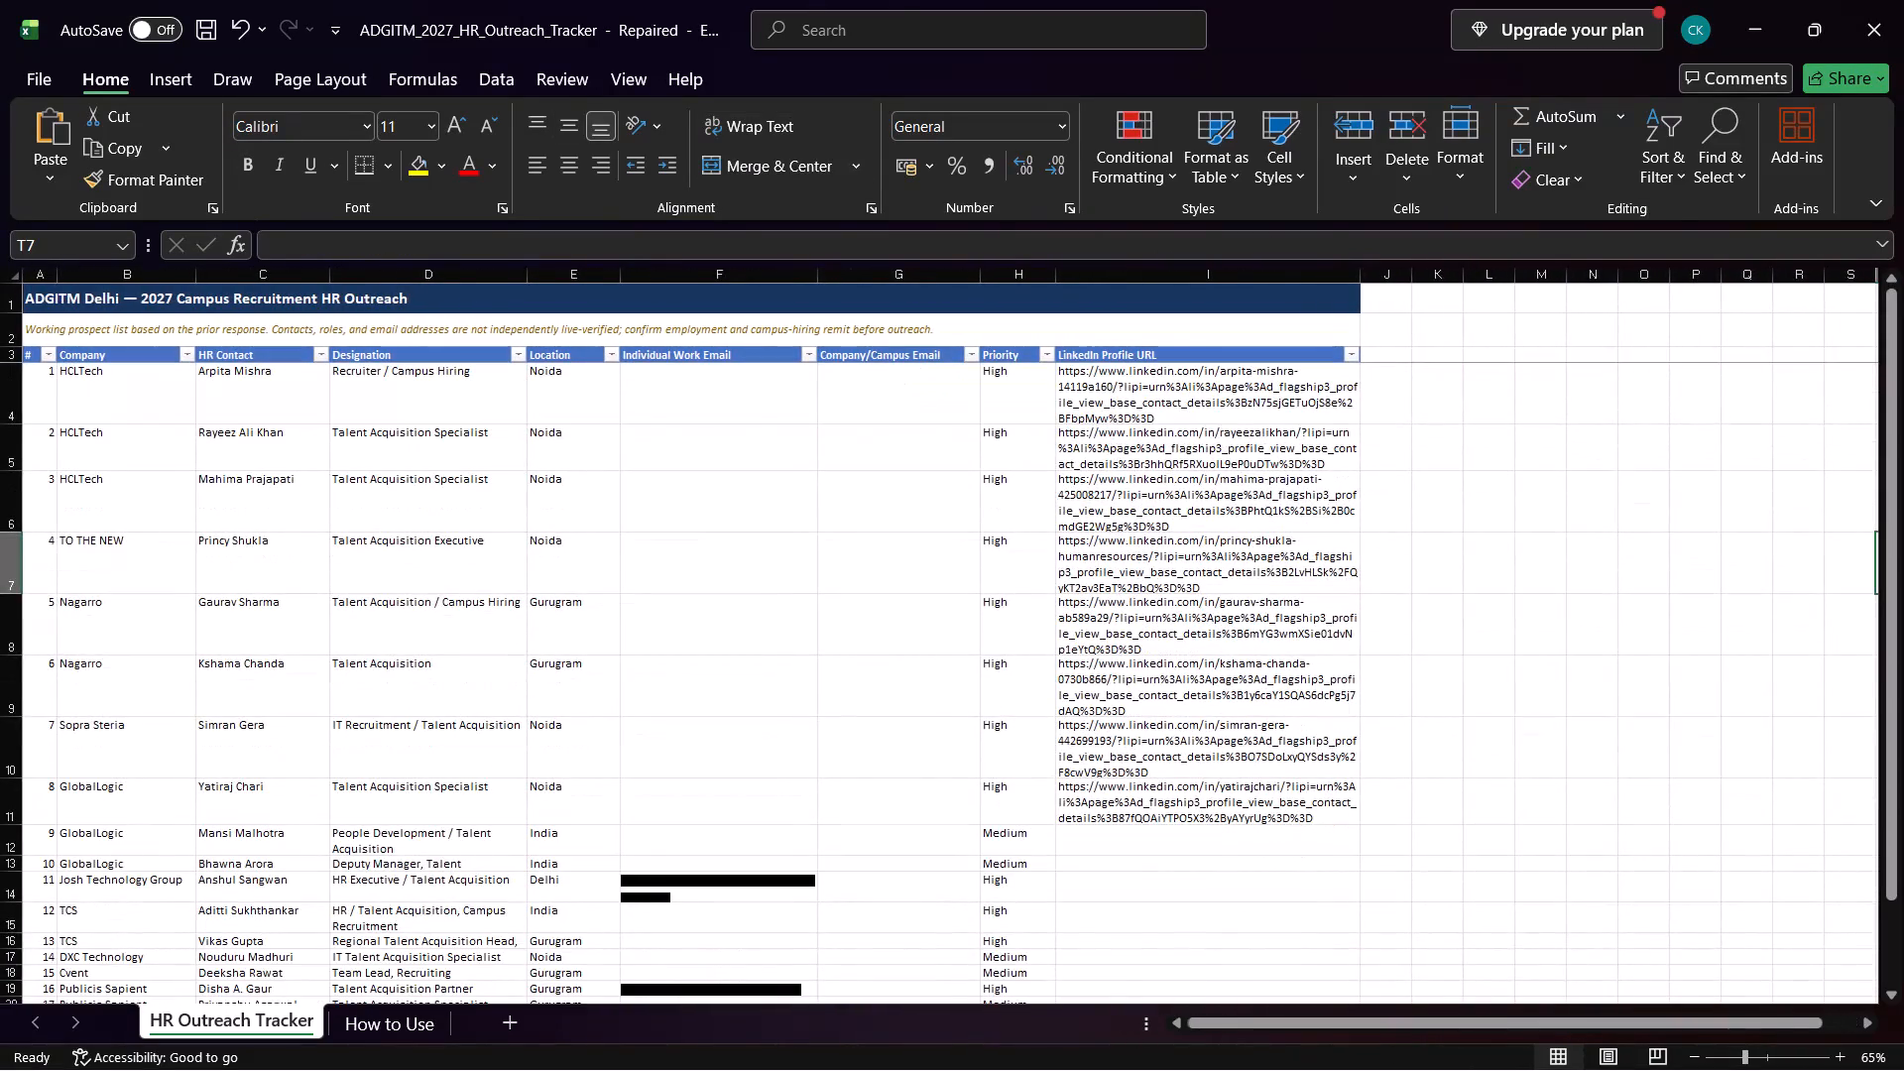
scroll(755, 447, down, 2)
scroll(755, 447, up, 1)
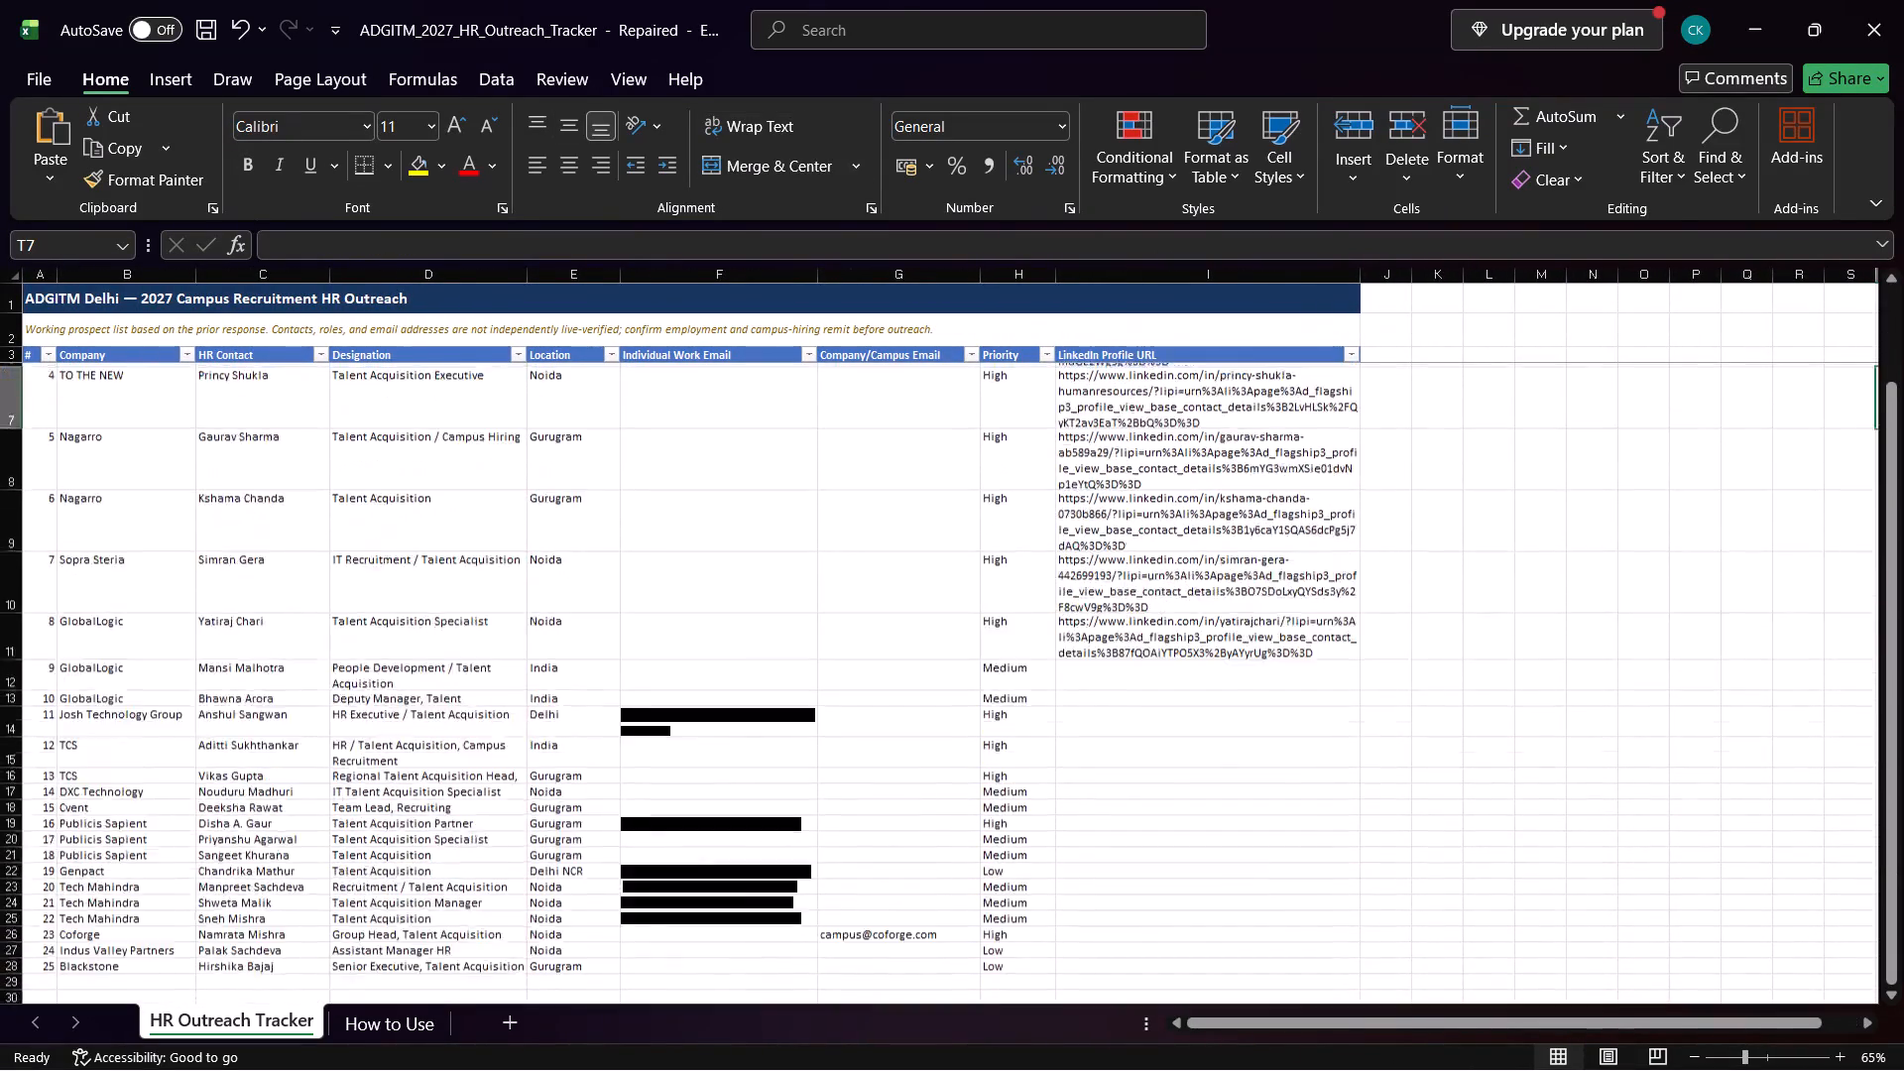
scroll(755, 447, up, 1)
scroll(755, 447, right, 1)
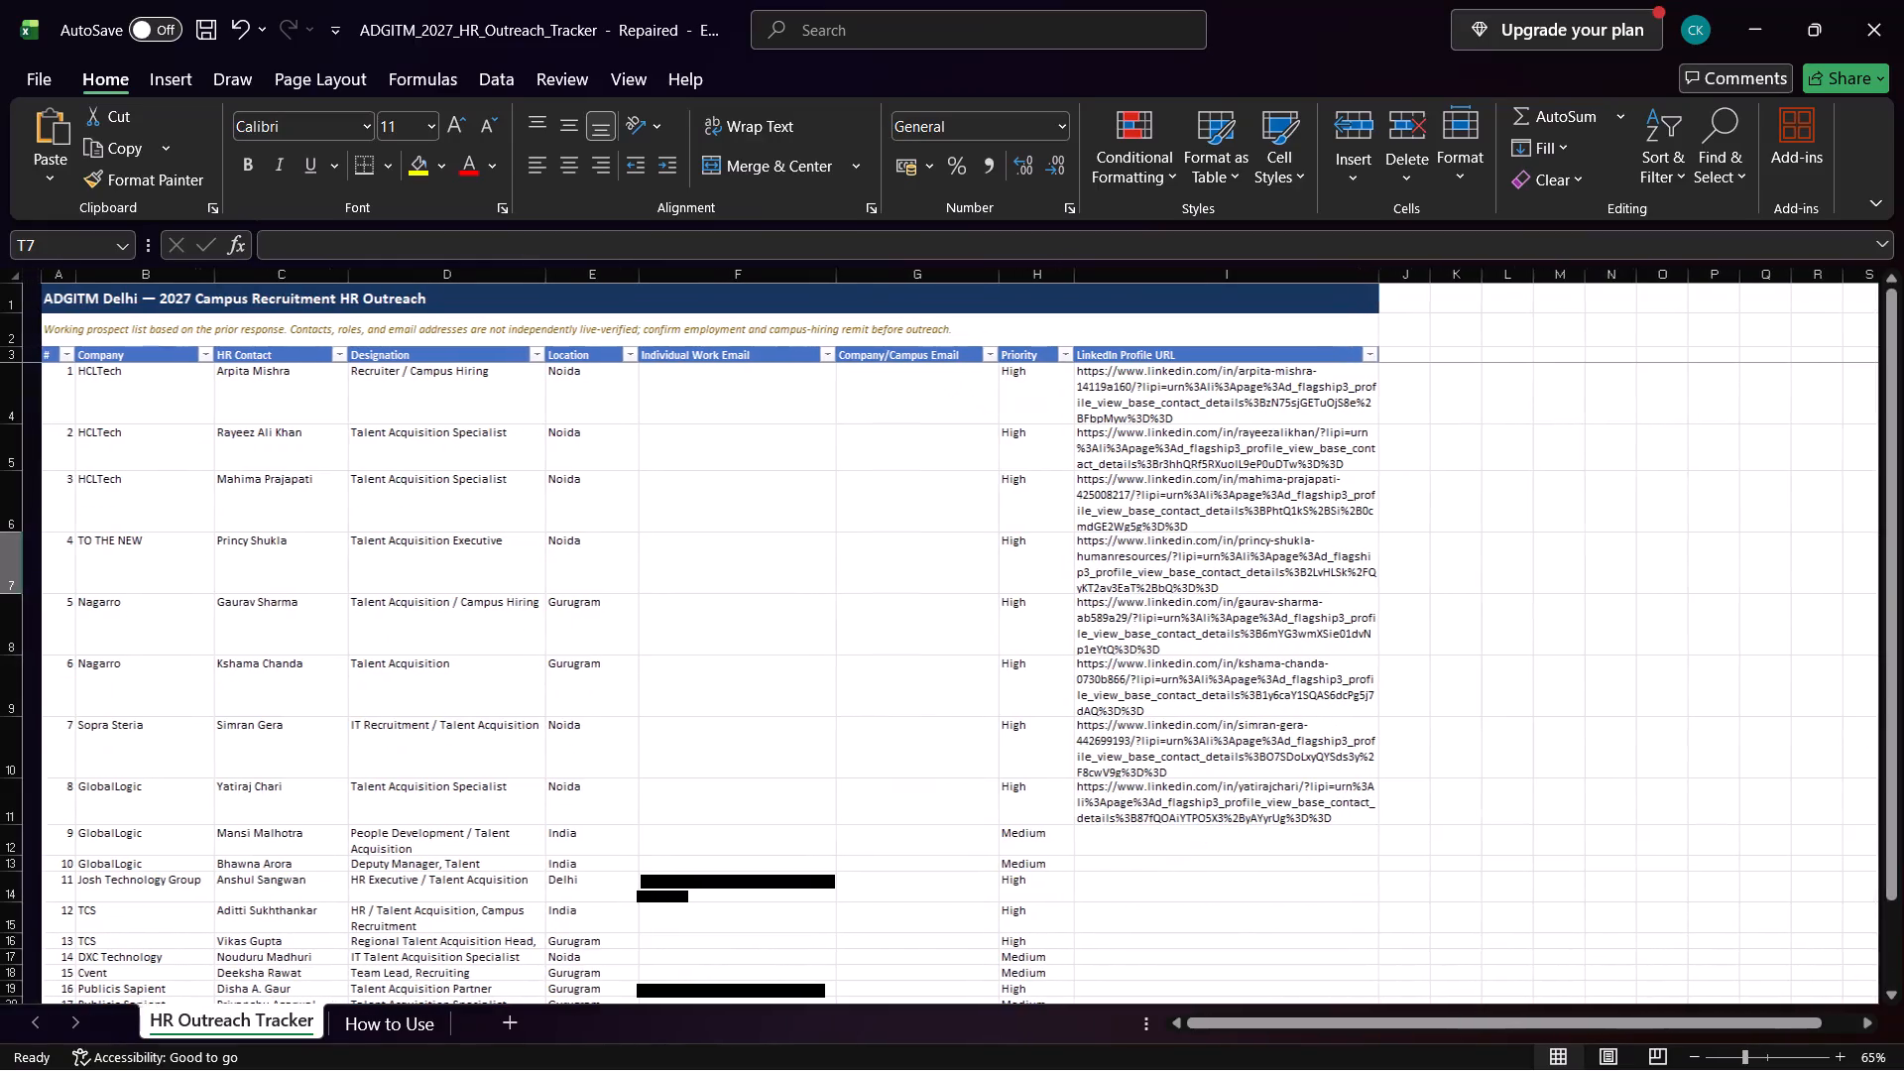
Delete the row of TCS contact number 12, the HR / Talent Acquisition, Campus Recruitment entry, from the tracker.
scroll(755, 447, right, 1)
scroll(755, 447, up, 1)
scroll(747, 672, down, 1)
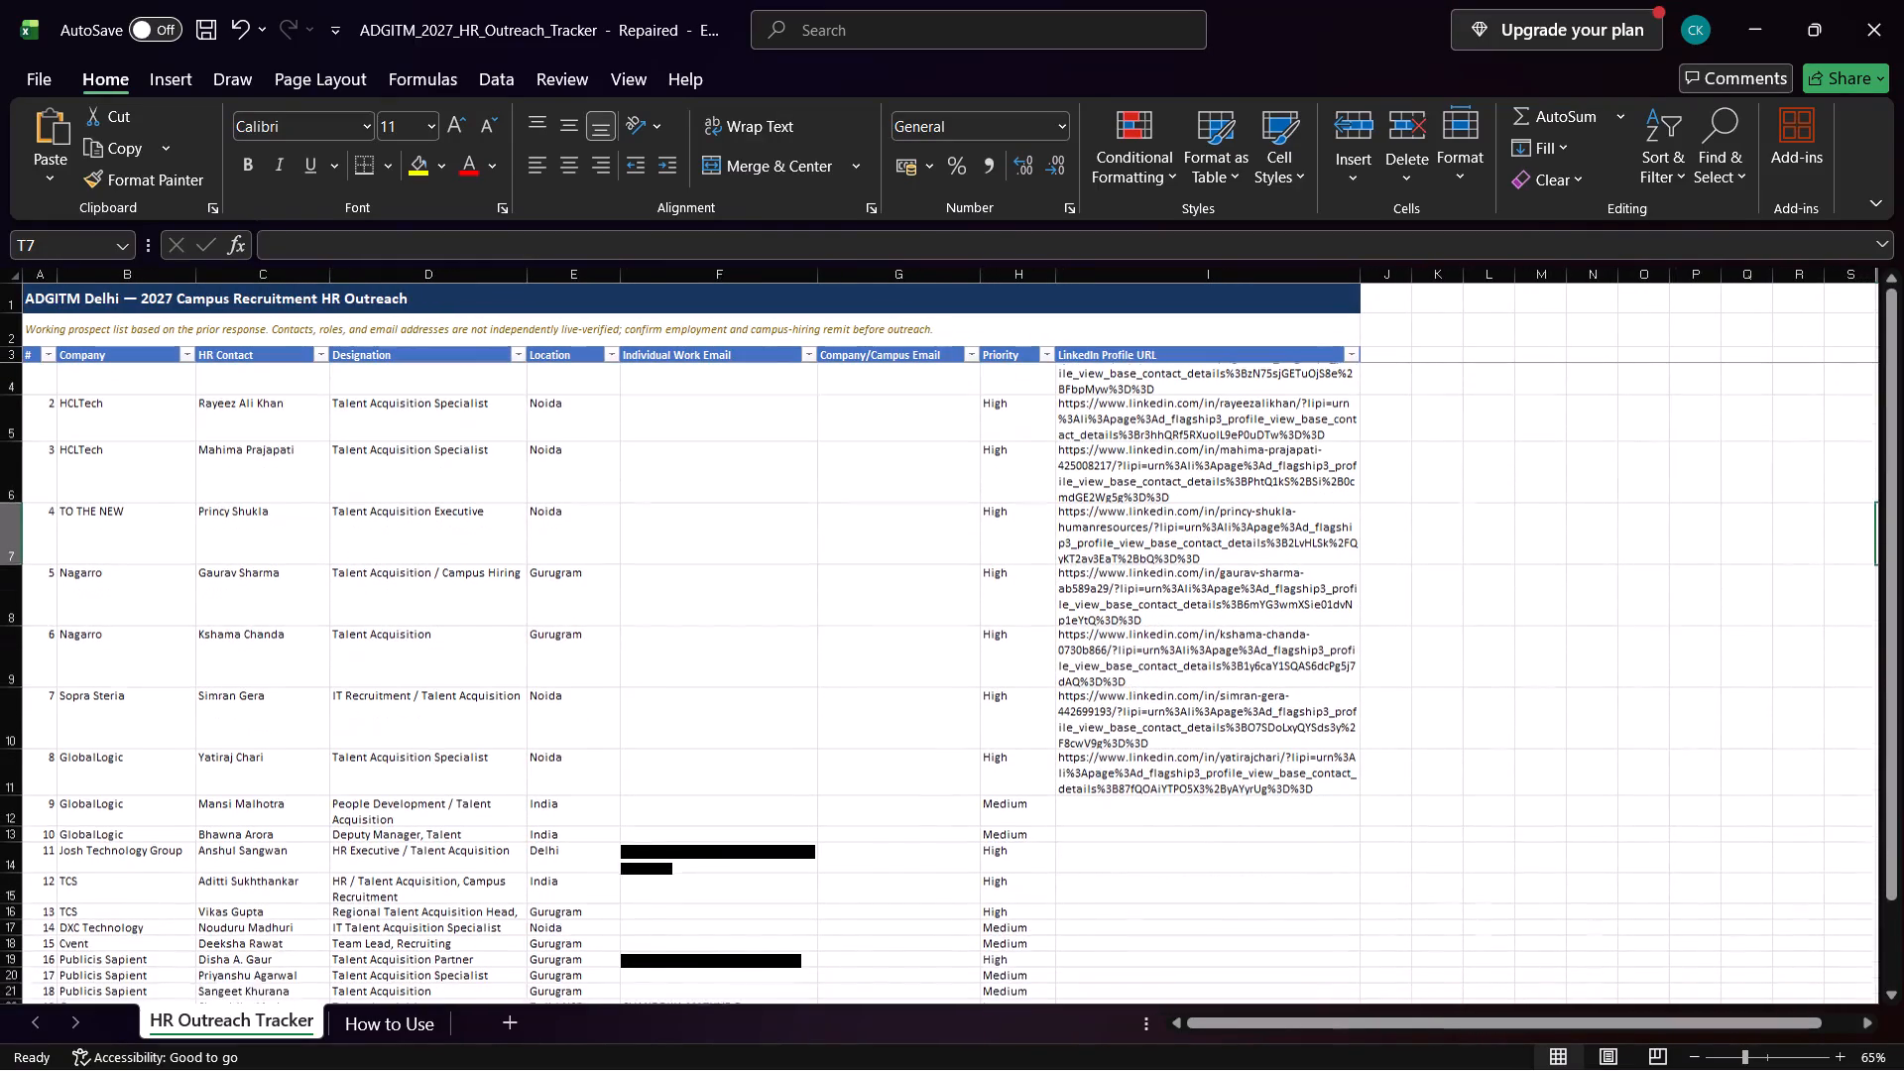
scroll(747, 672, down, 2)
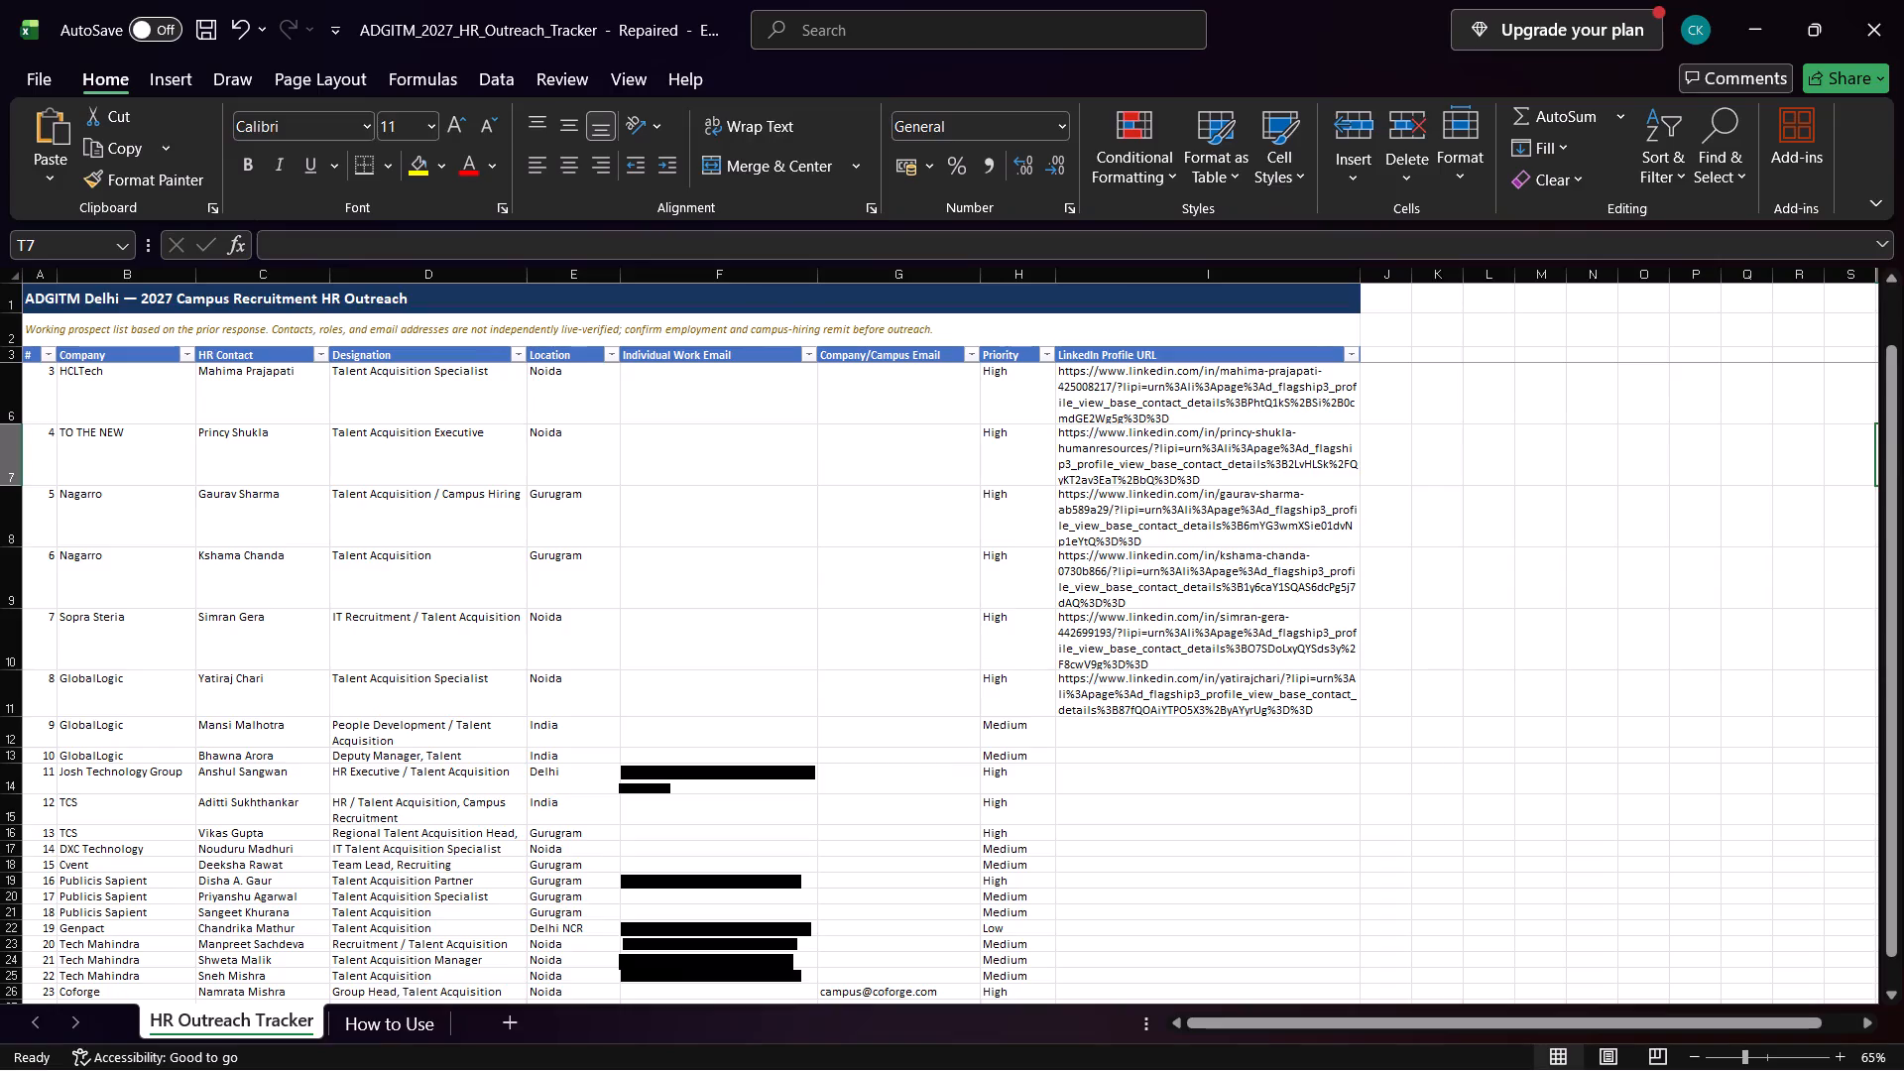
scroll(580, 867, down, 1)
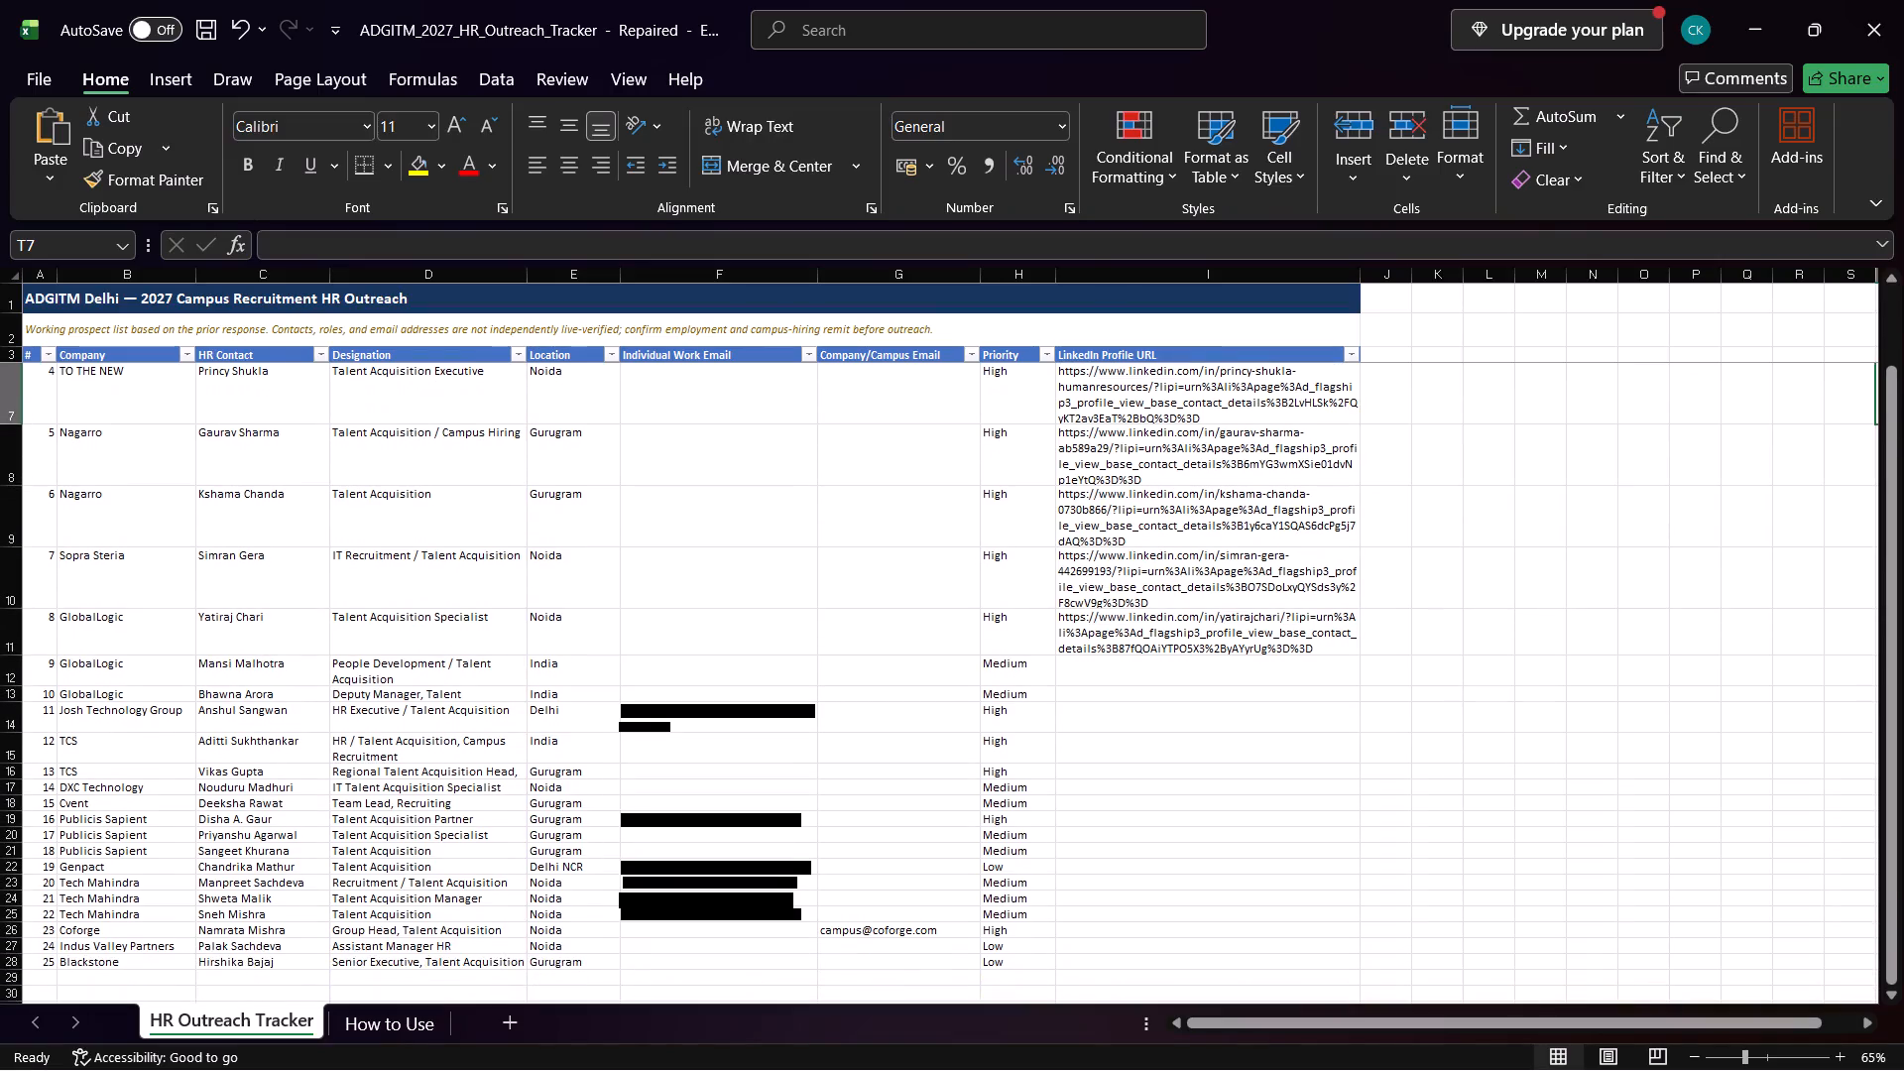
scroll(580, 867, down, 1)
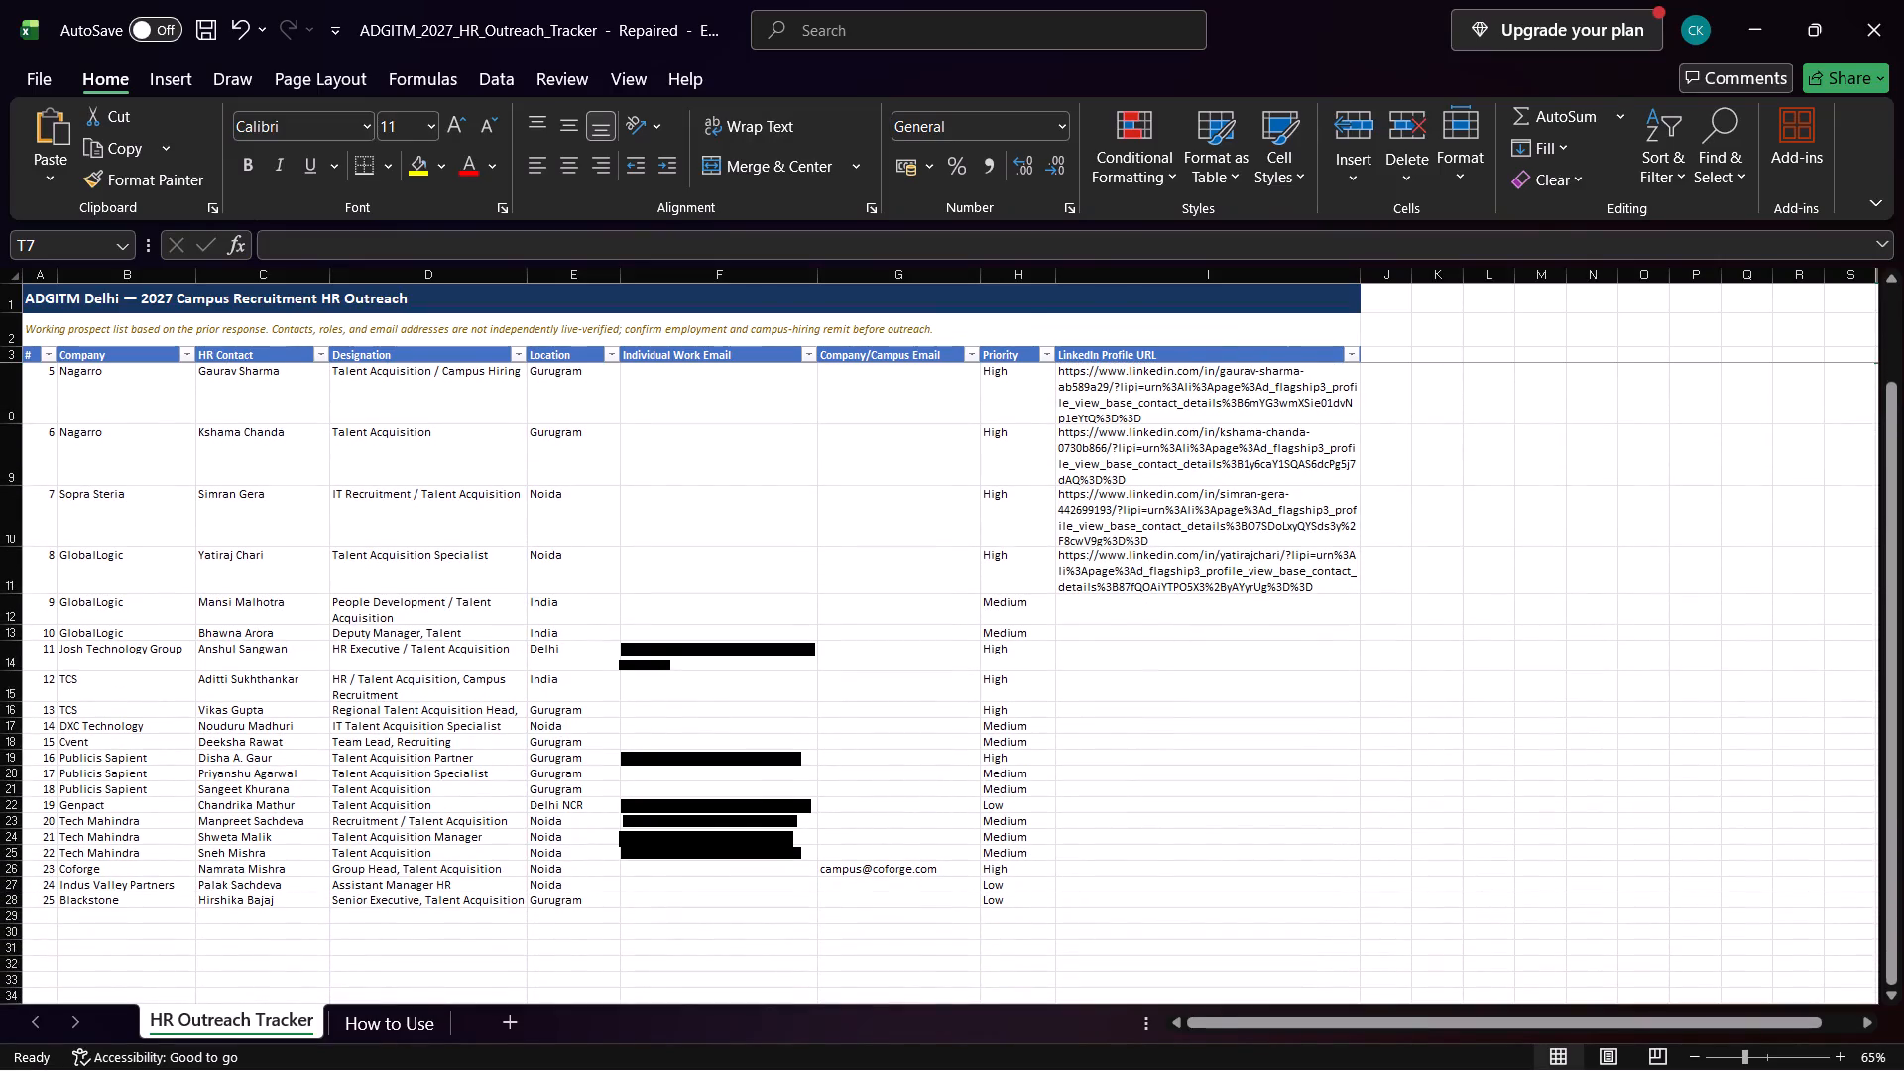
click(11, 690)
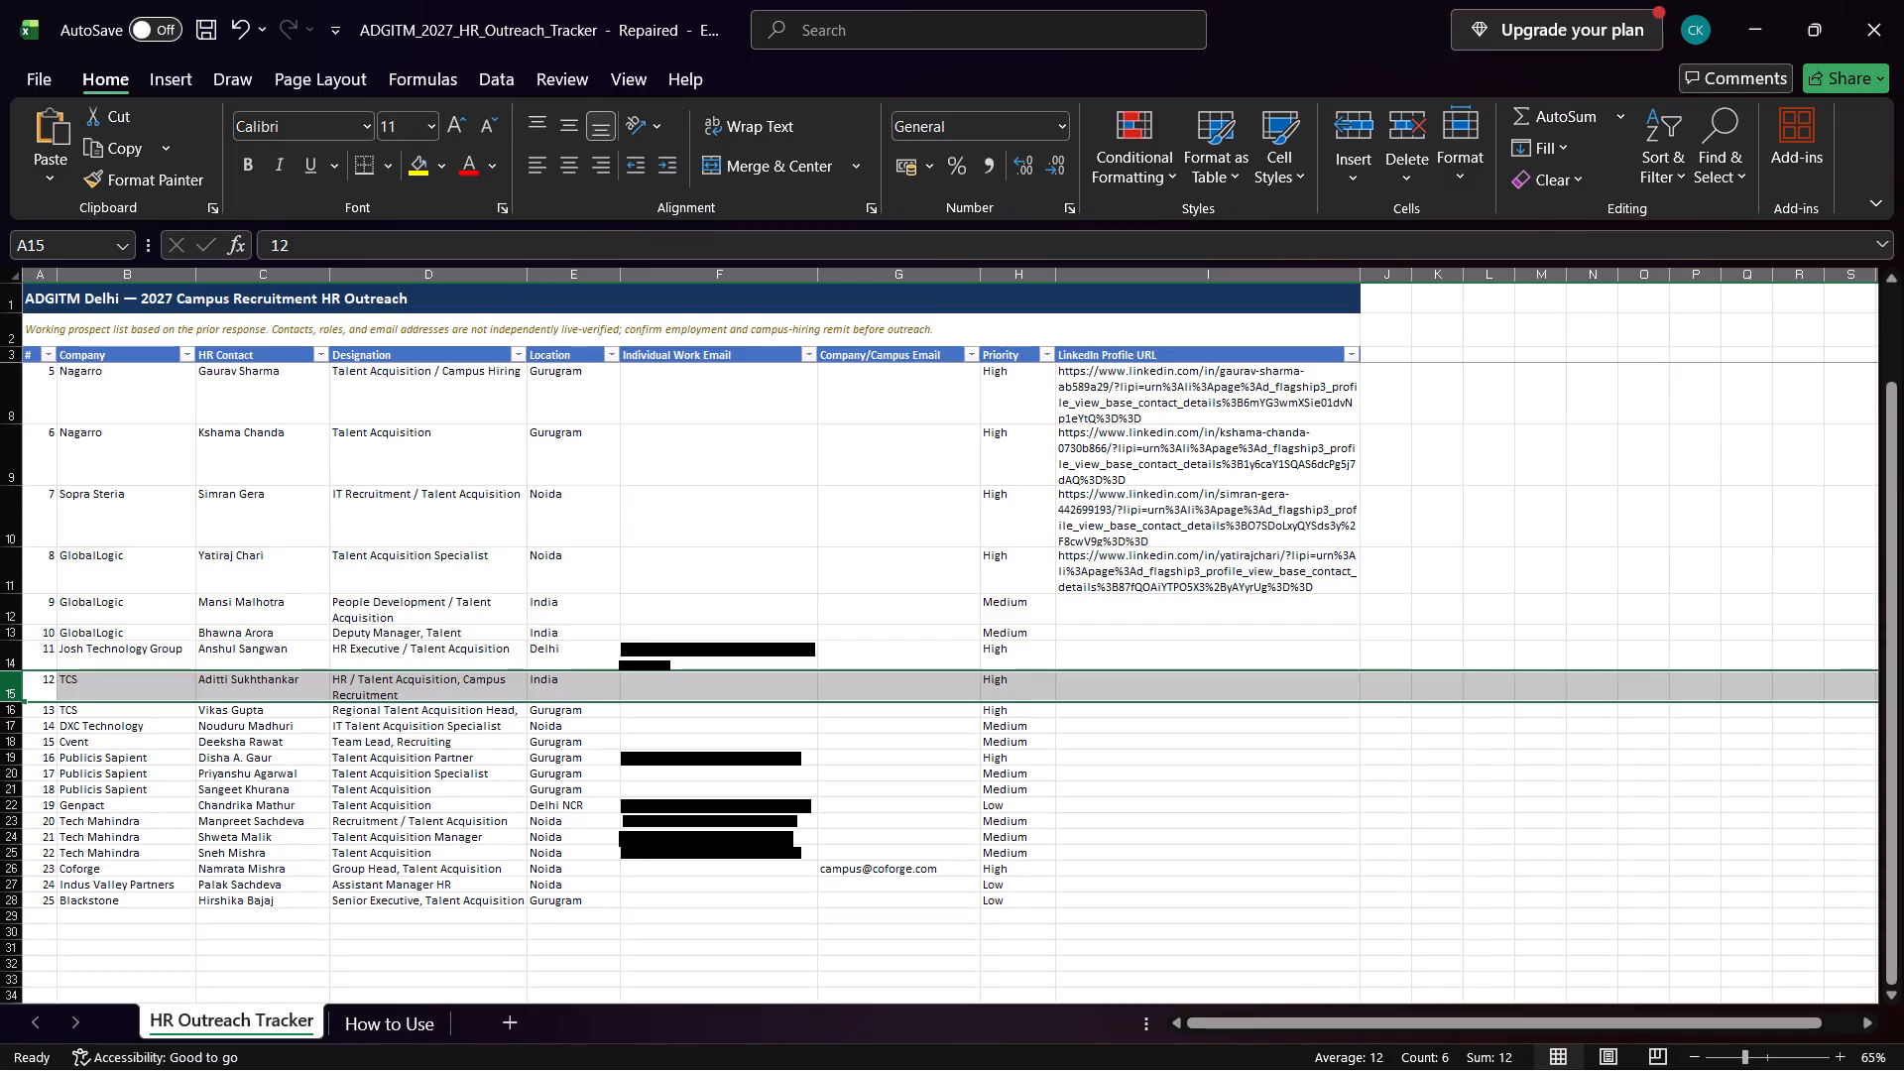
right_click(11, 690)
click(91, 486)
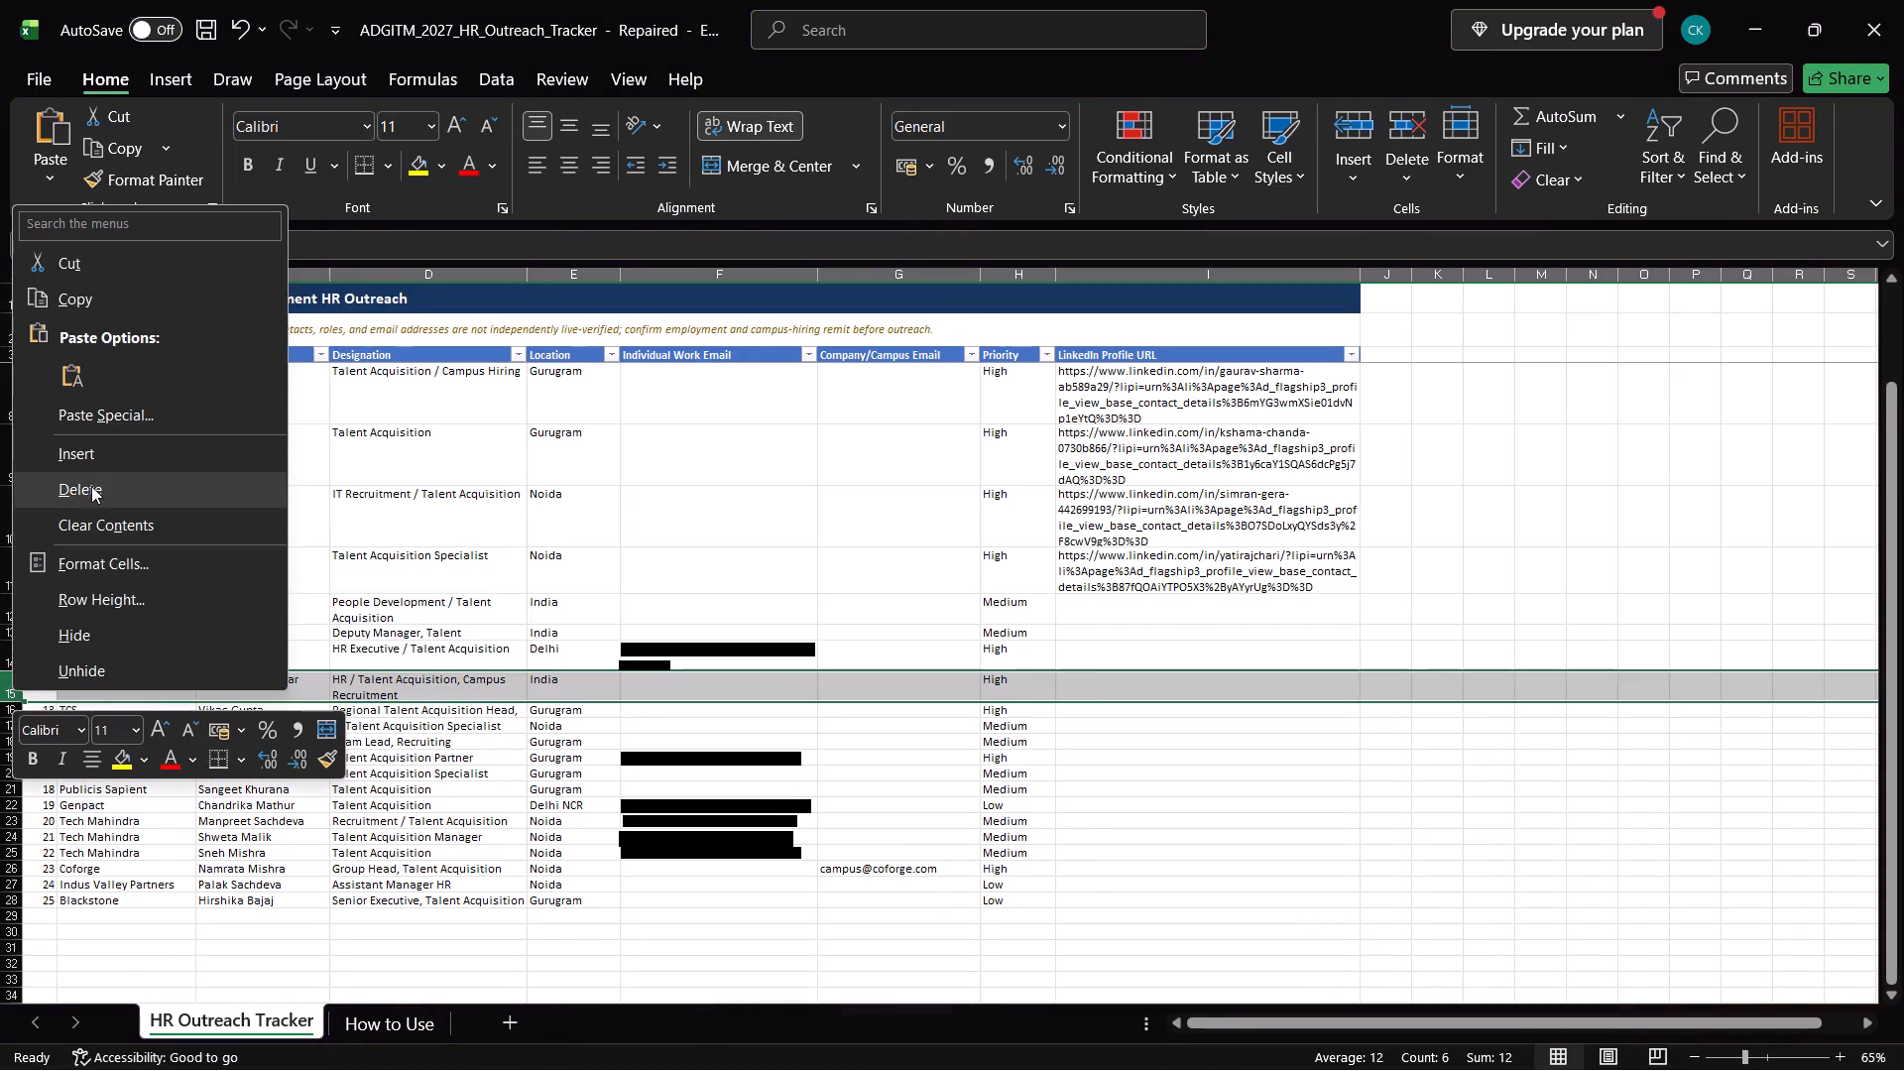
Delete the row of the remaining TCS contact, number 13, from the tracker.
click(9, 675)
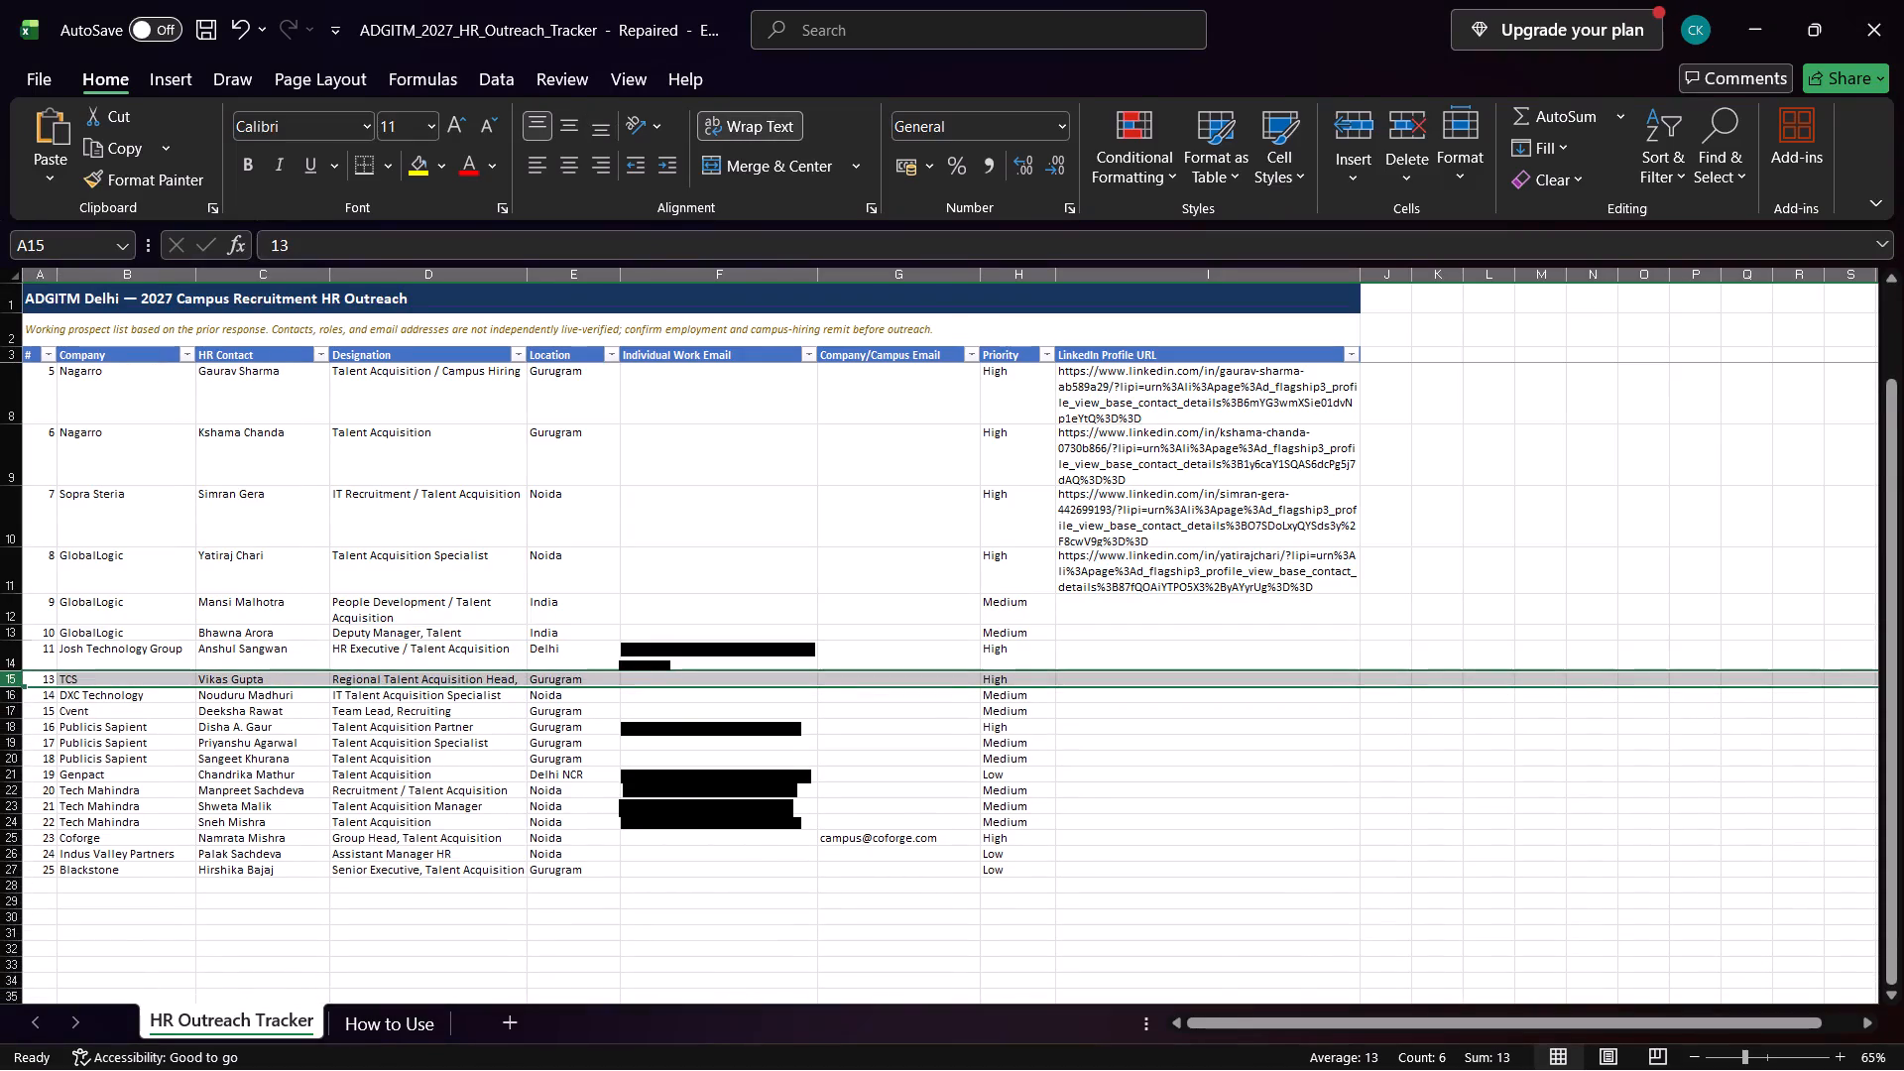
right_click(9, 675)
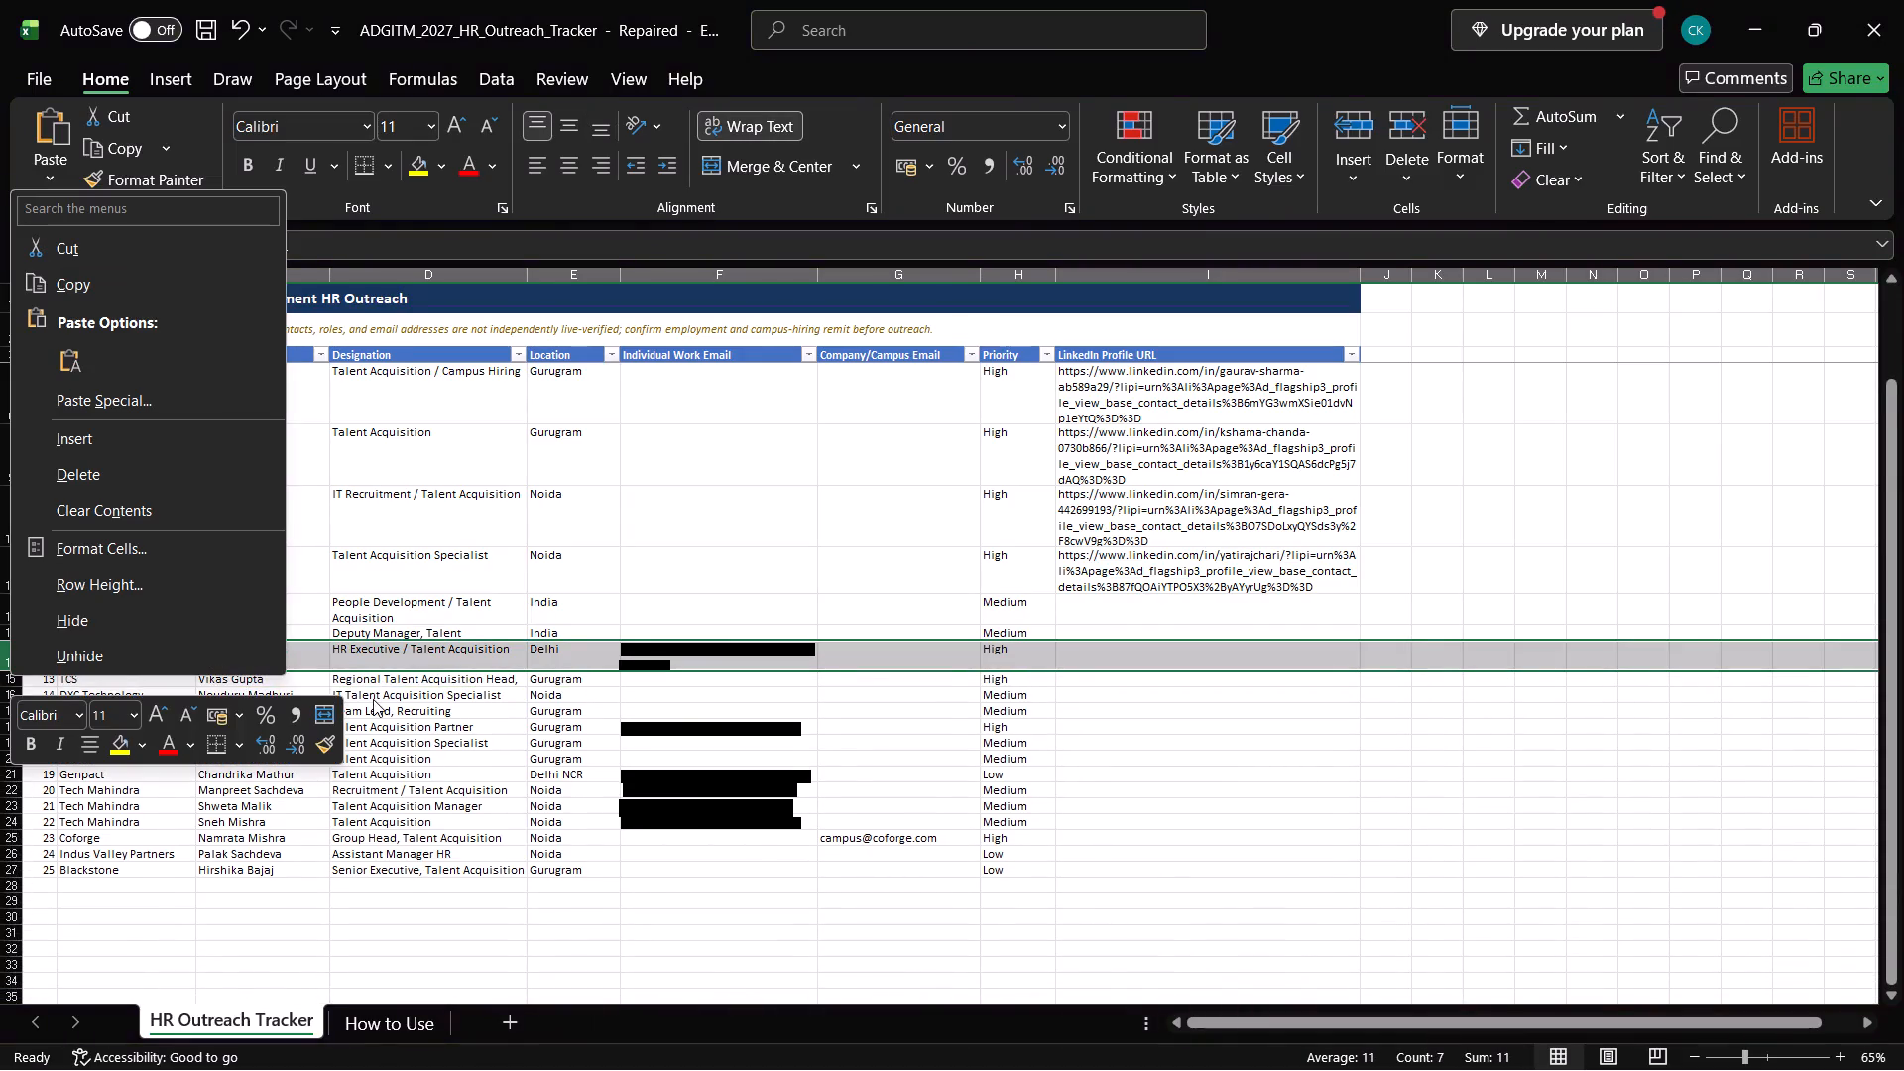
click(541, 694)
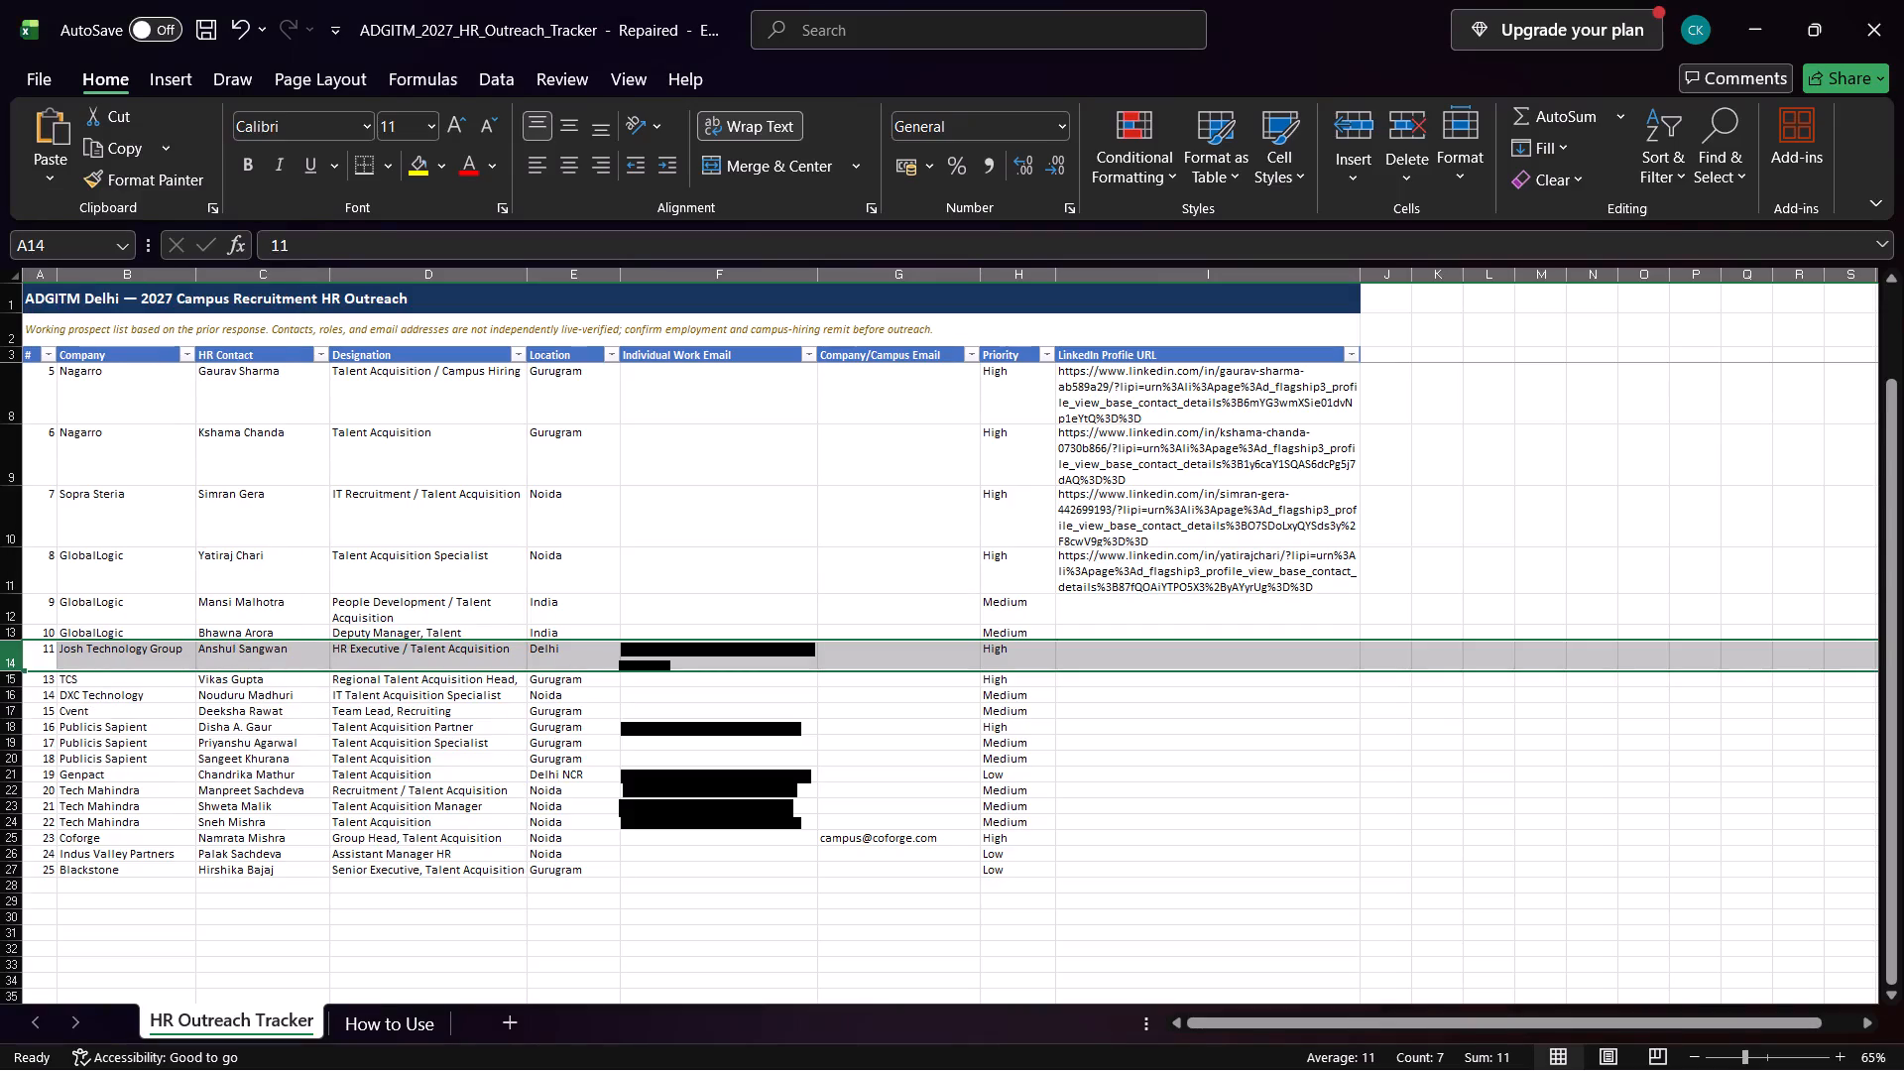
click(16, 680)
right_click(16, 680)
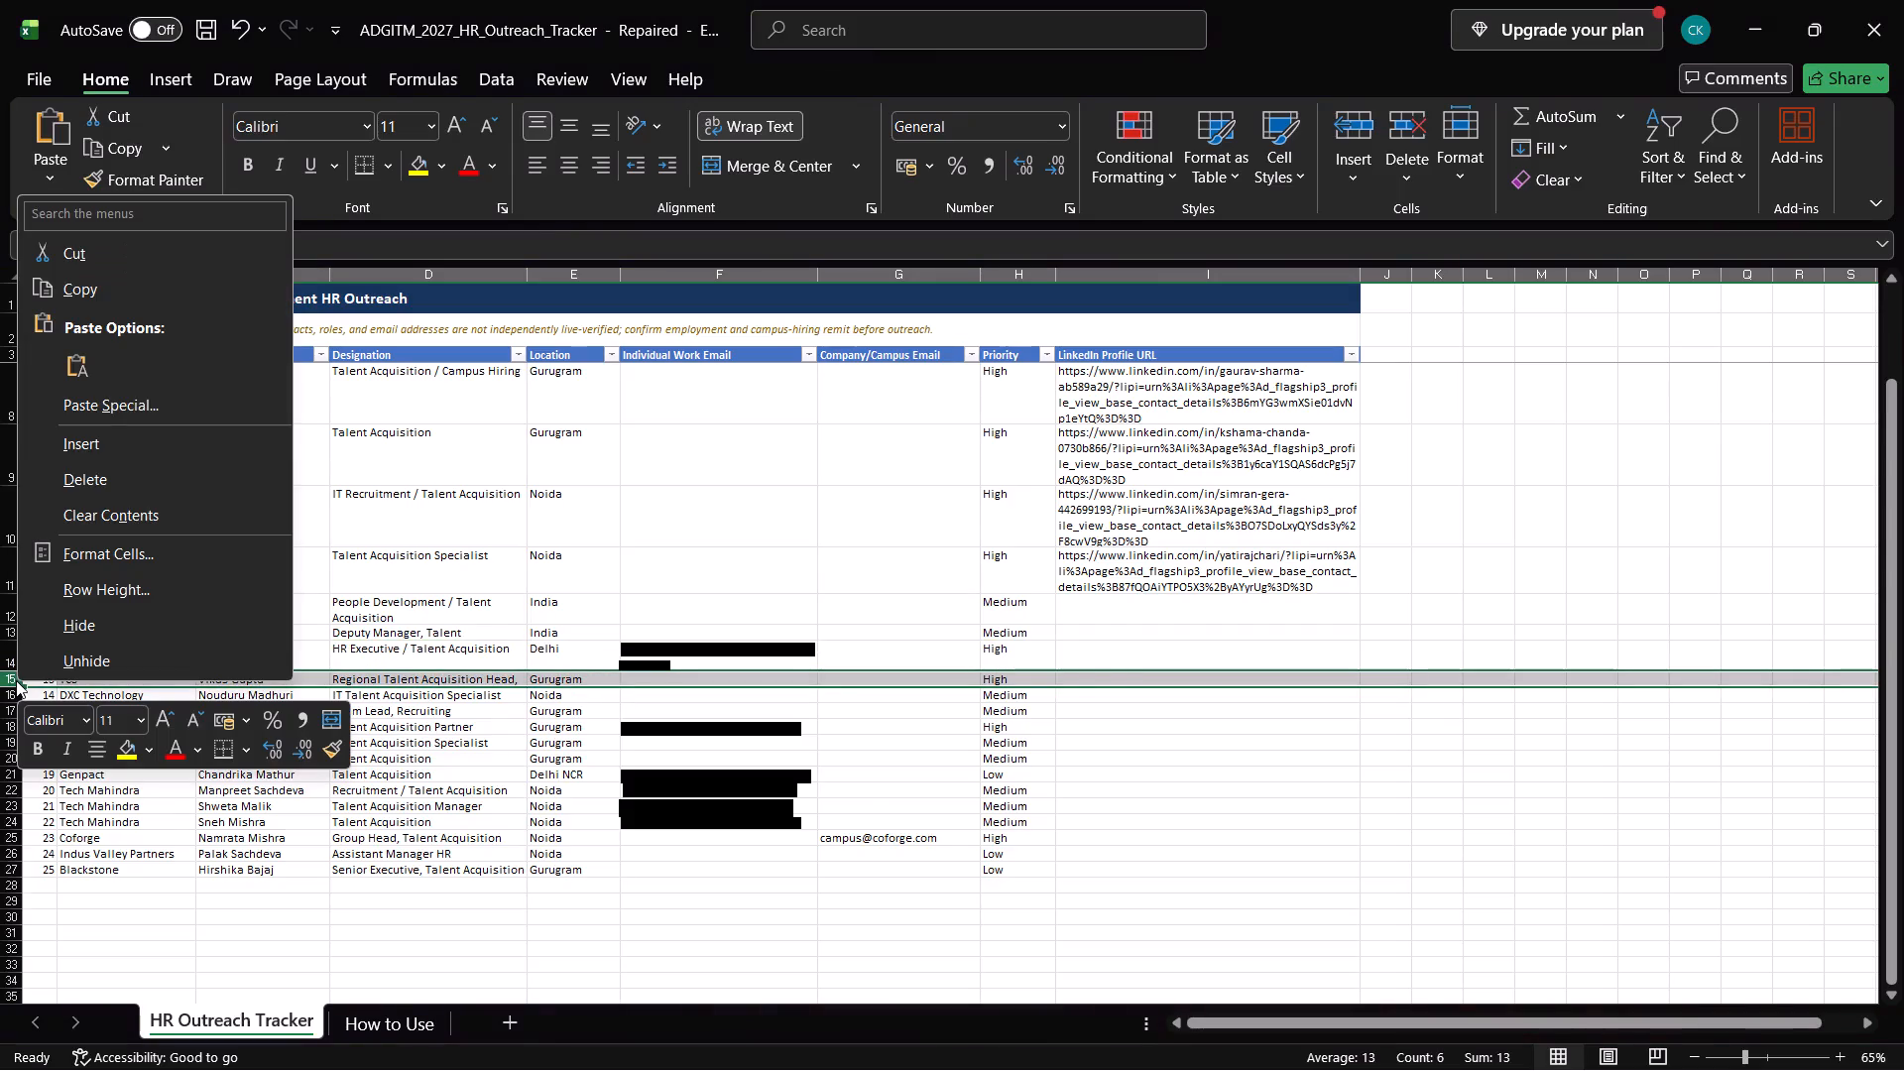
click(70, 486)
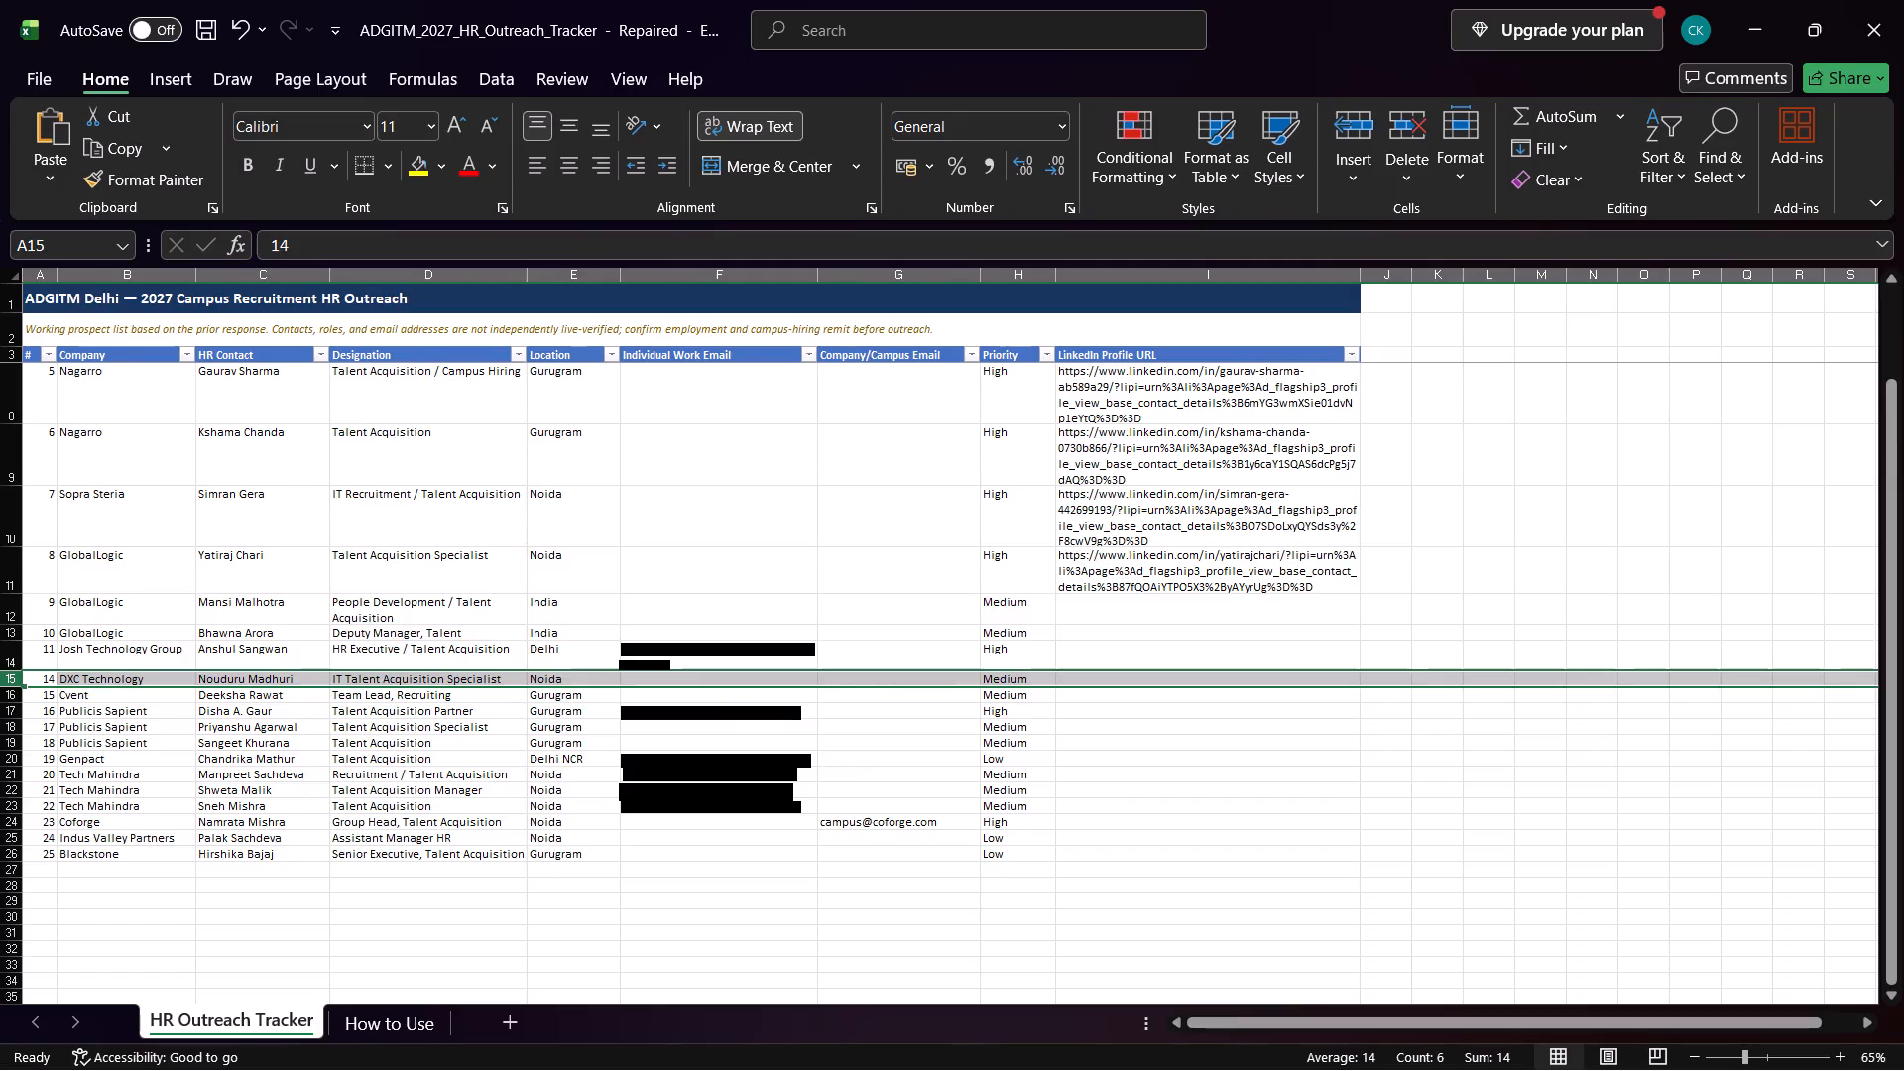
Review the tracker's contact rows from the first HCLTech entry to the Blackstone entry, including the empty LinkedIn Profile URL cells.
scroll(581, 837, up, 3)
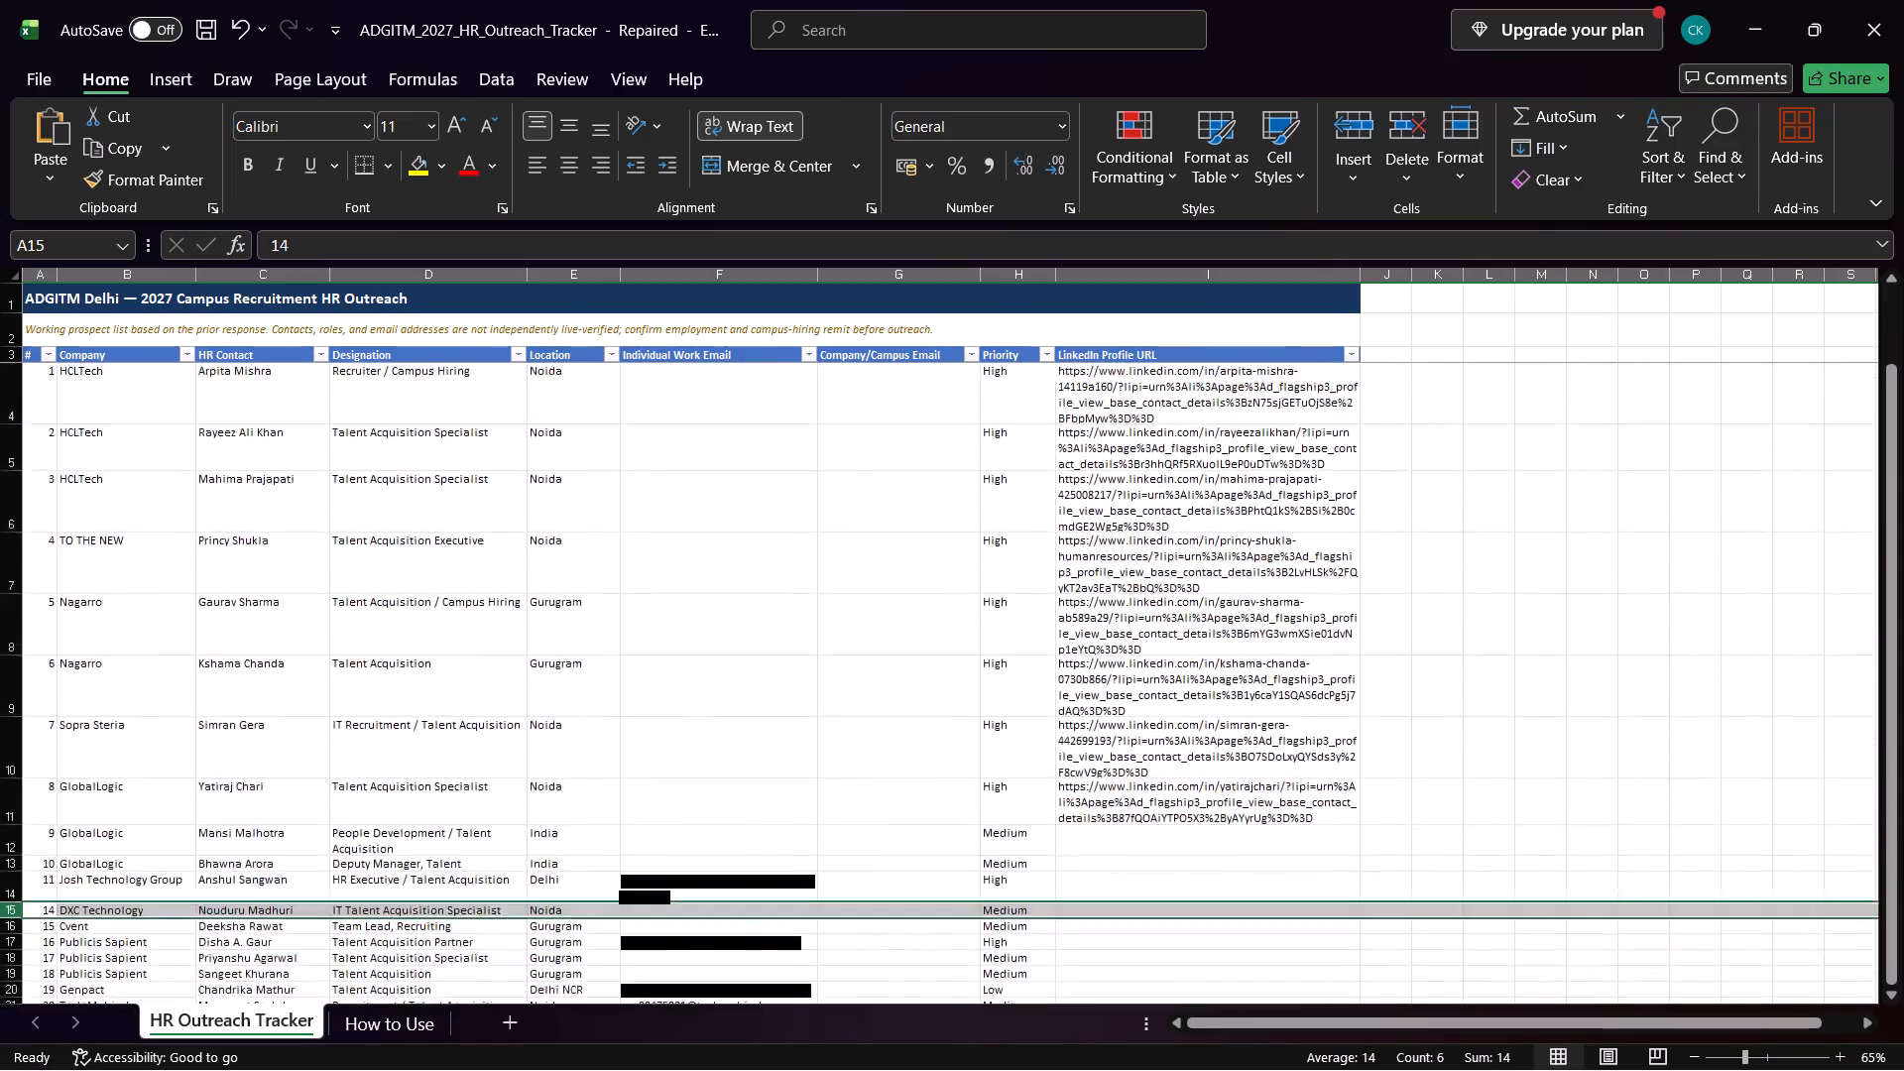
scroll(581, 837, down, 1)
scroll(581, 837, up, 1)
scroll(581, 837, down, 1)
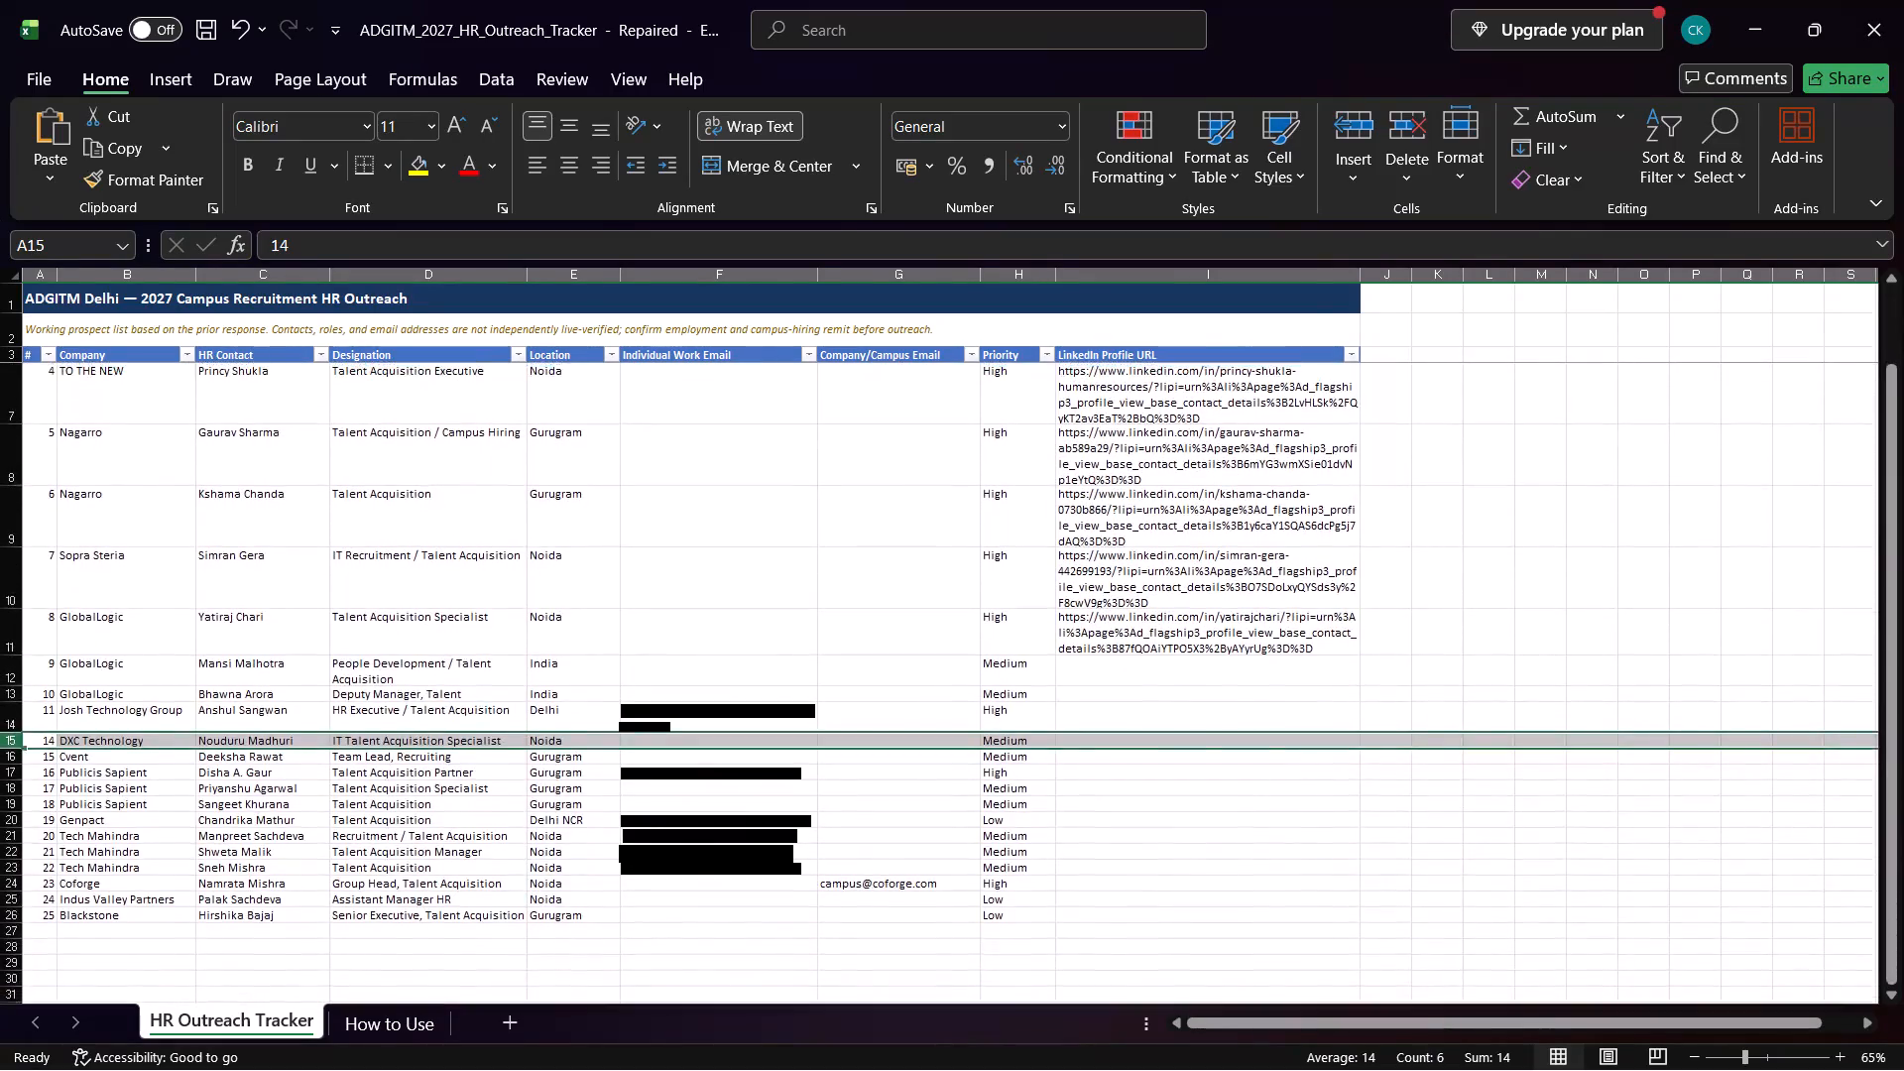
scroll(581, 837, up, 2)
scroll(581, 837, right, 2)
scroll(581, 837, up, 1)
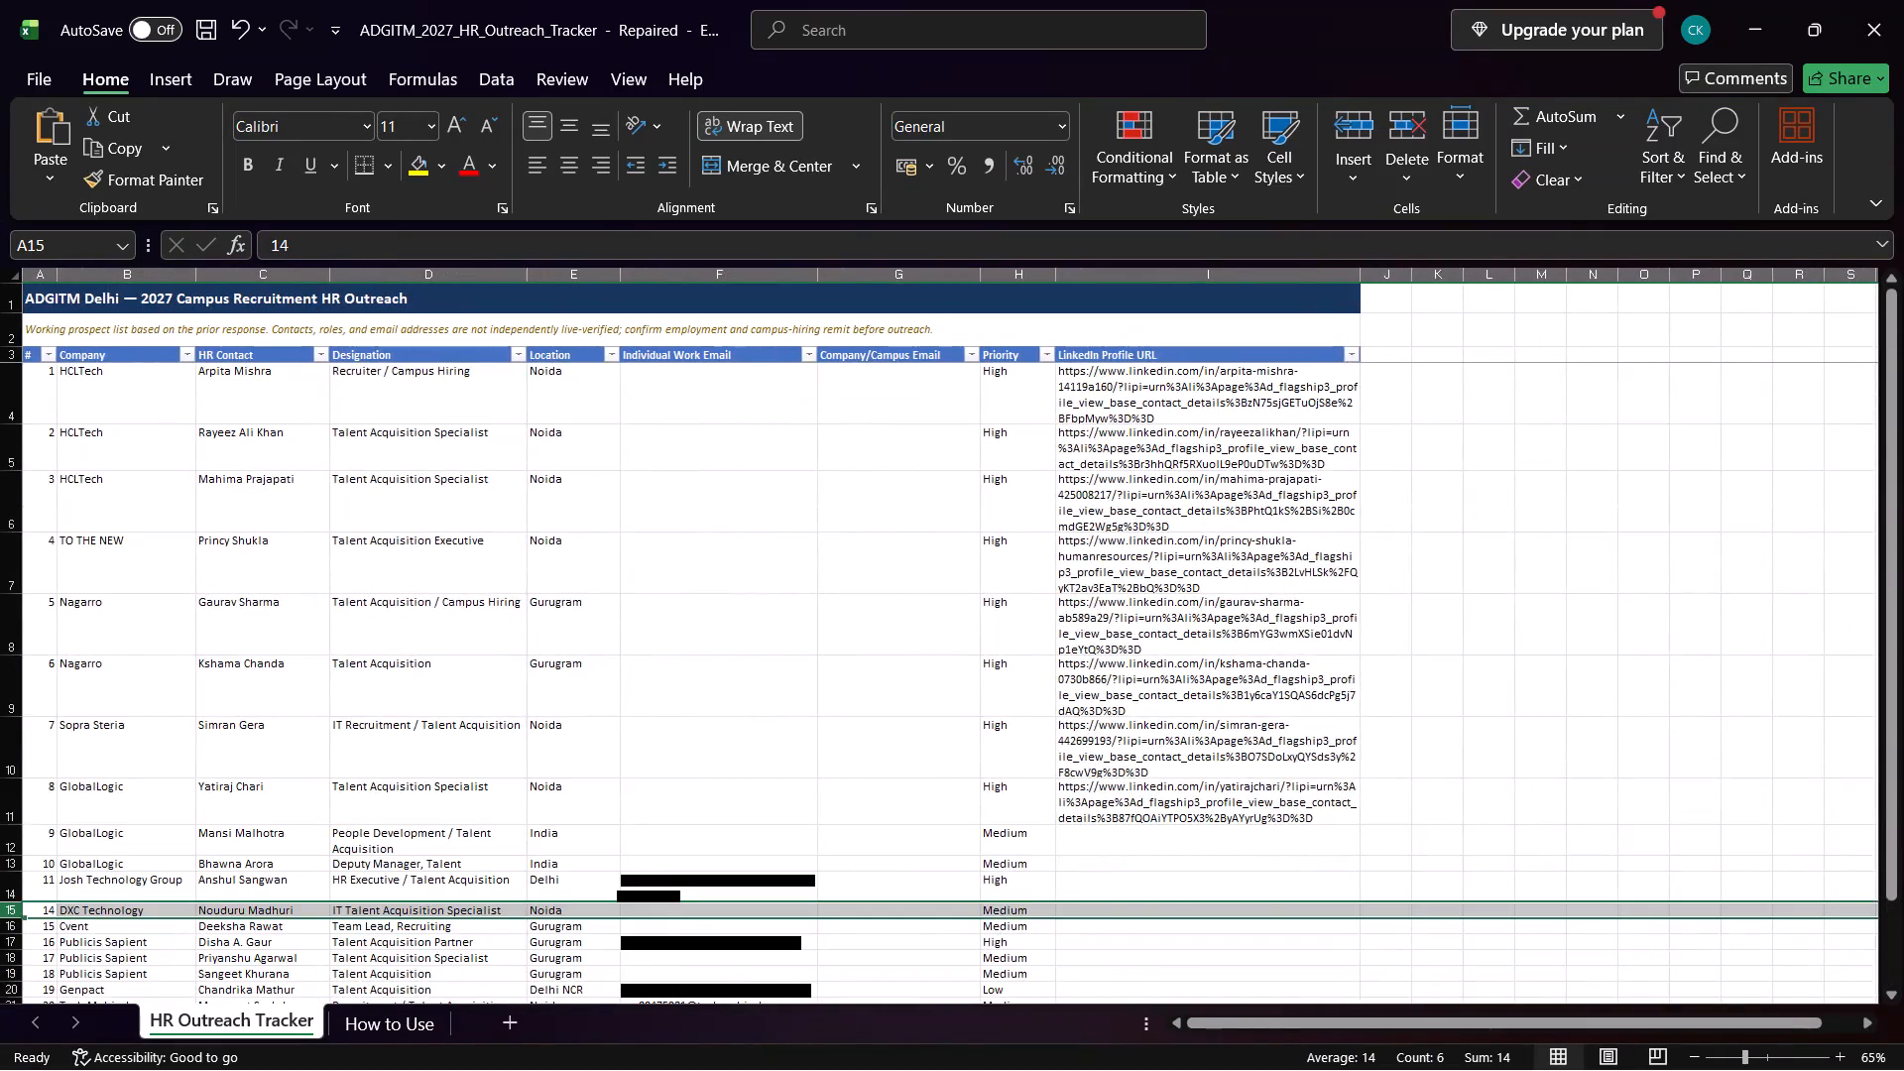
scroll(581, 837, up, 1)
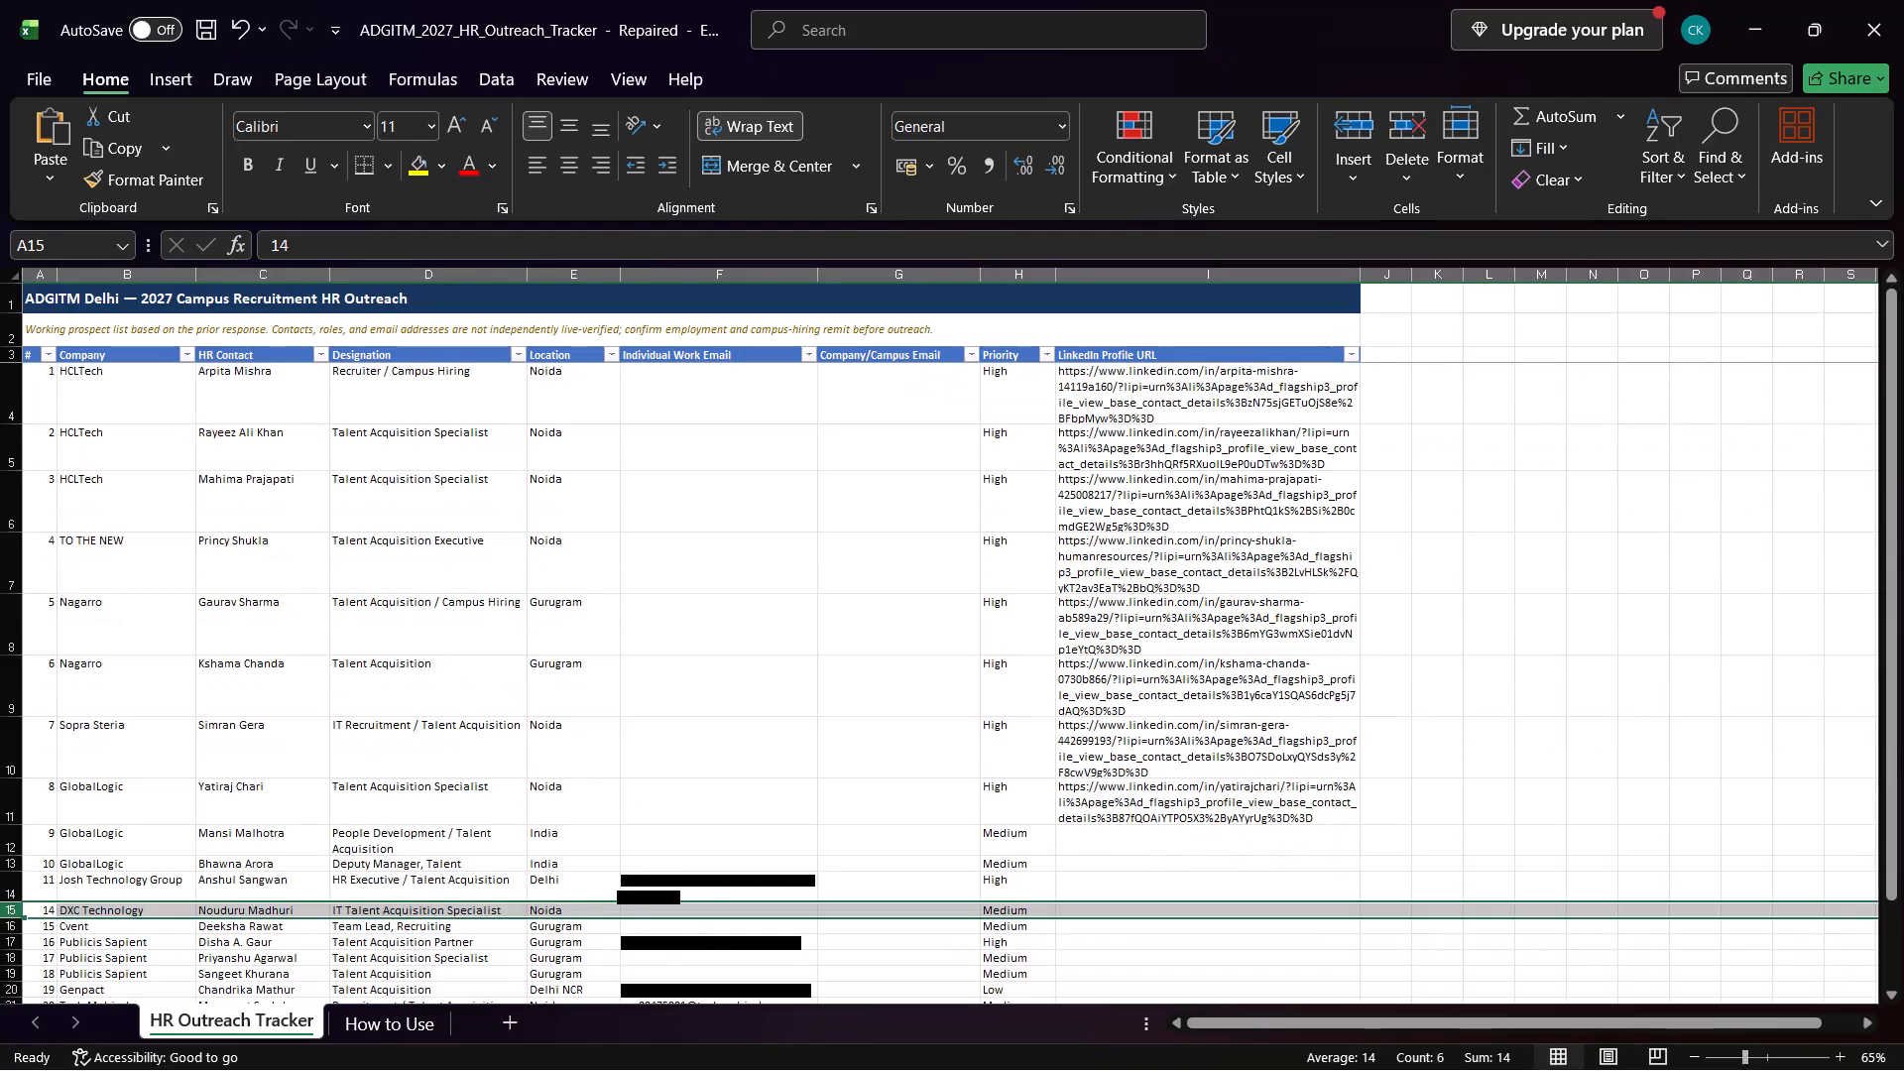
scroll(581, 837, up, 1)
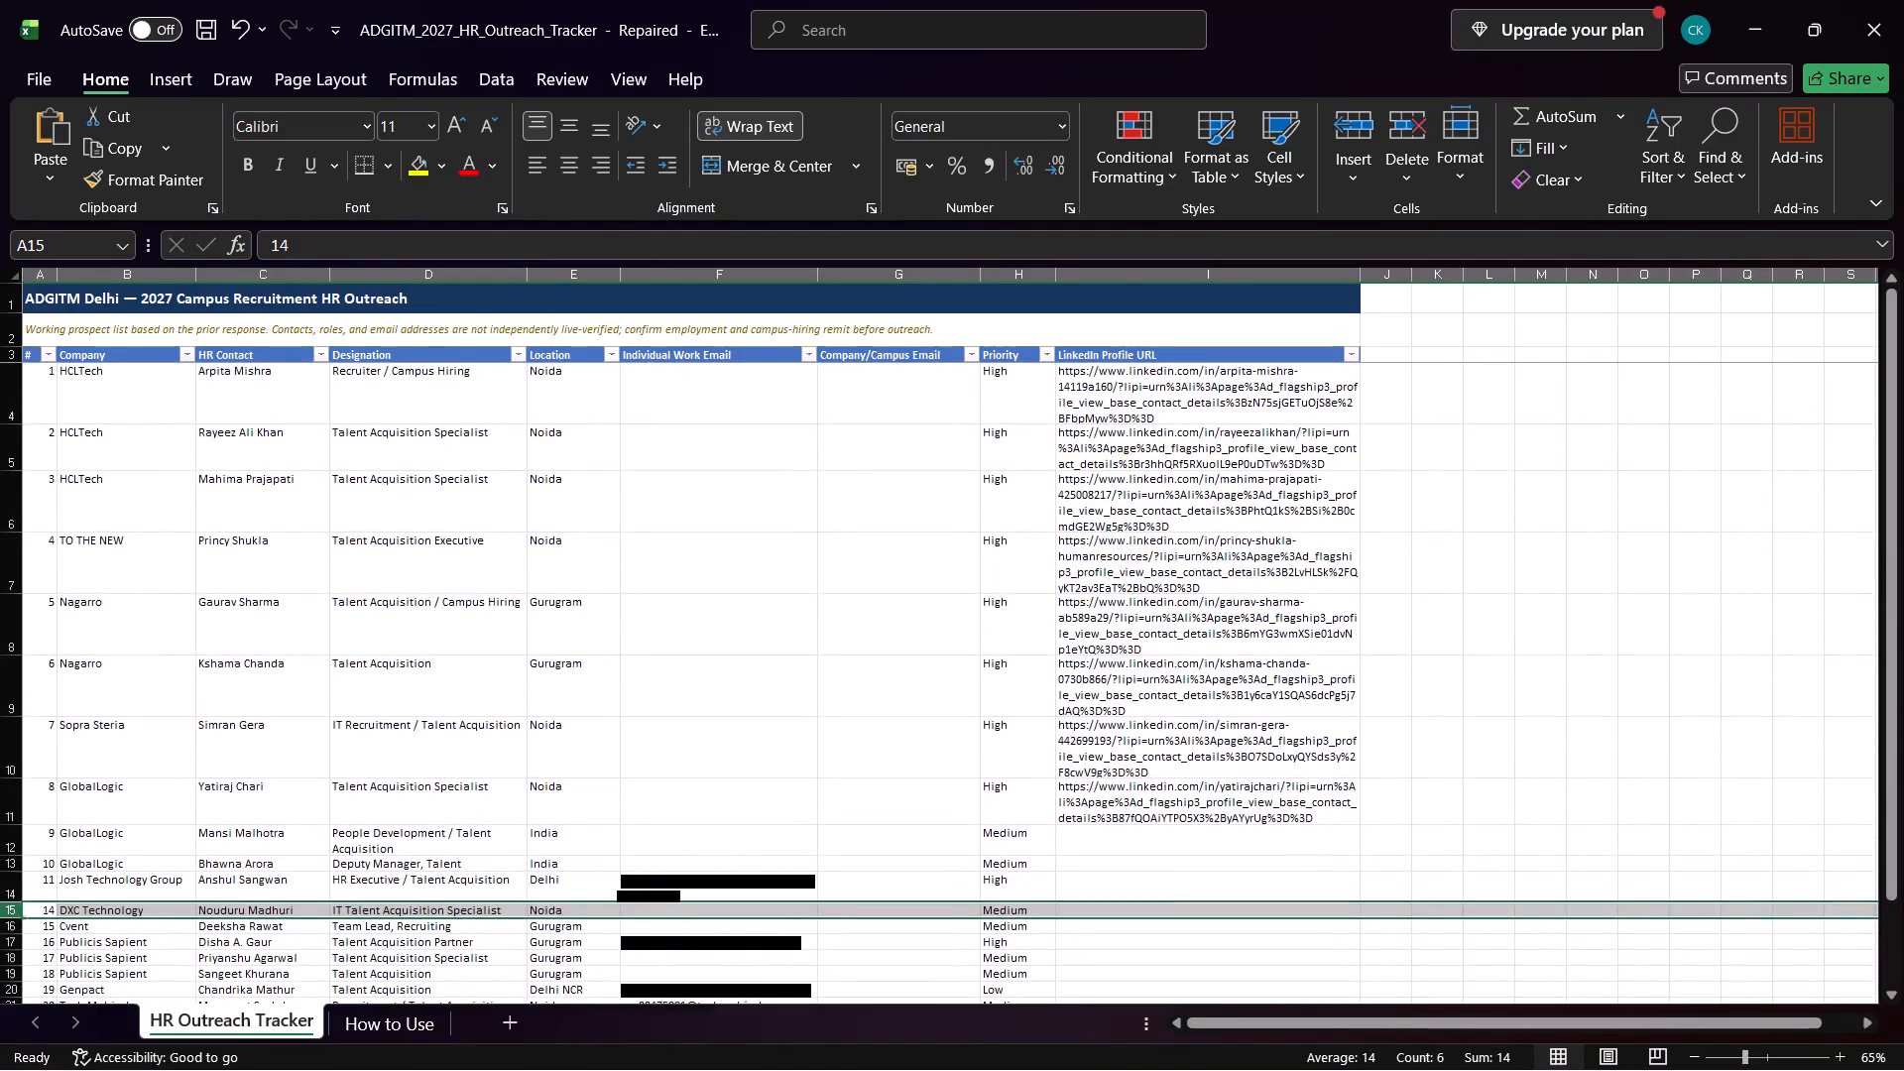
scroll(581, 837, down, 1)
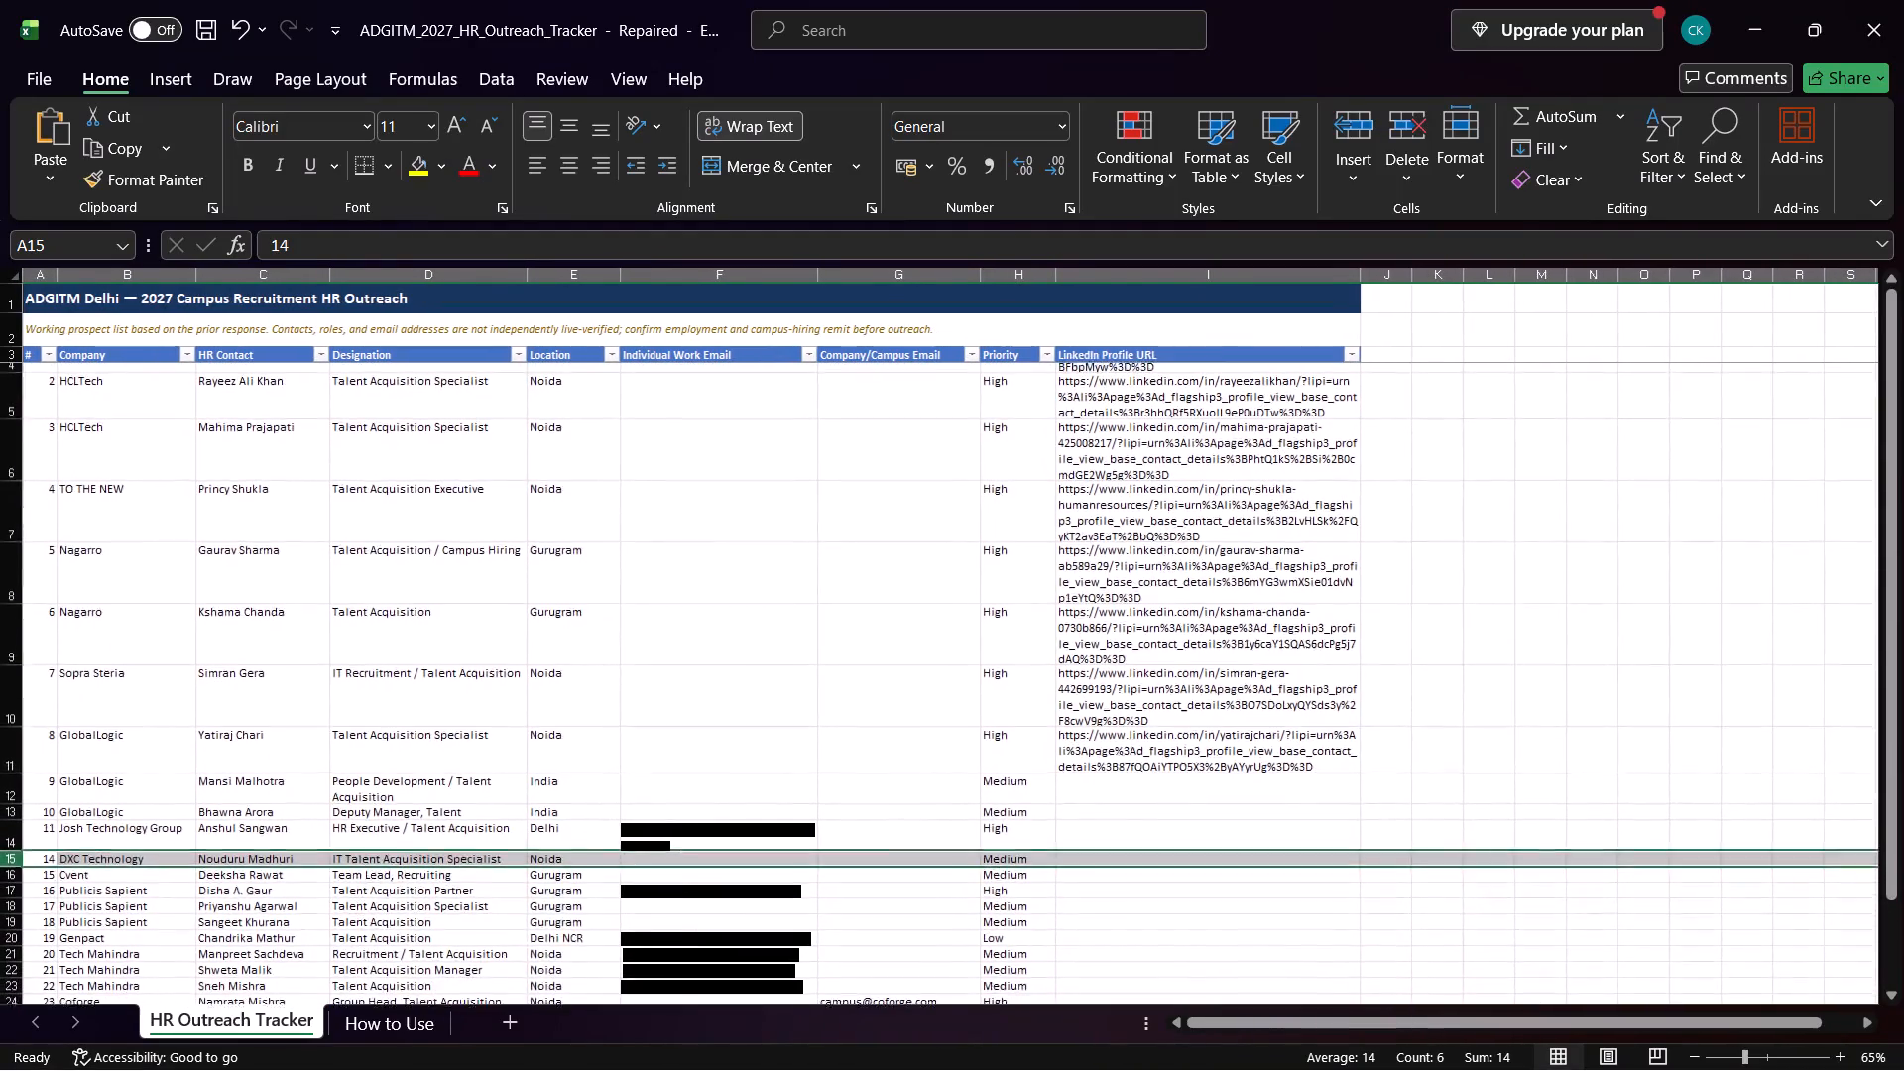
scroll(581, 837, down, 1)
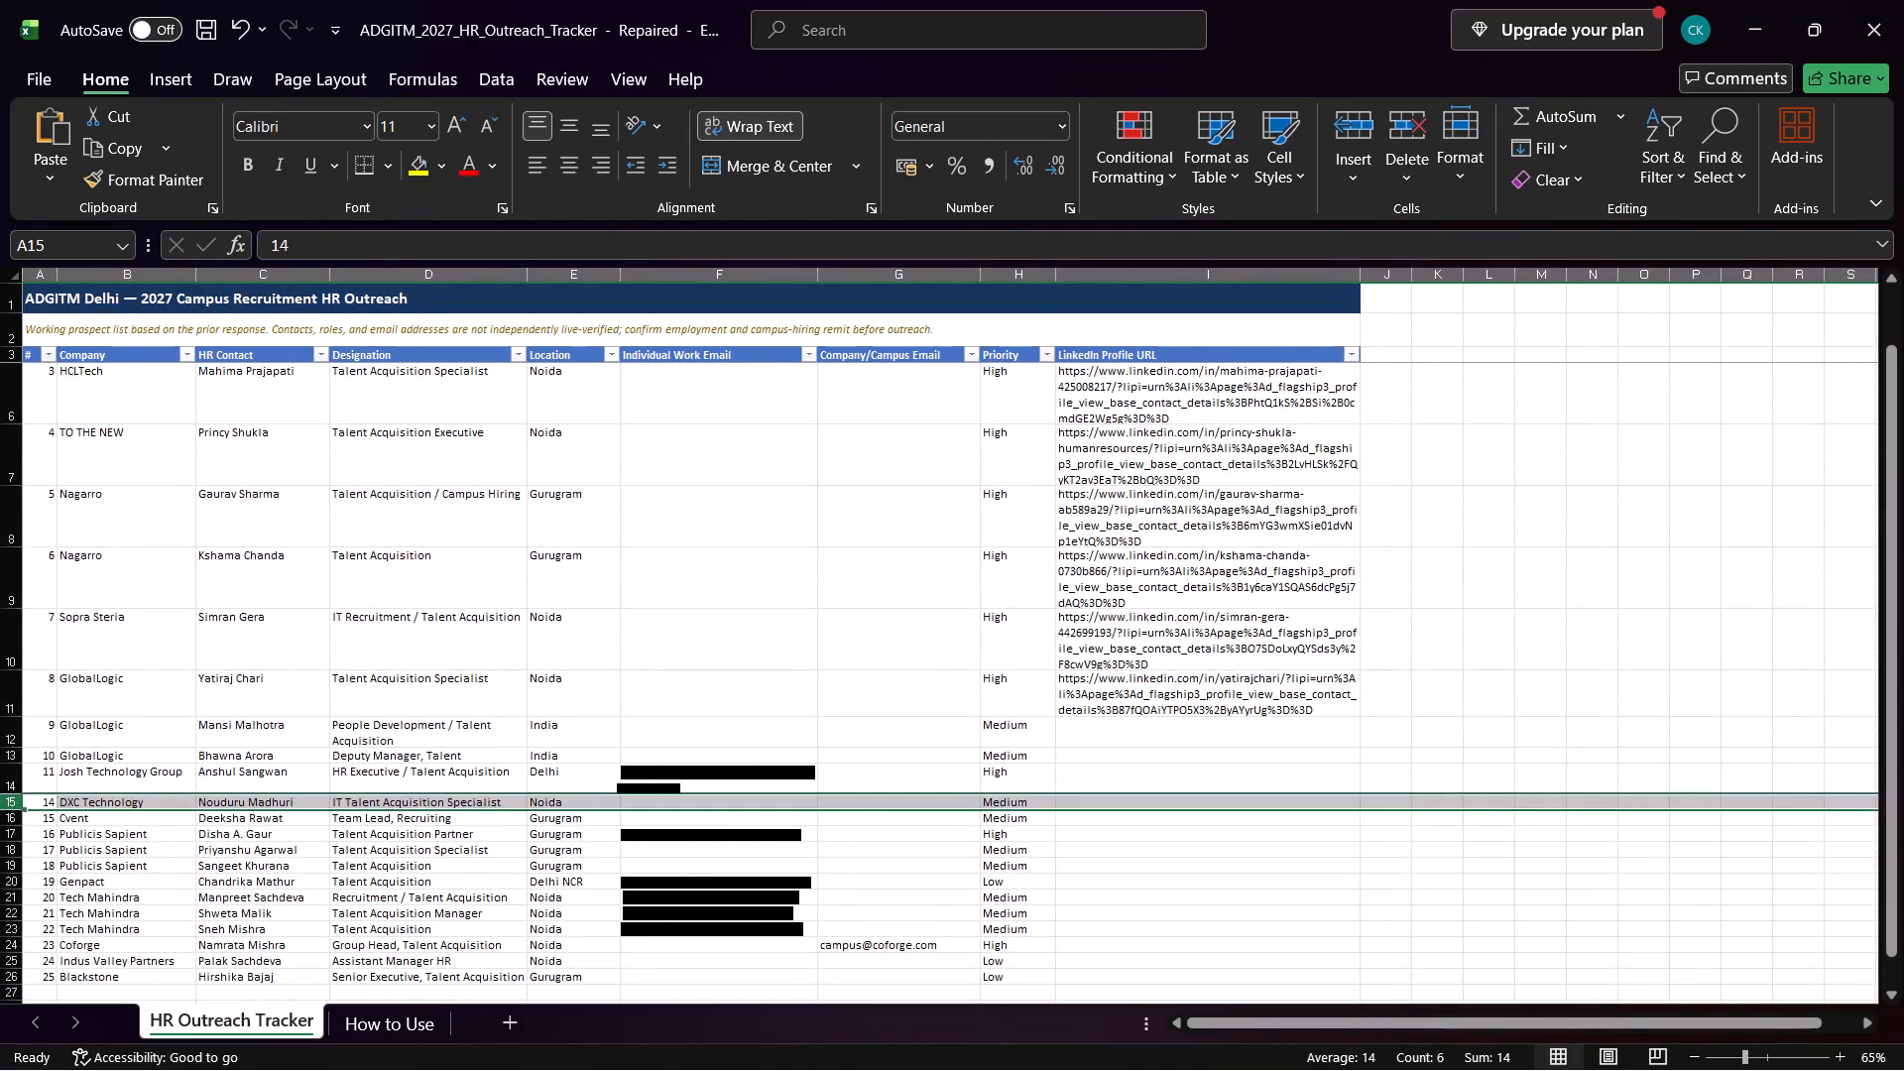
scroll(433, 970, down, 1)
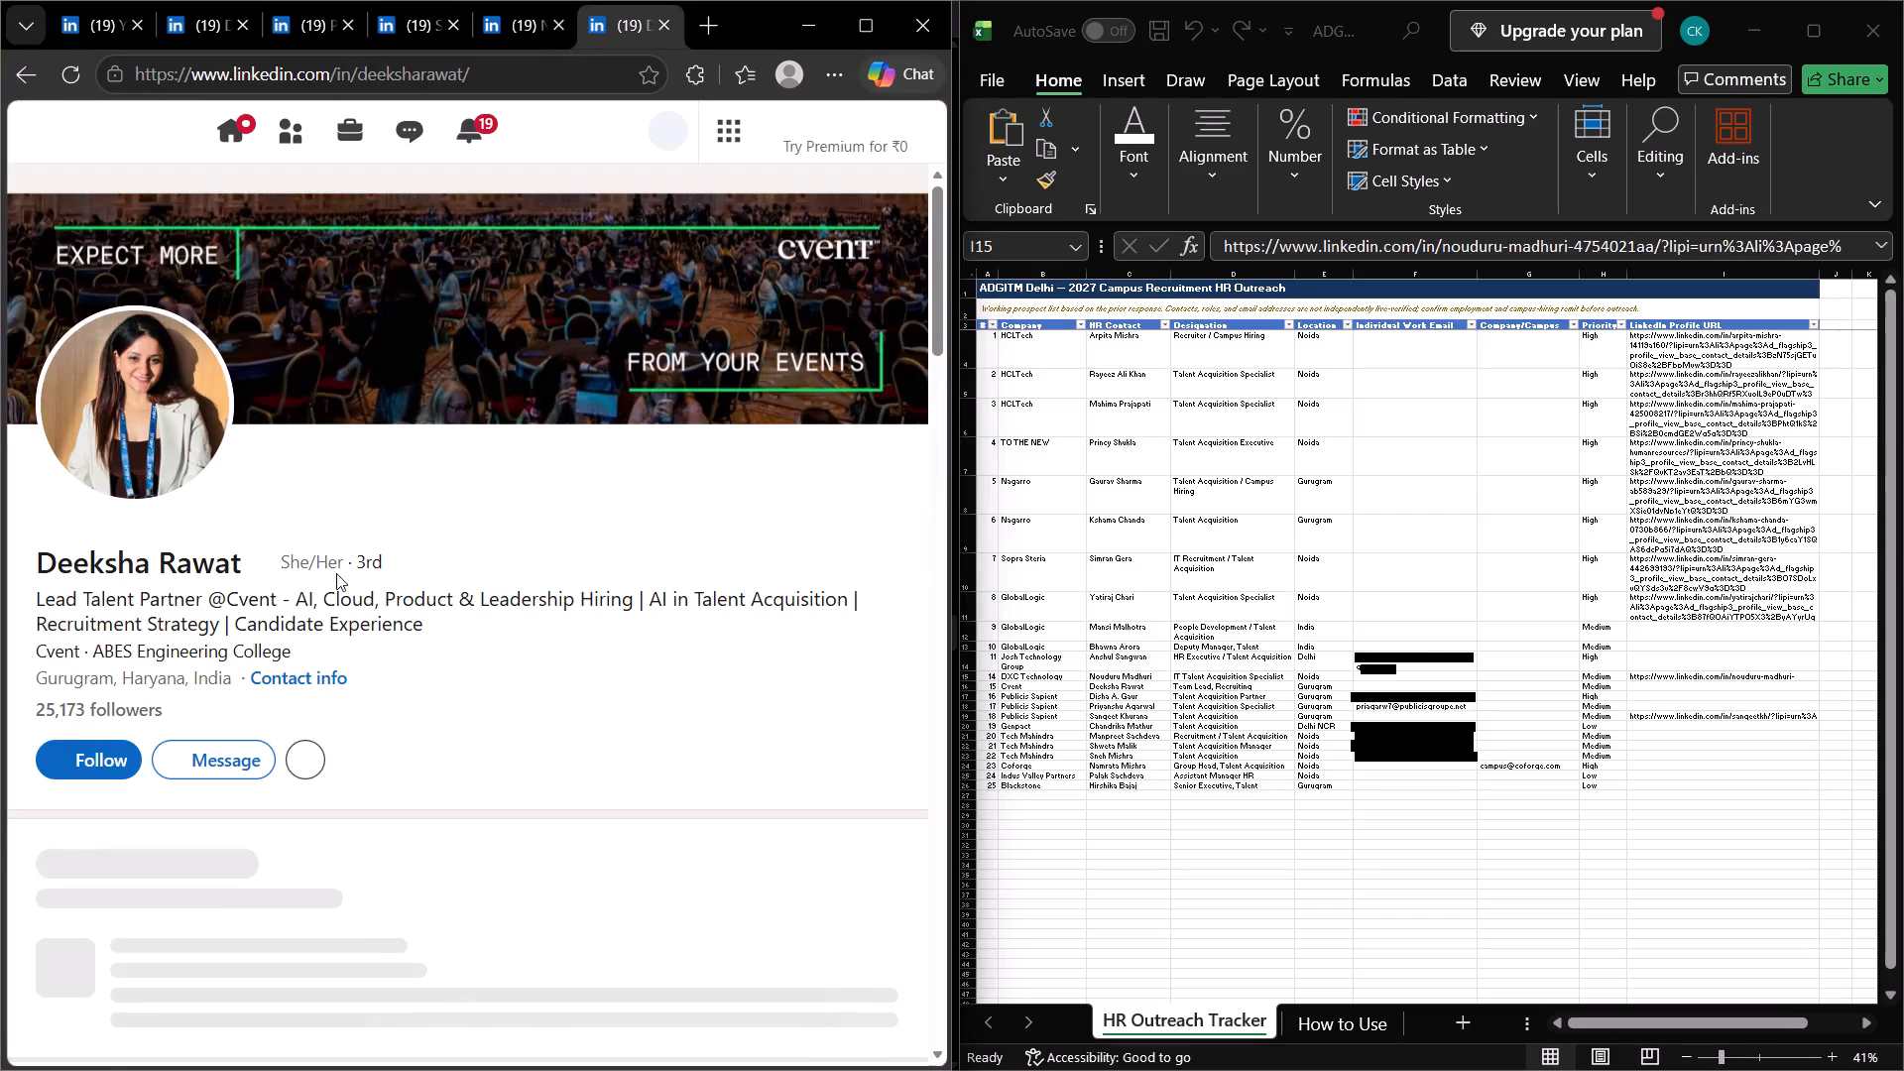
click(316, 680)
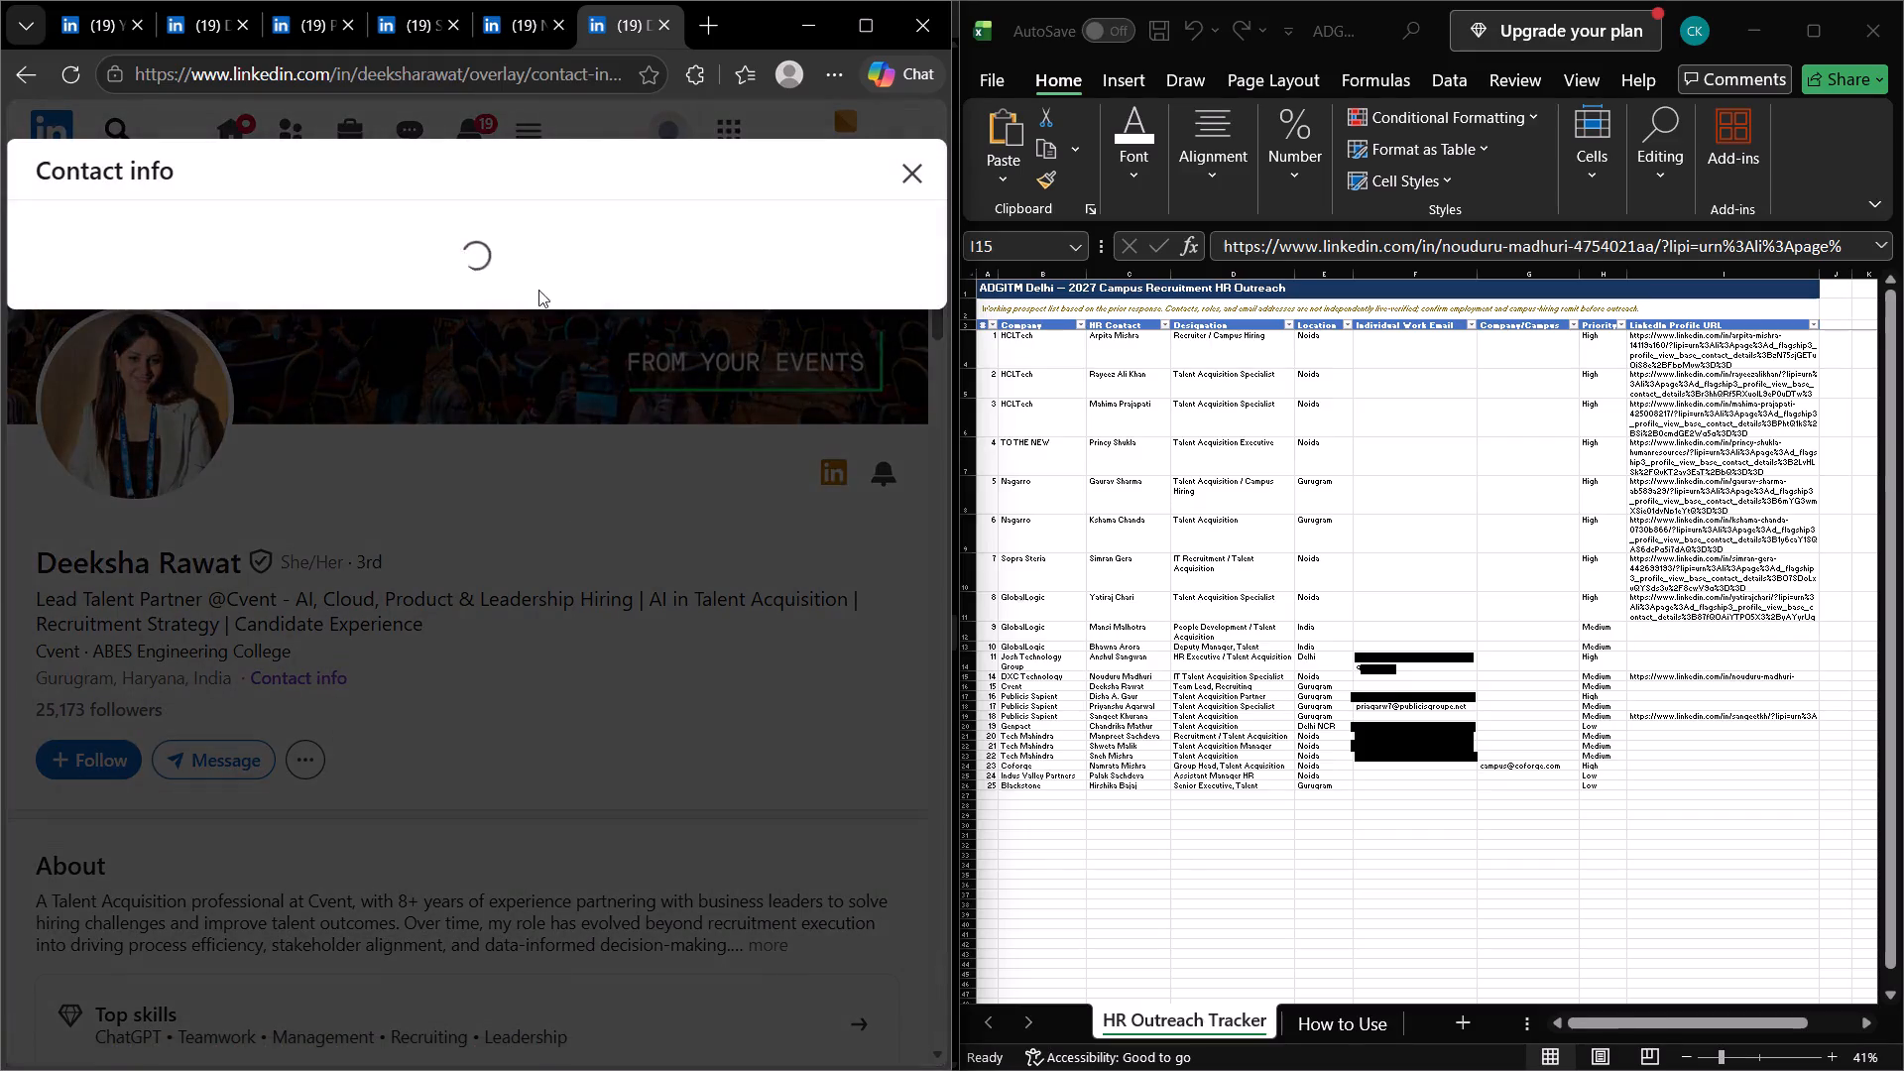
right_click(251, 271)
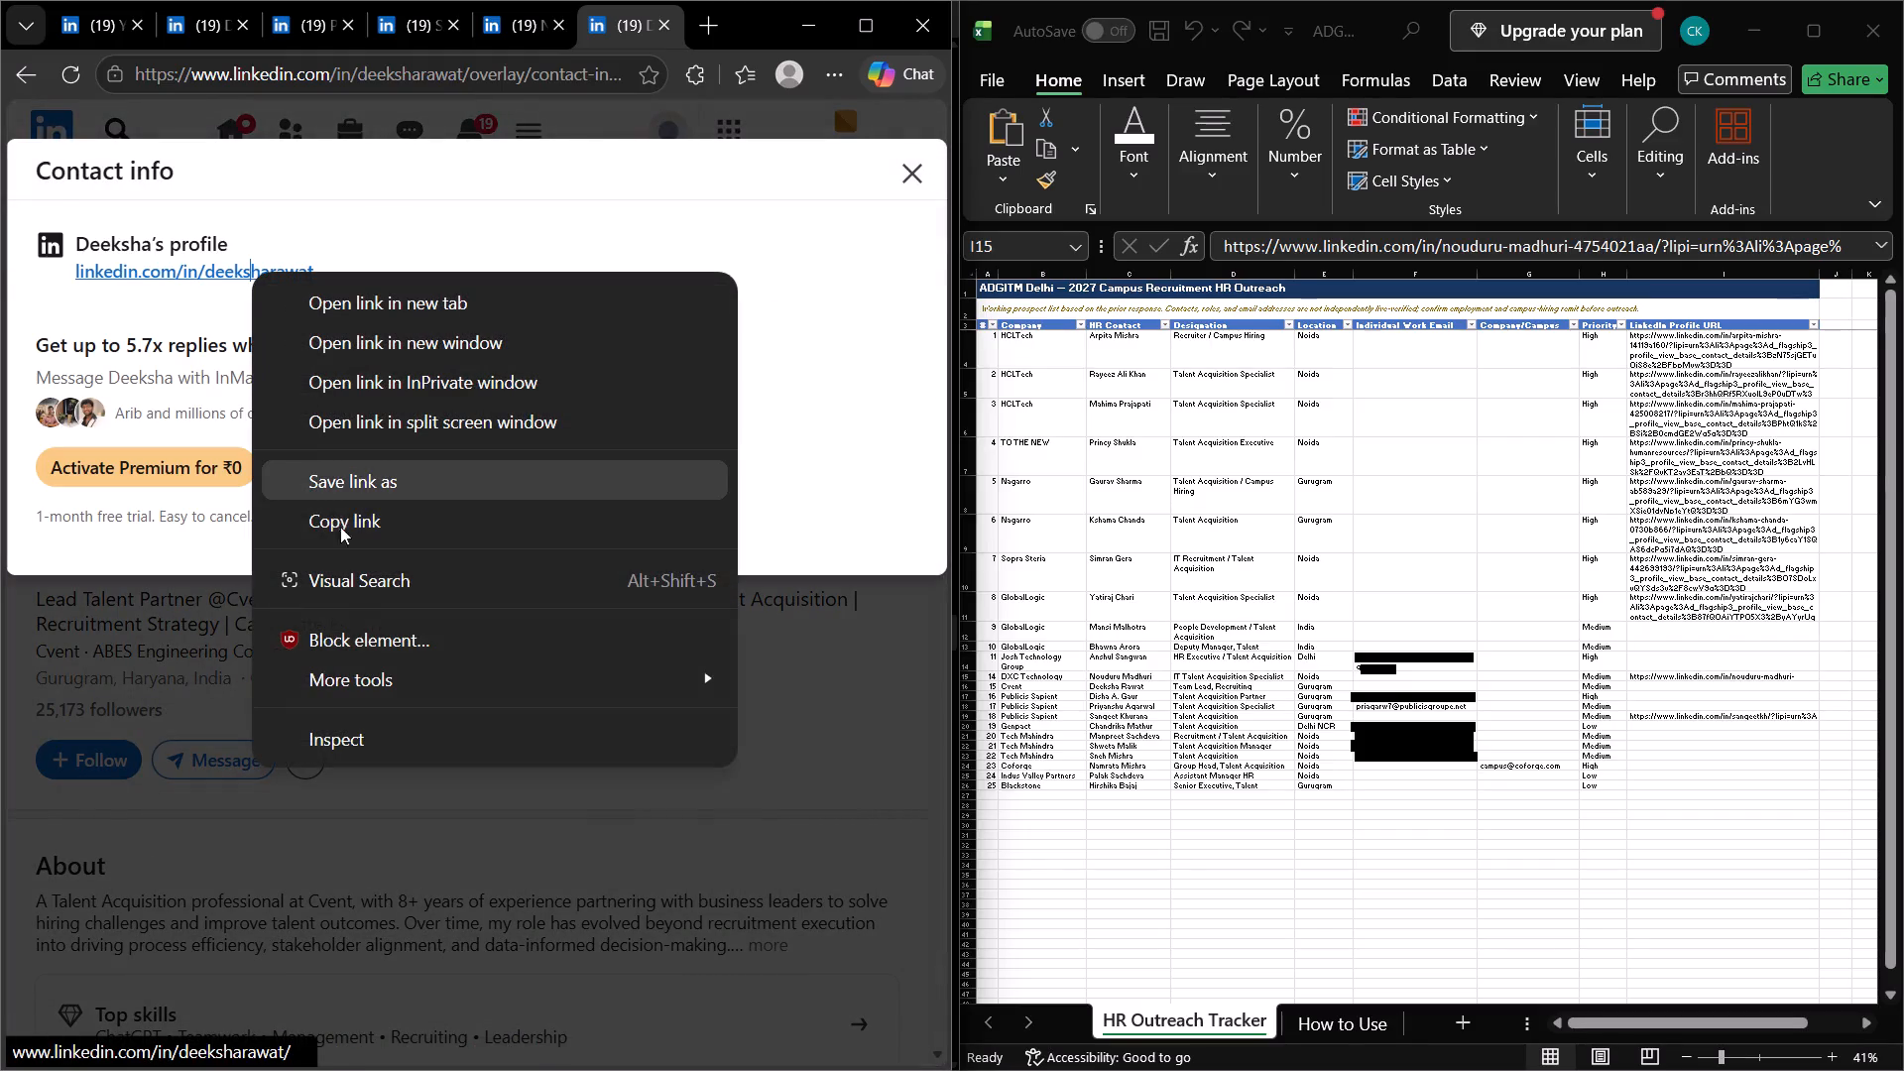
click(357, 529)
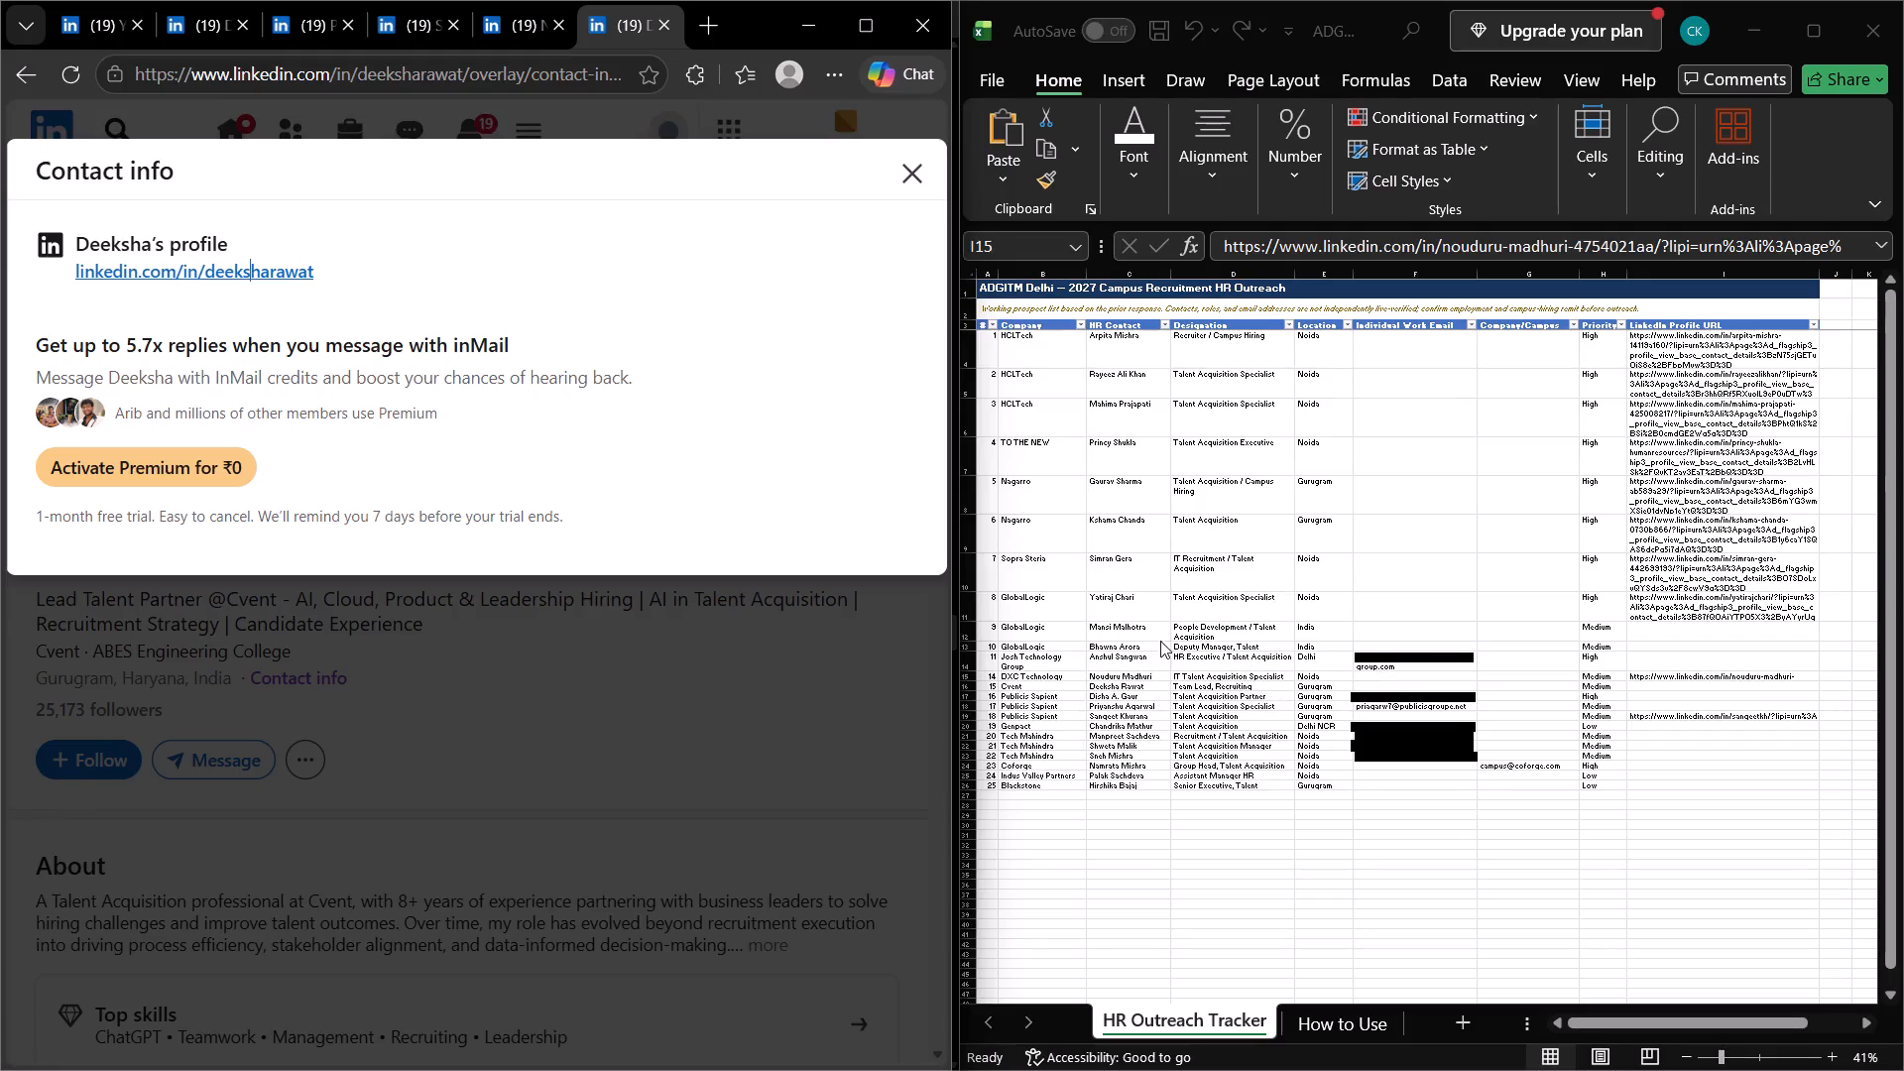
Paste the copied profile link into the LinkedIn Profile URL cell of the Cvent contact, number 15, in the Excel tracker.
click(1037, 686)
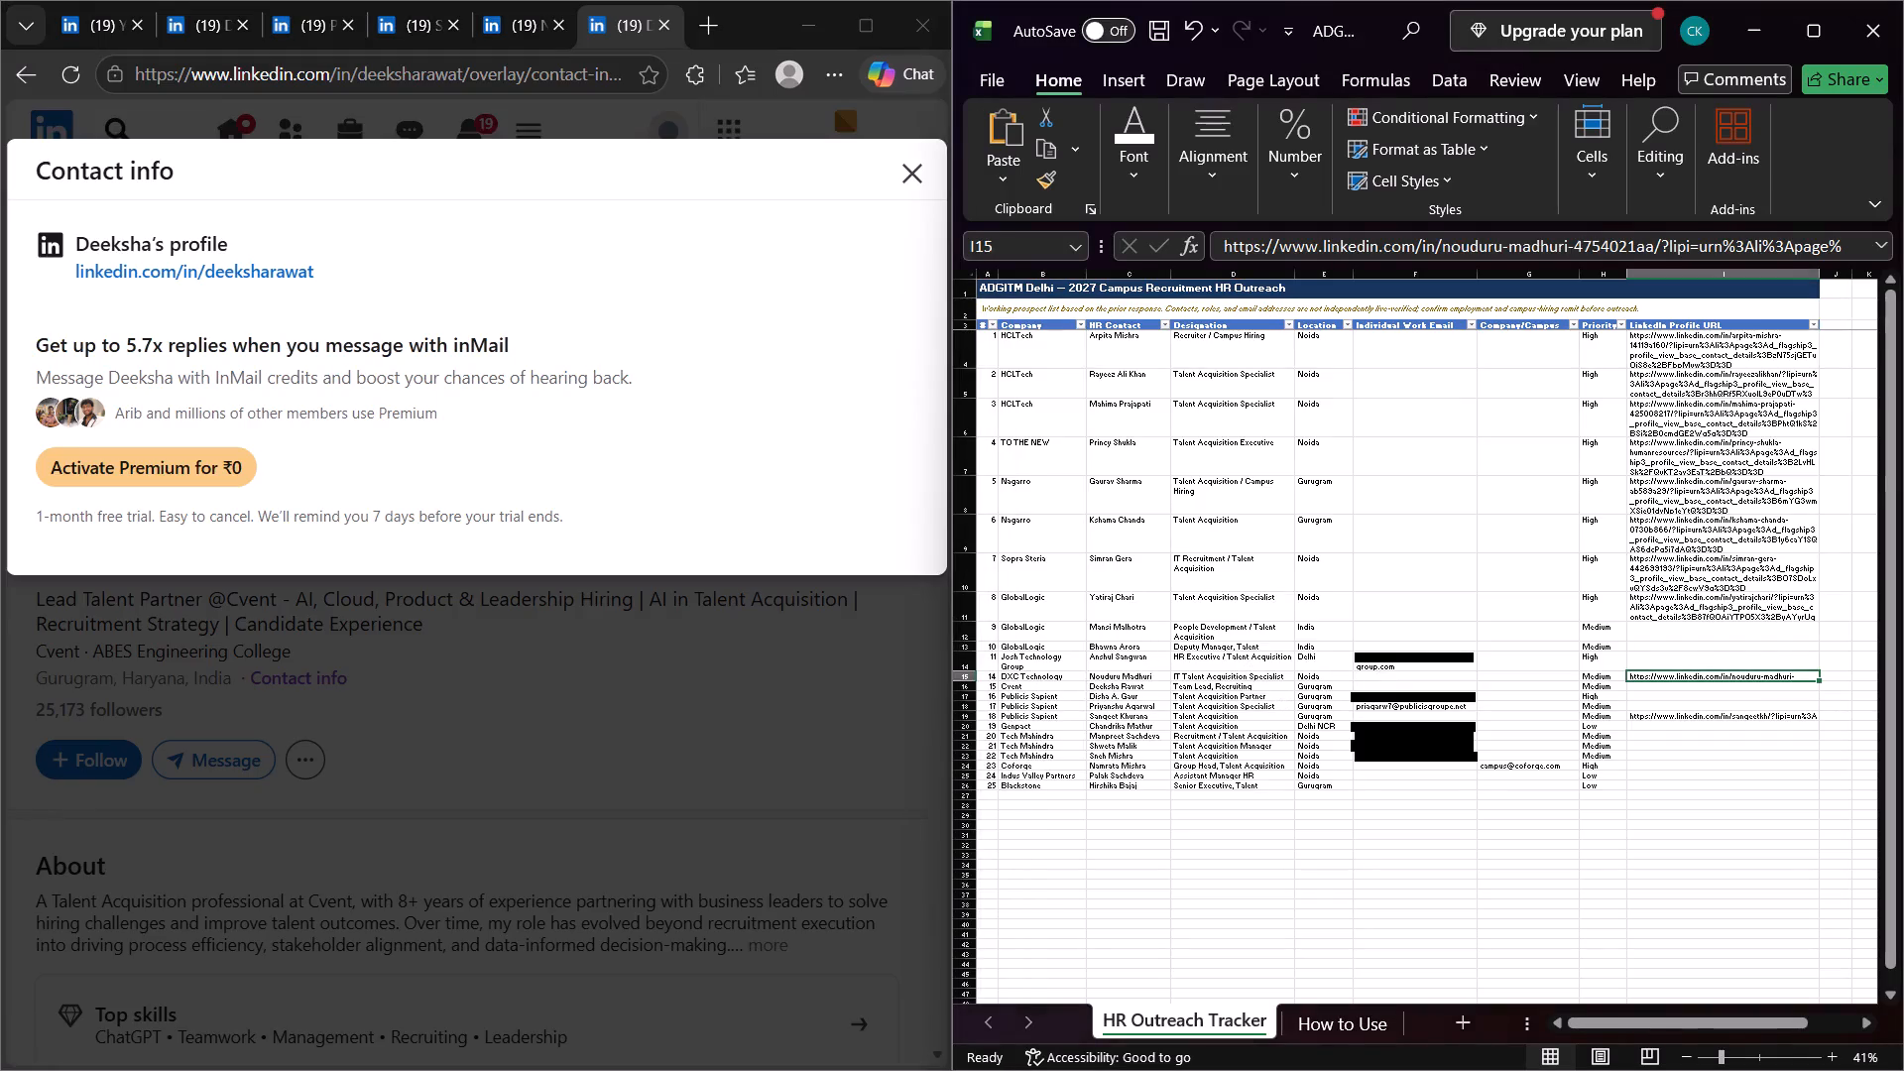
click(970, 685)
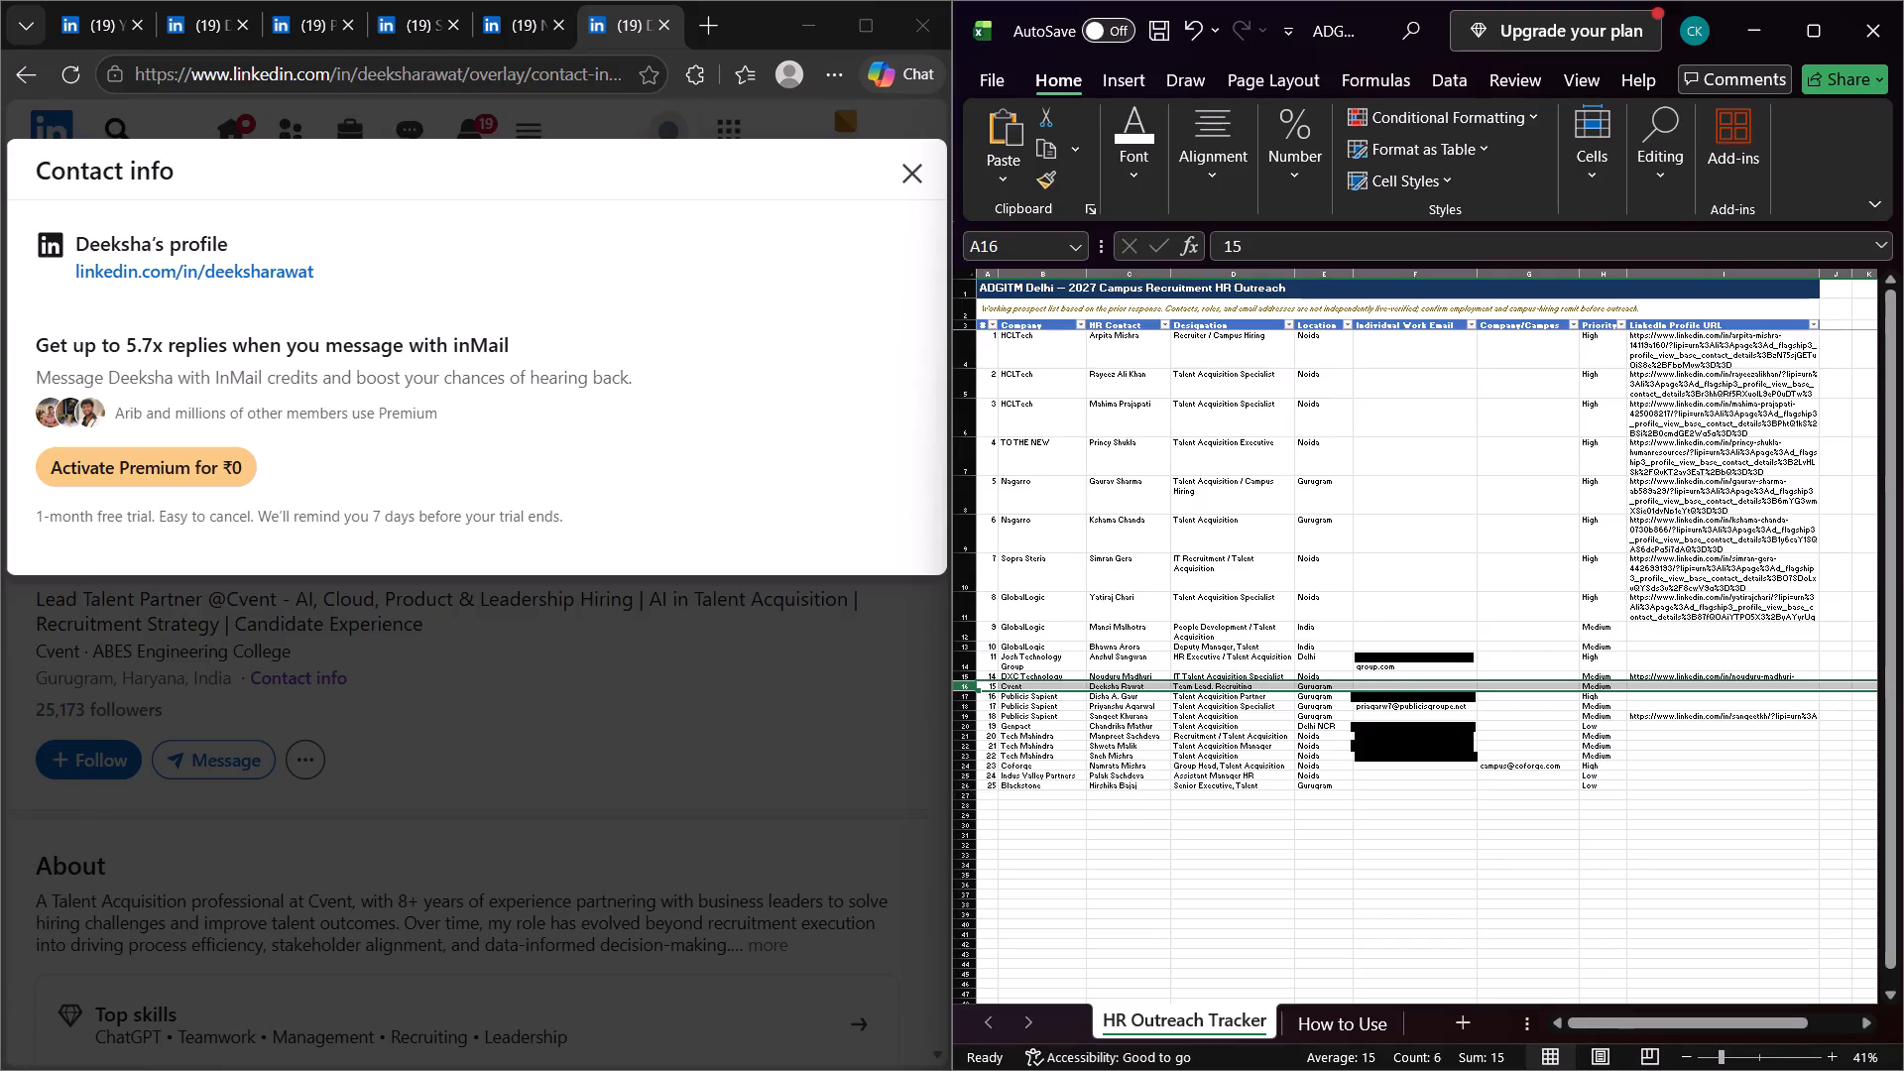
click(1671, 684)
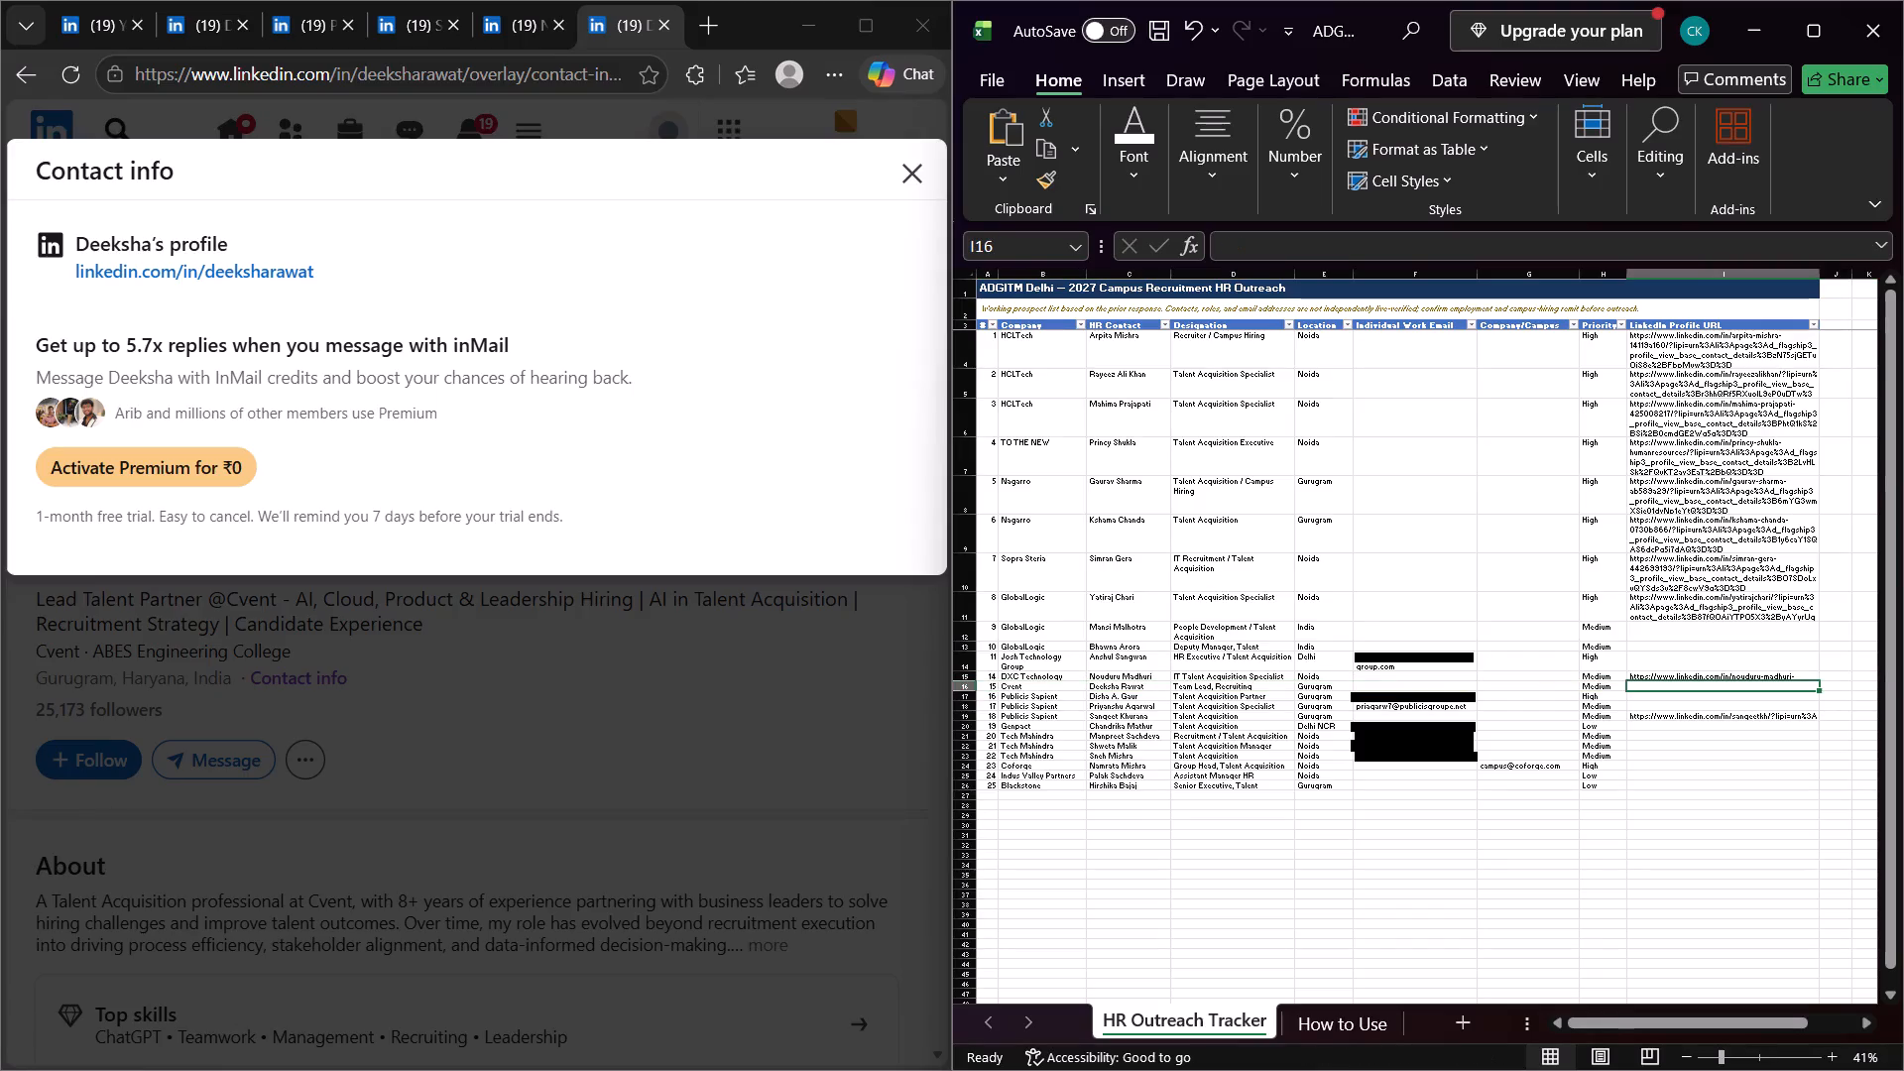
key(ctrl+v)
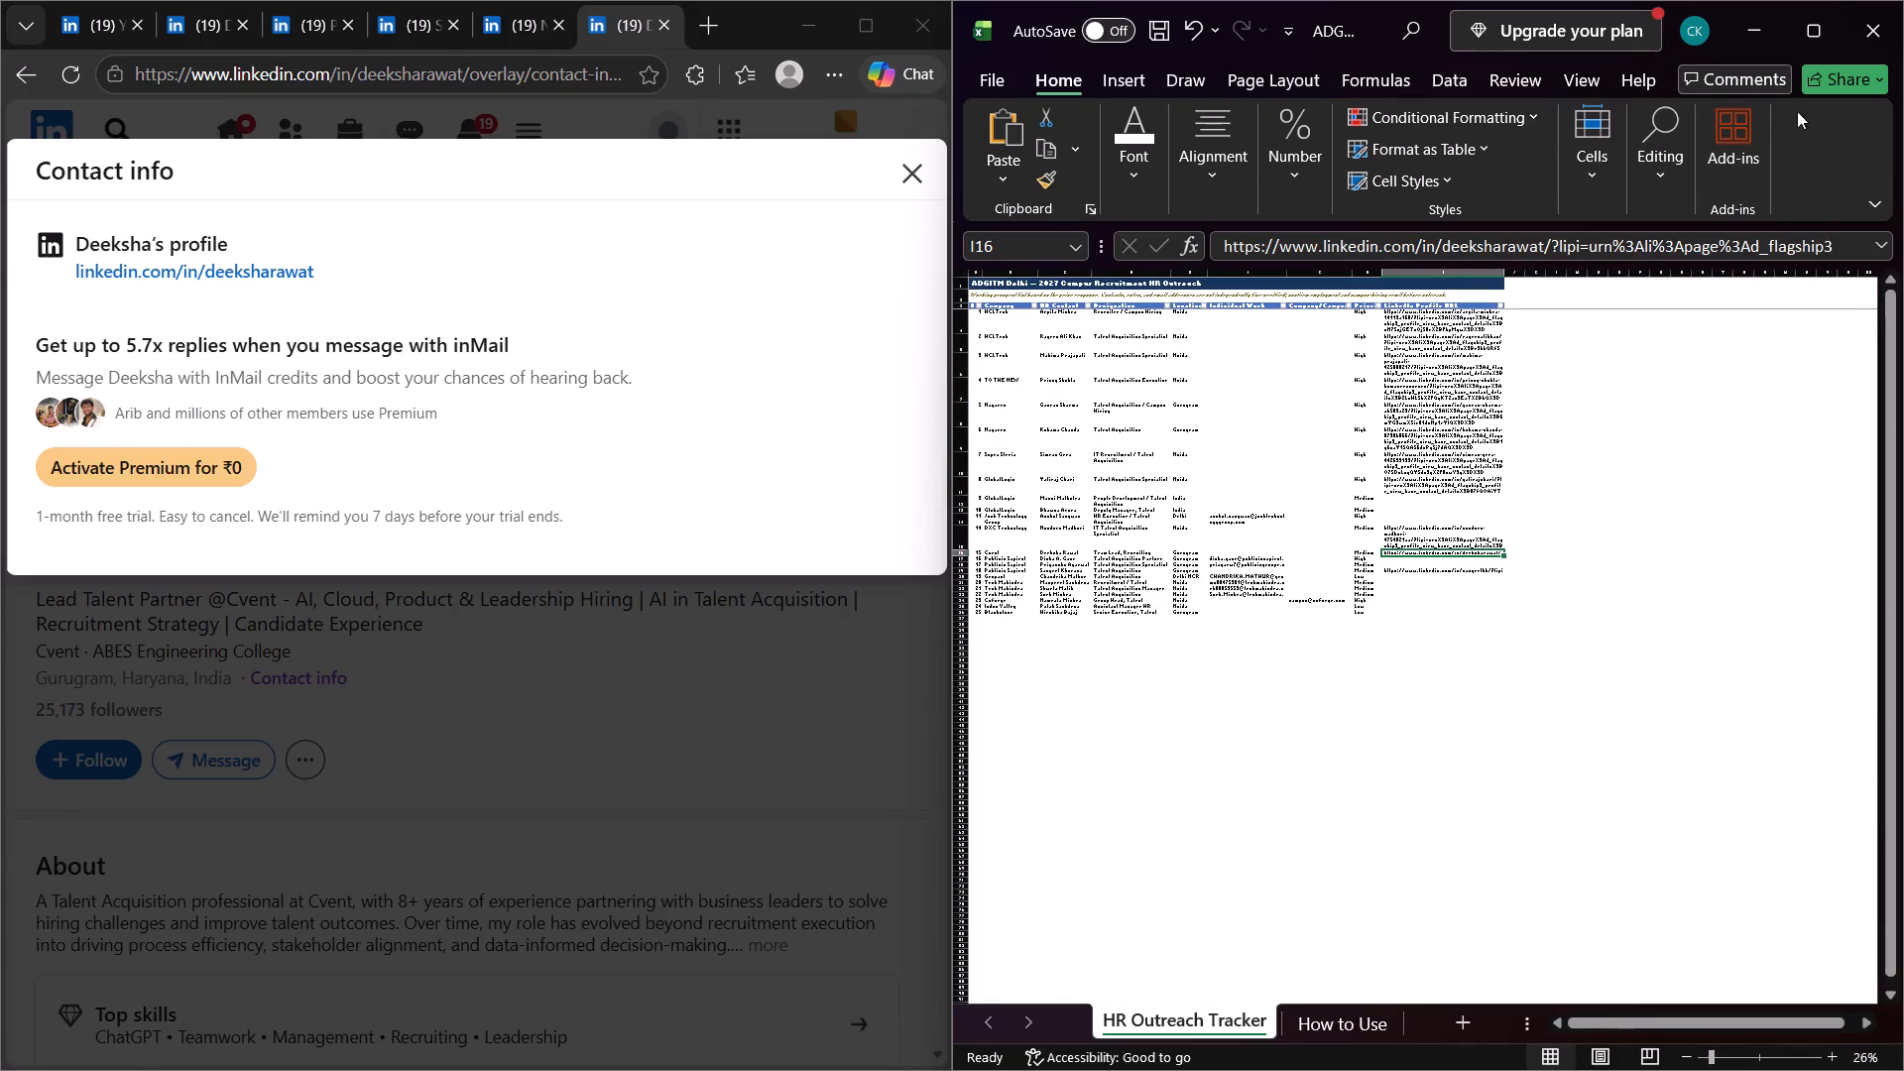
Maximize the Excel window and save the tracker in the Downloads folder as an Excel Workbook named HR_Info.
click(1816, 39)
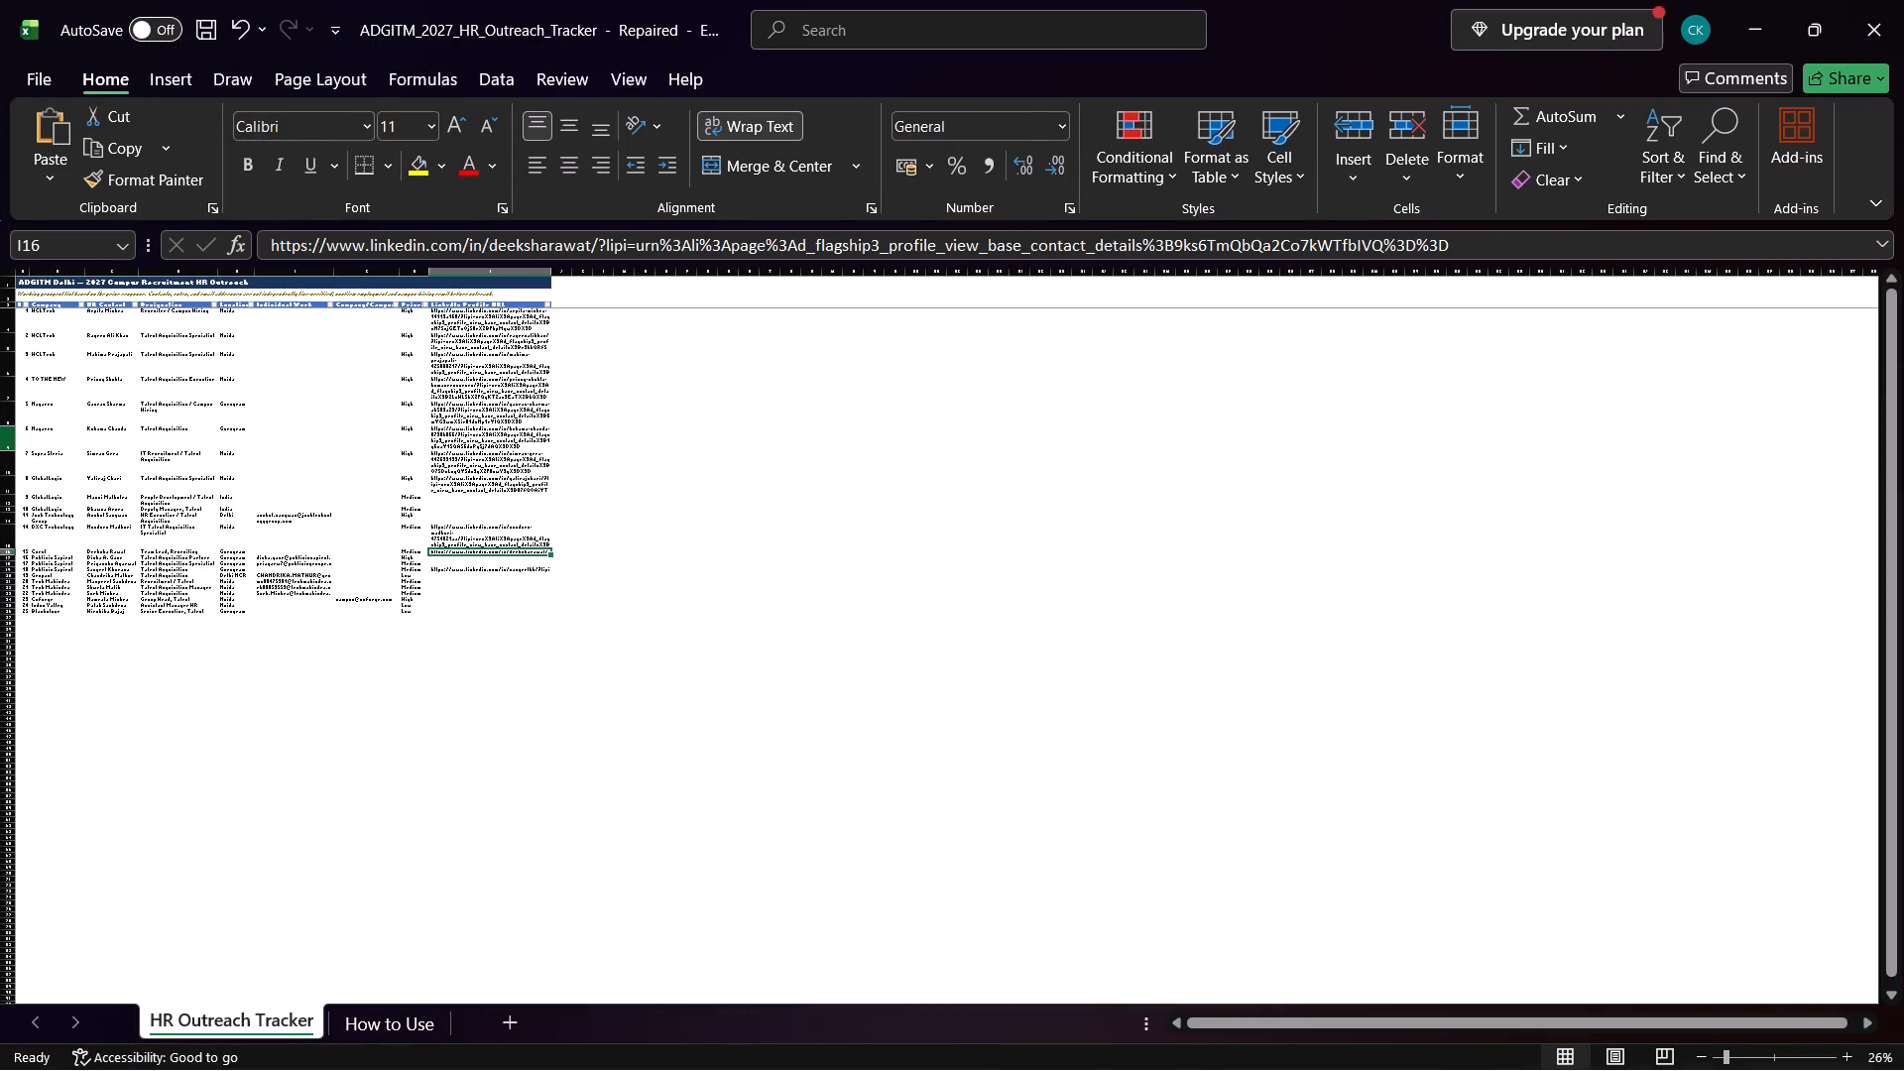
click(36, 78)
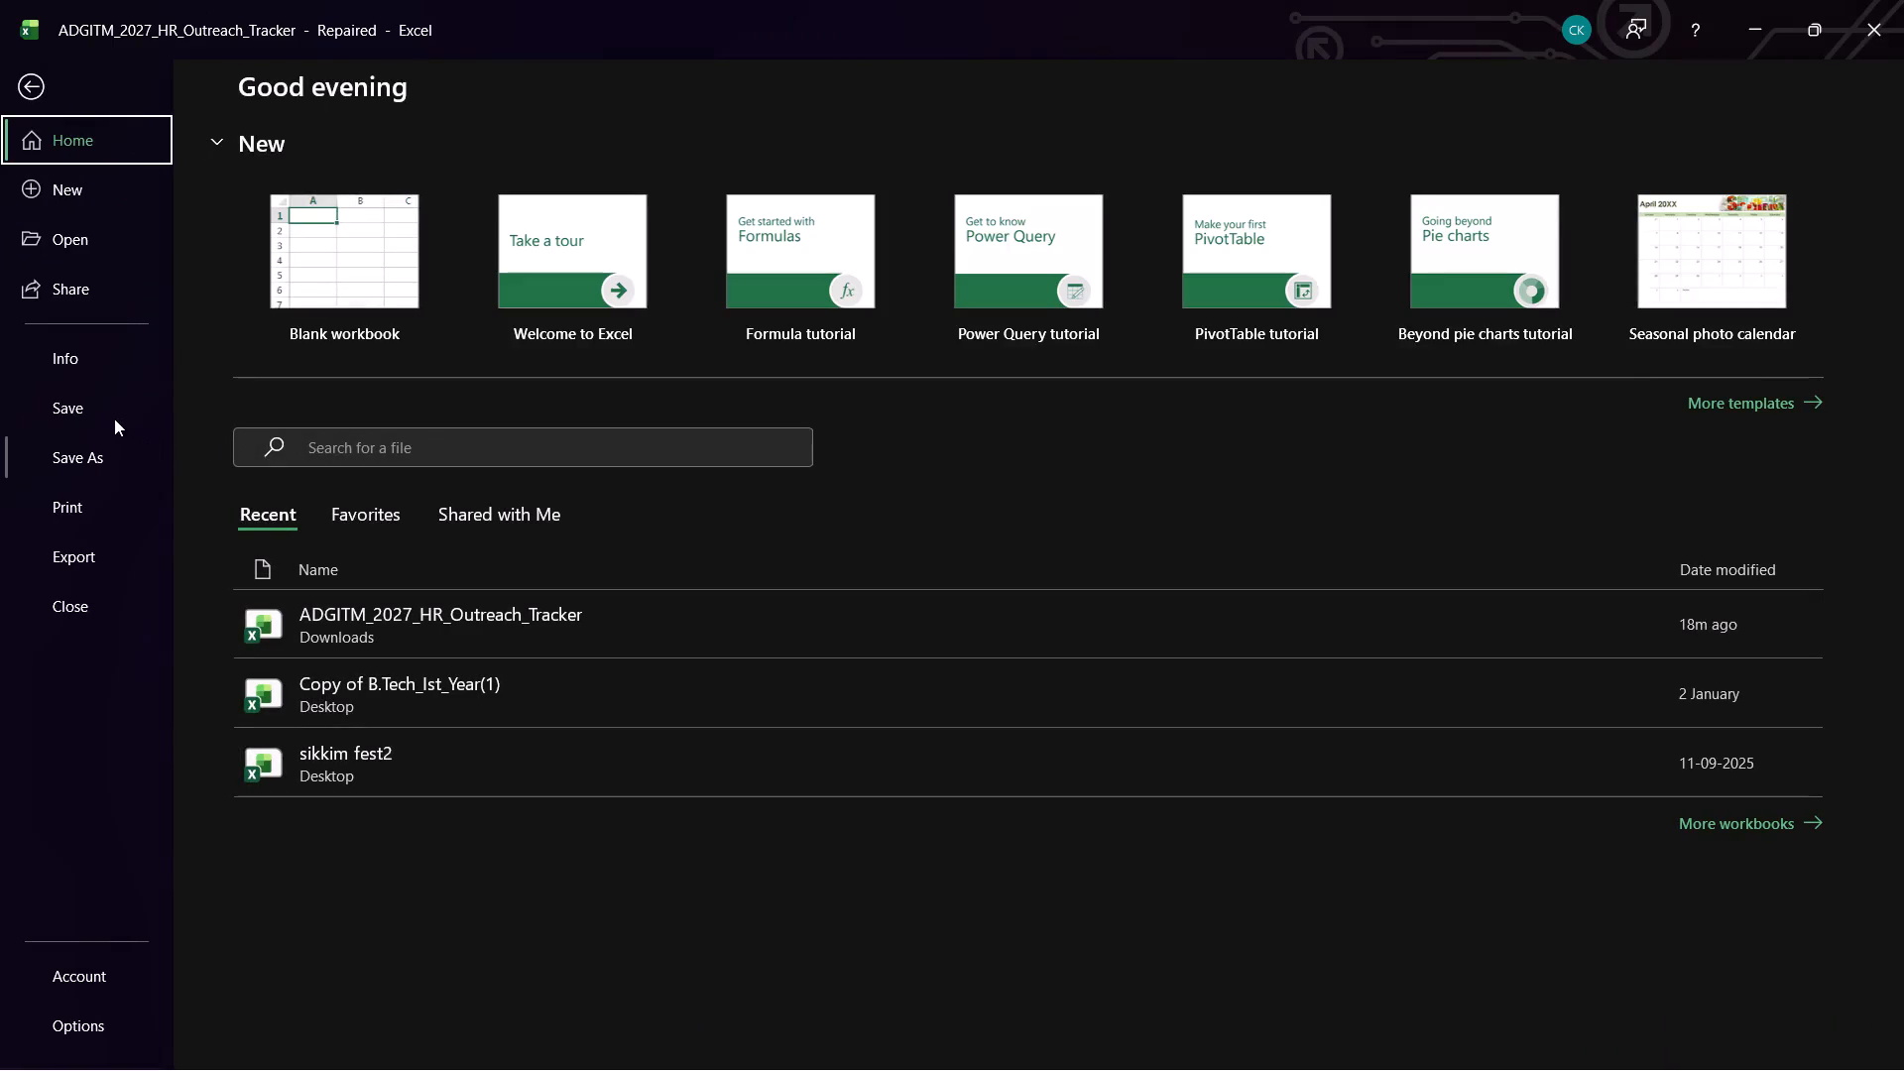
click(98, 459)
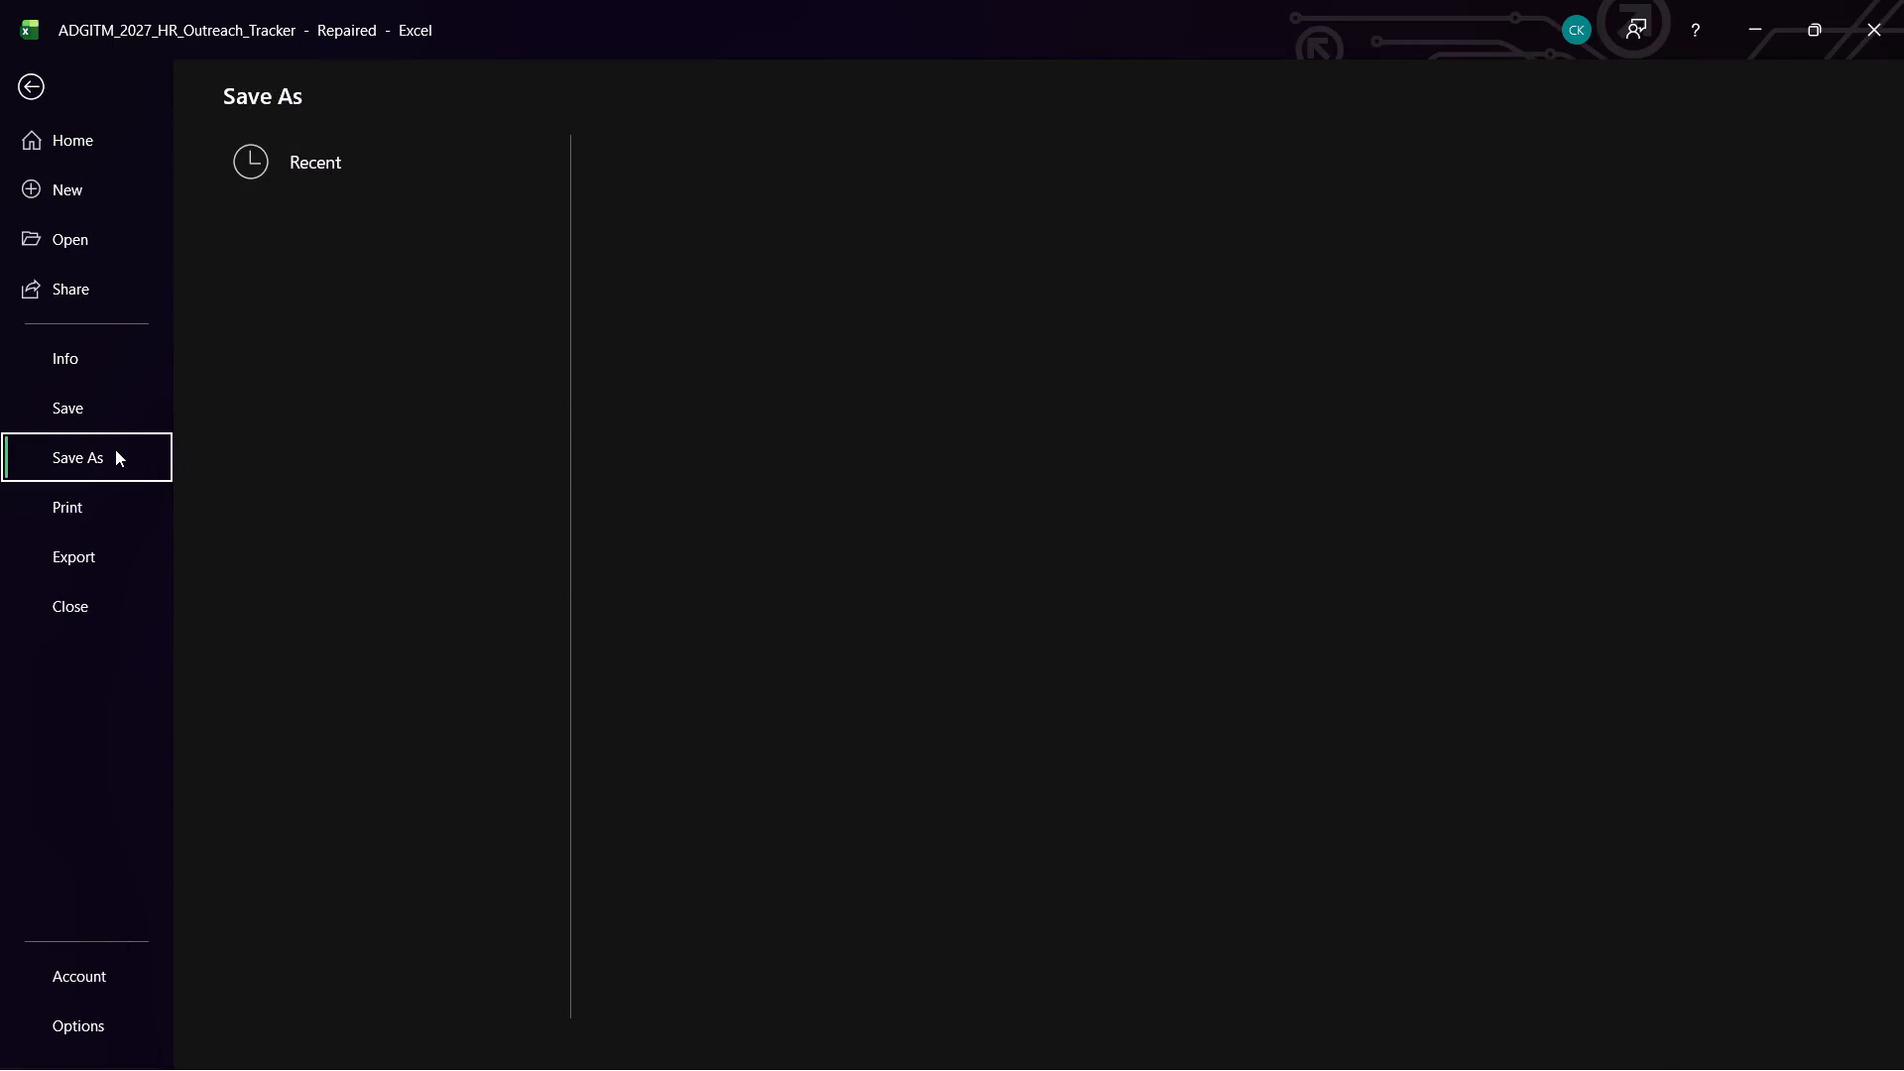
click(101, 413)
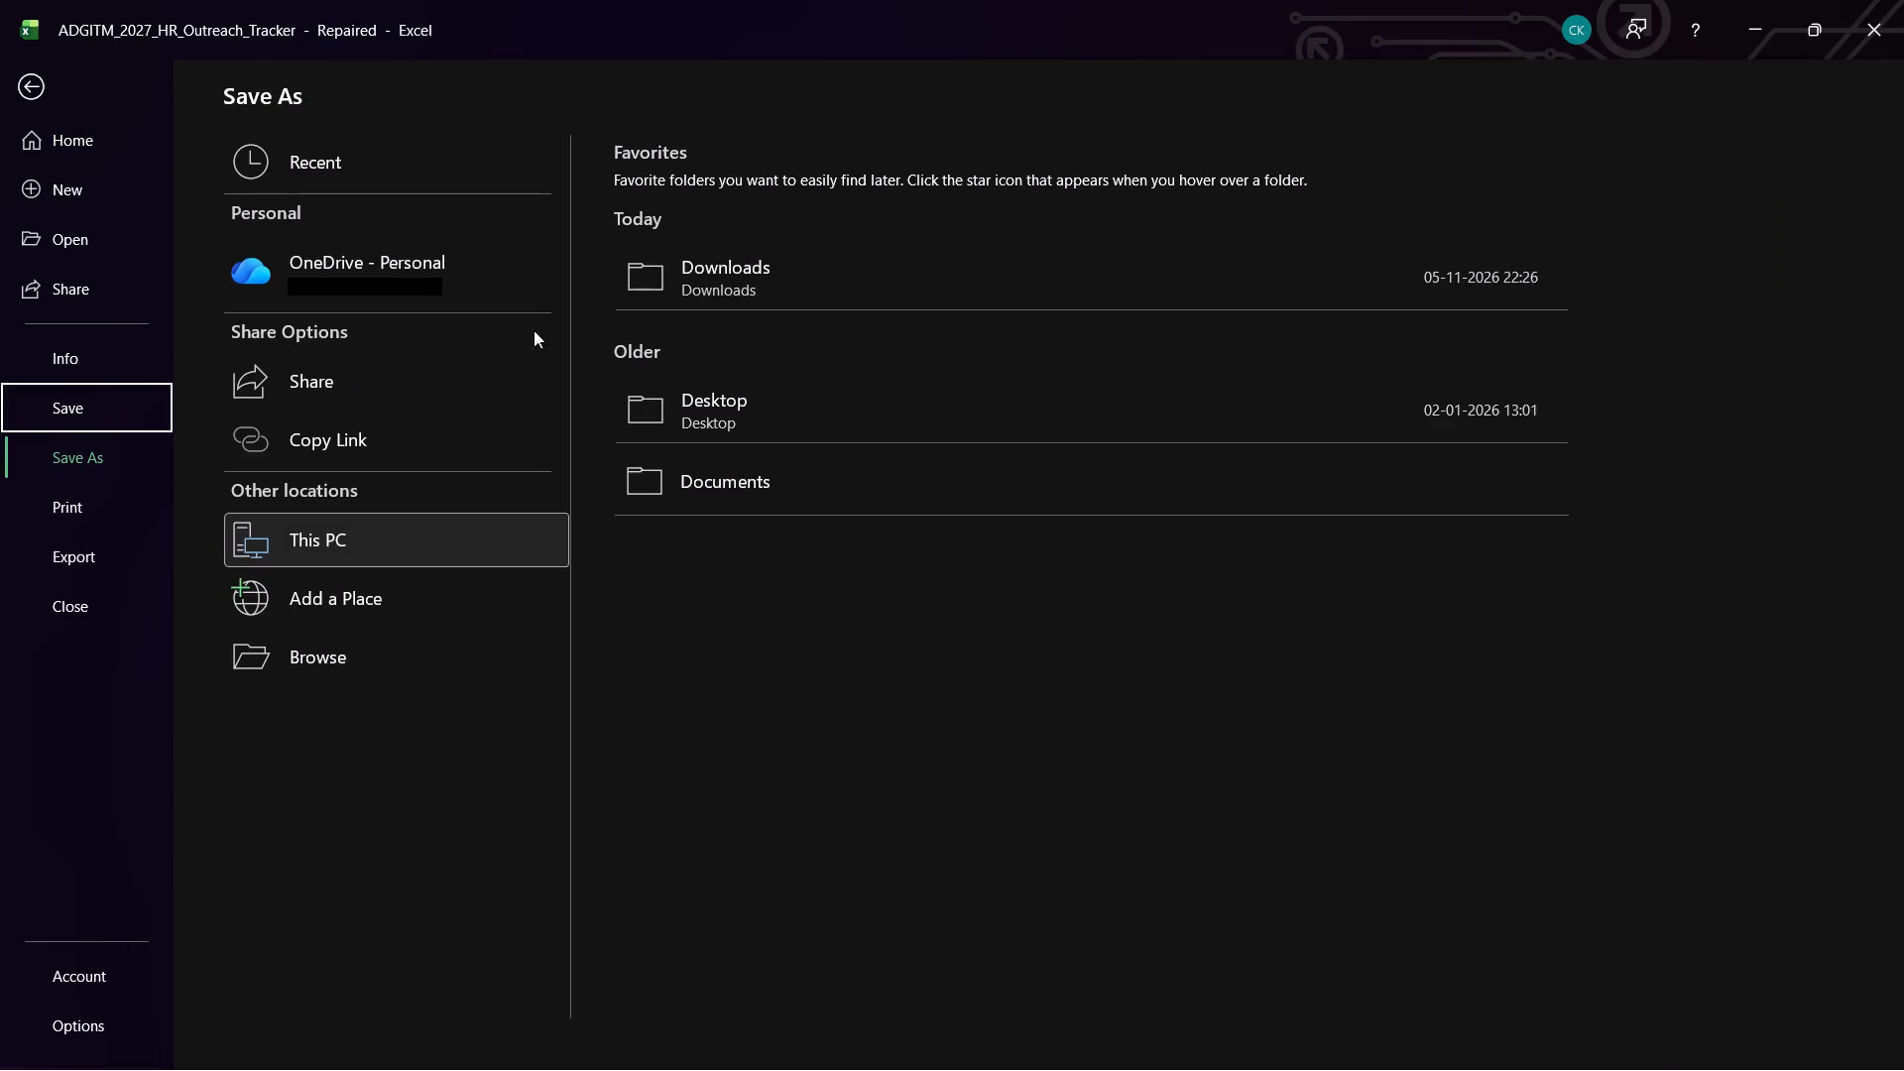
click(774, 273)
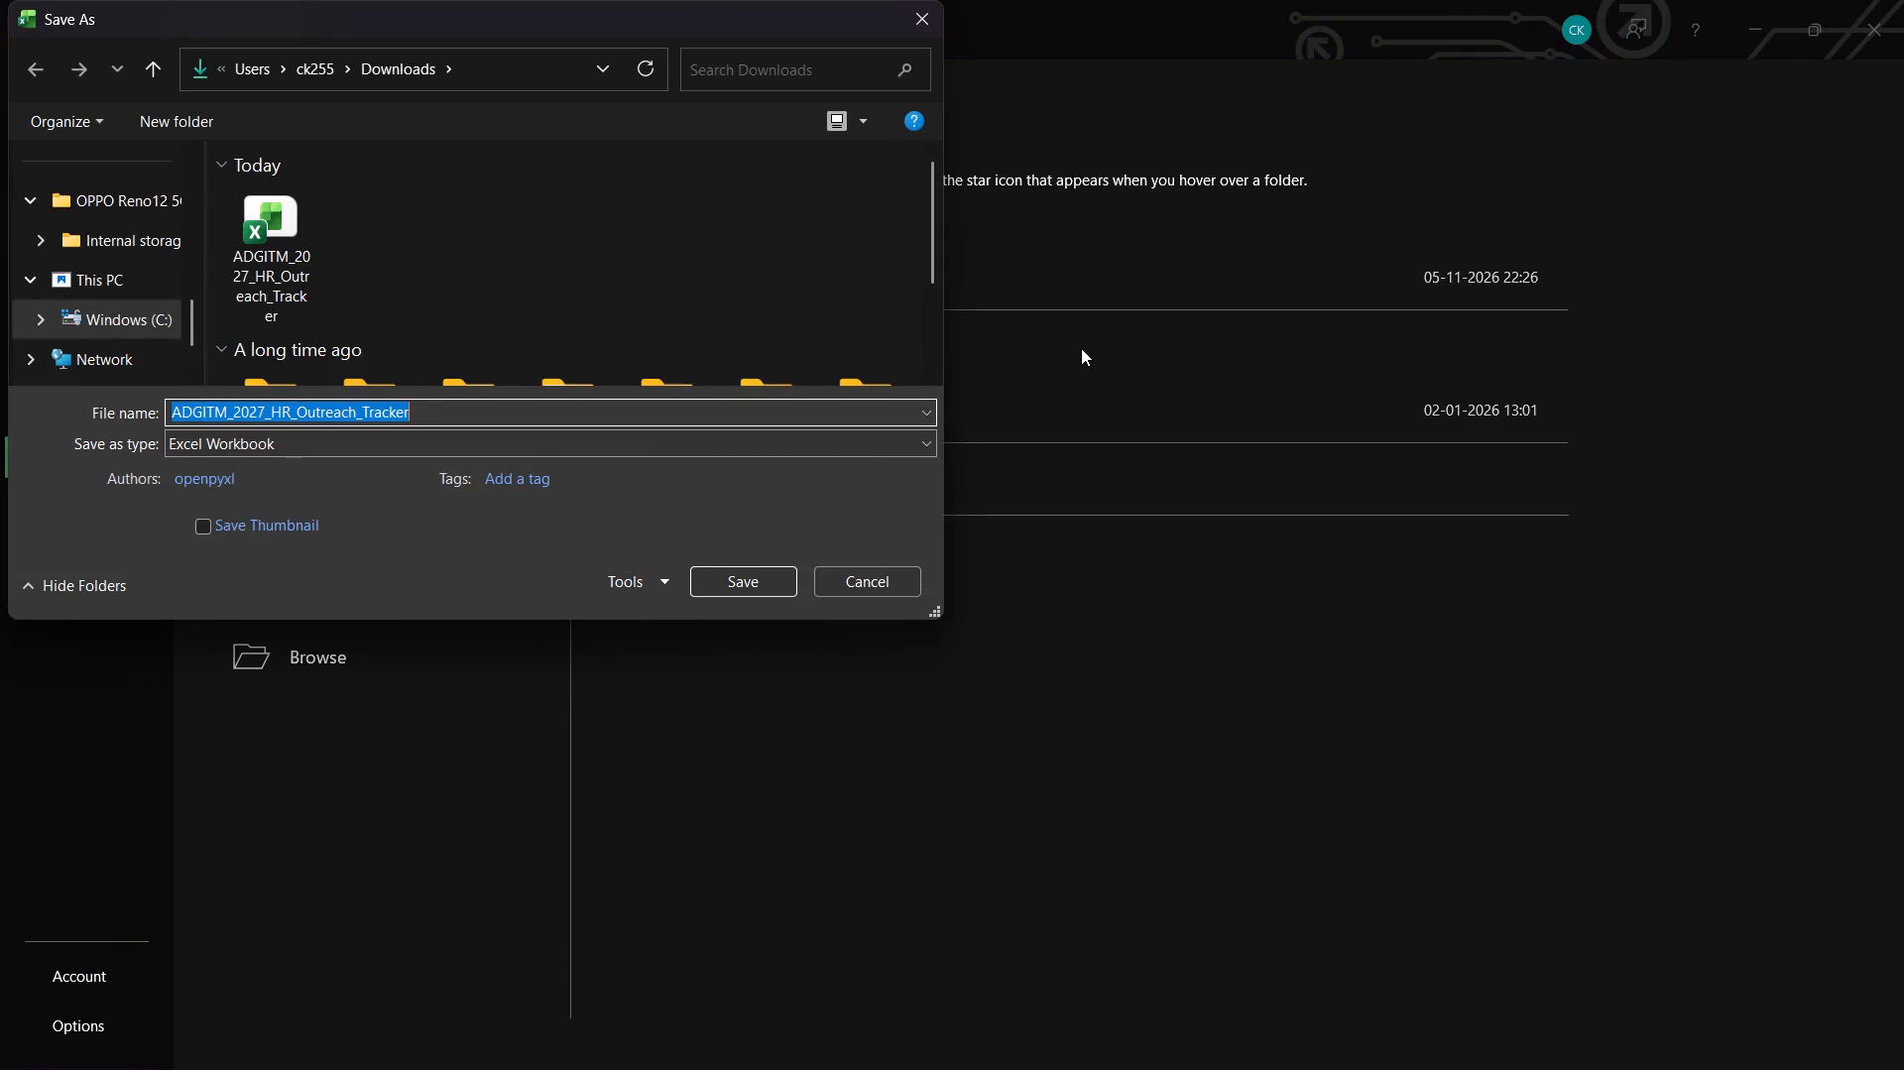
key(shift+a)
key(BackSpace)
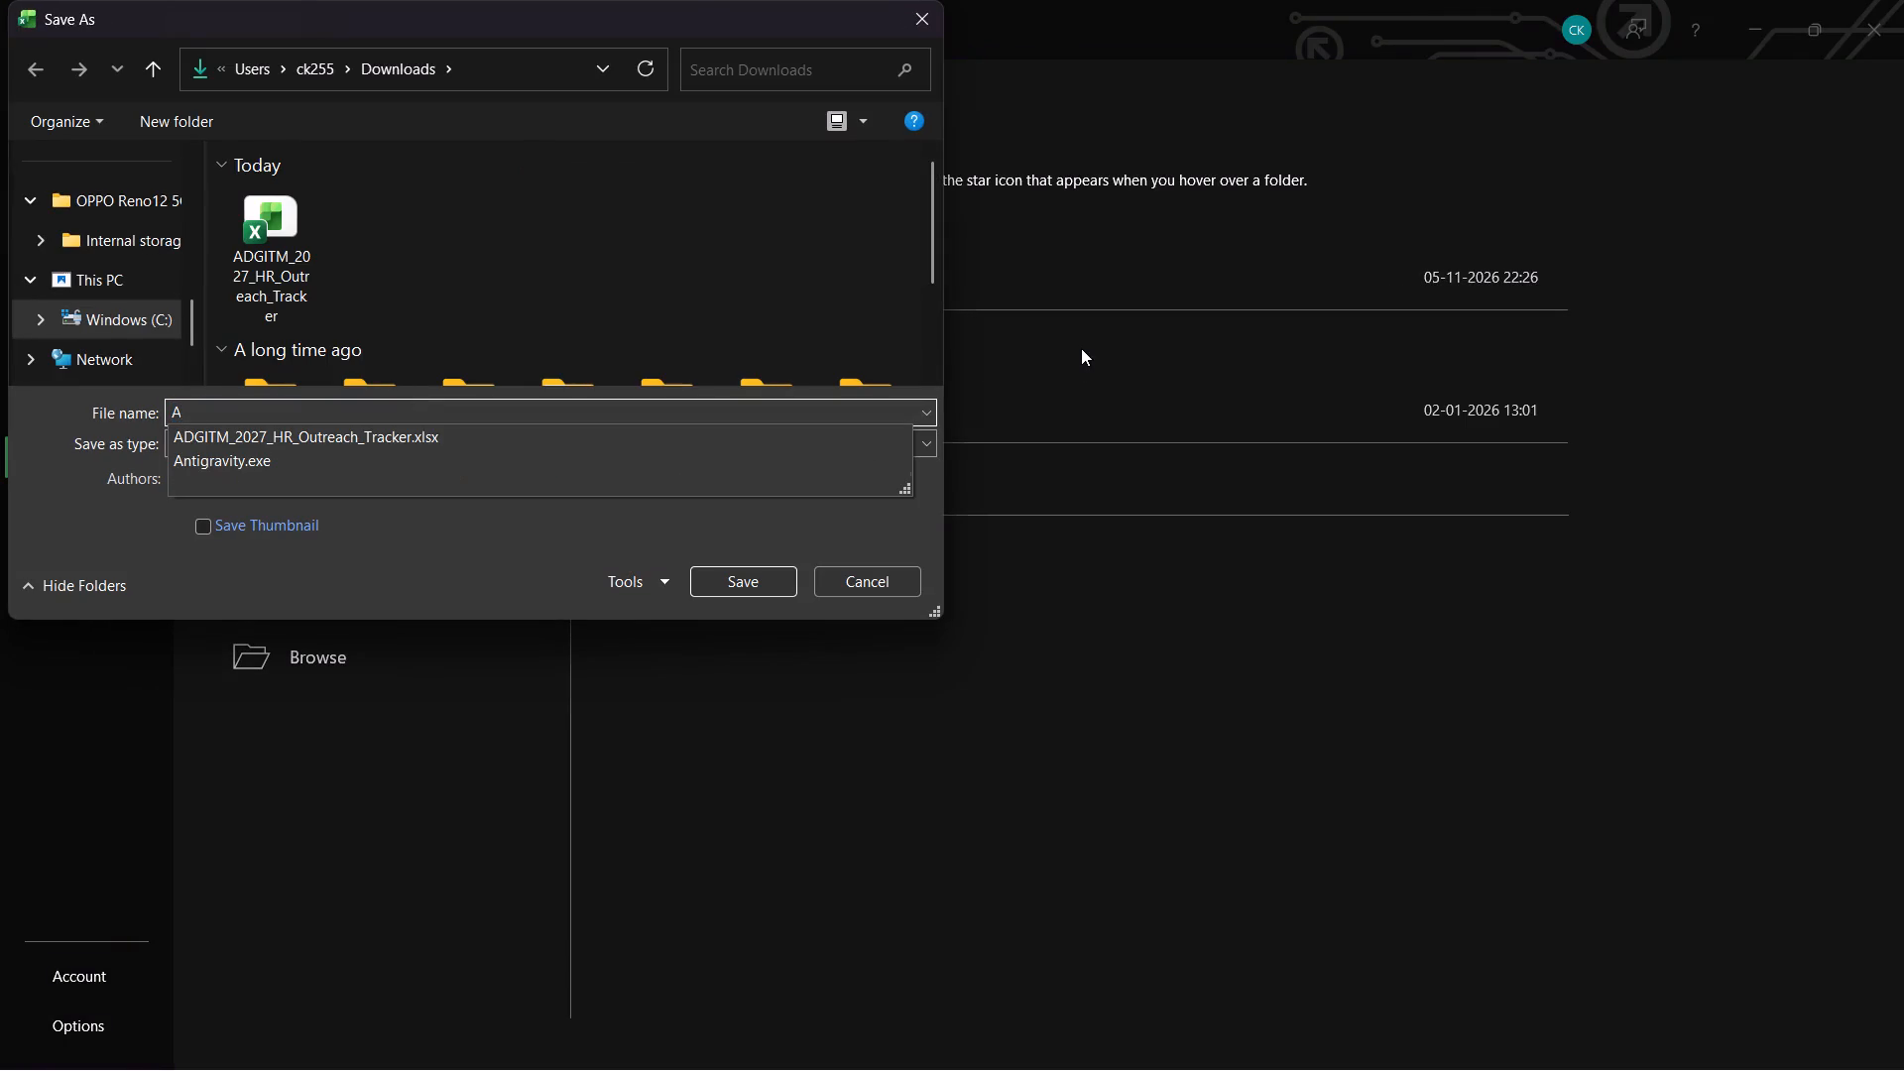
text(HR)
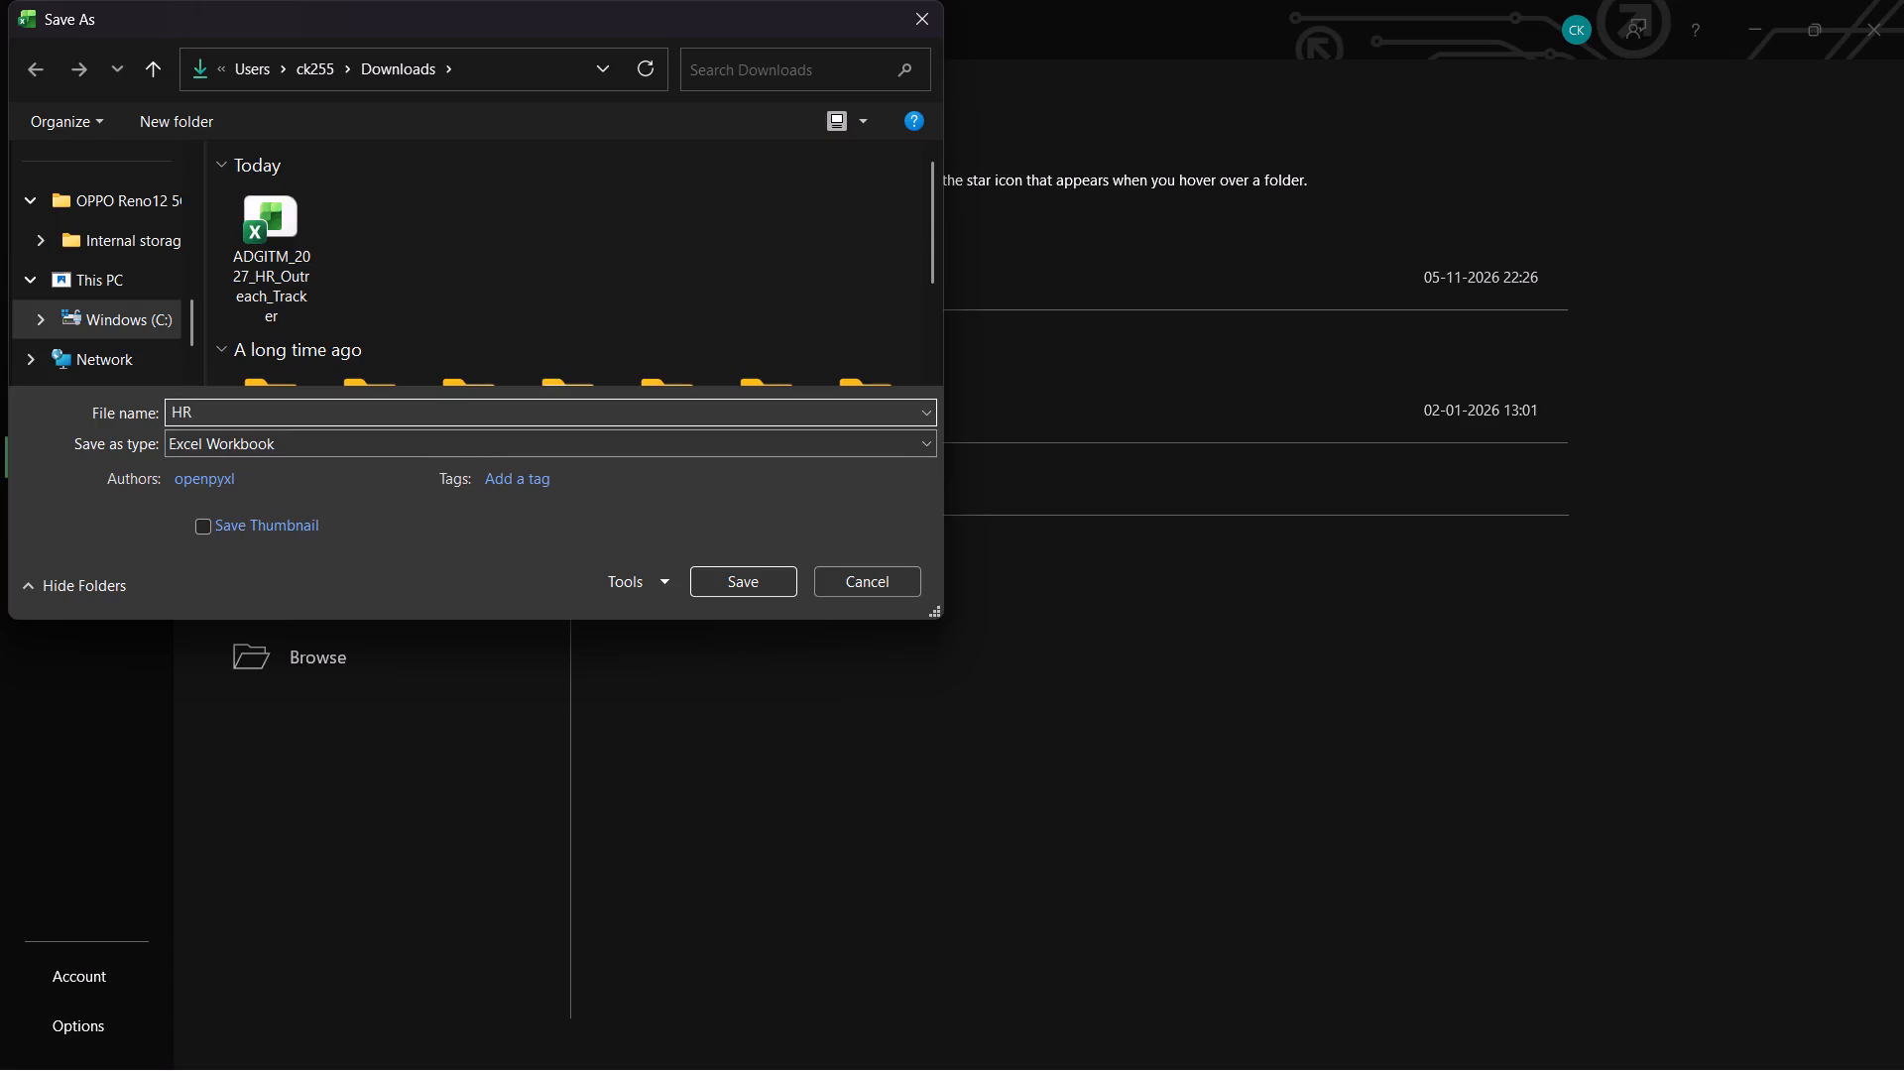
text(_Info)
click(771, 576)
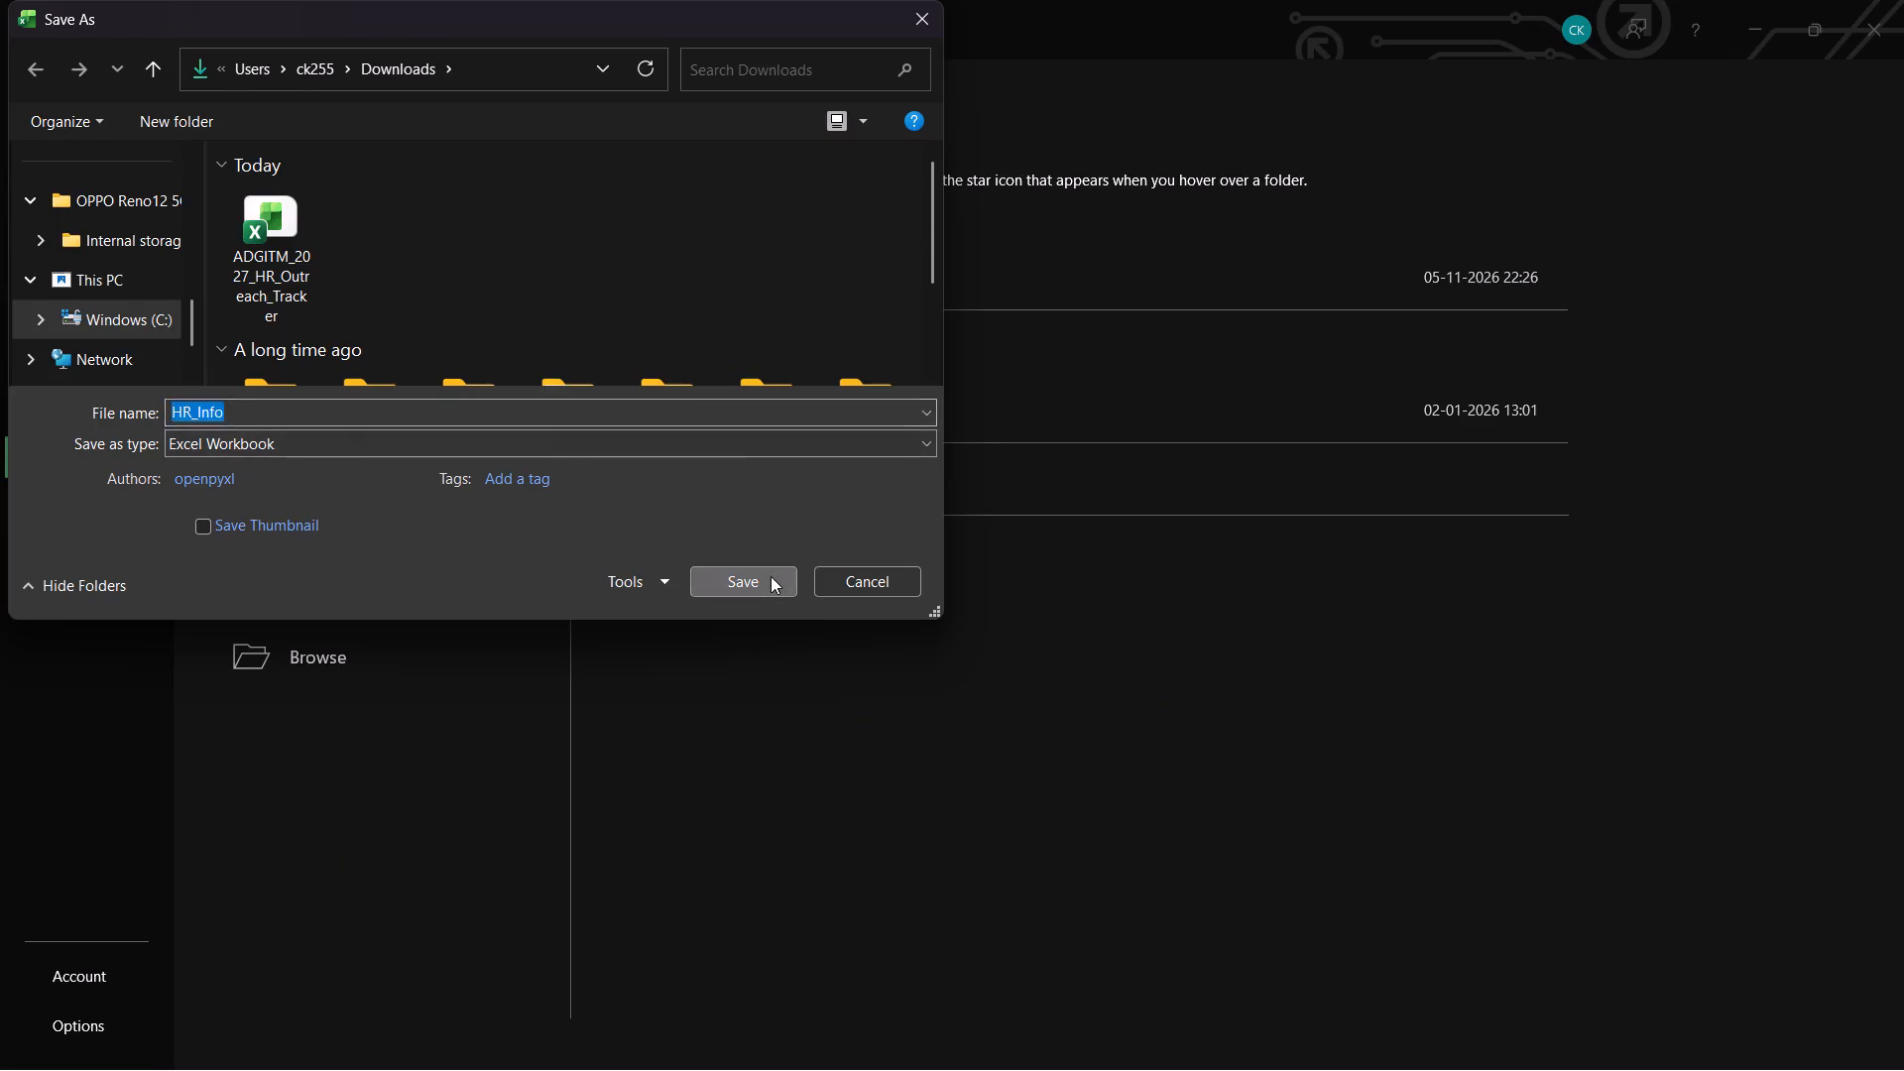
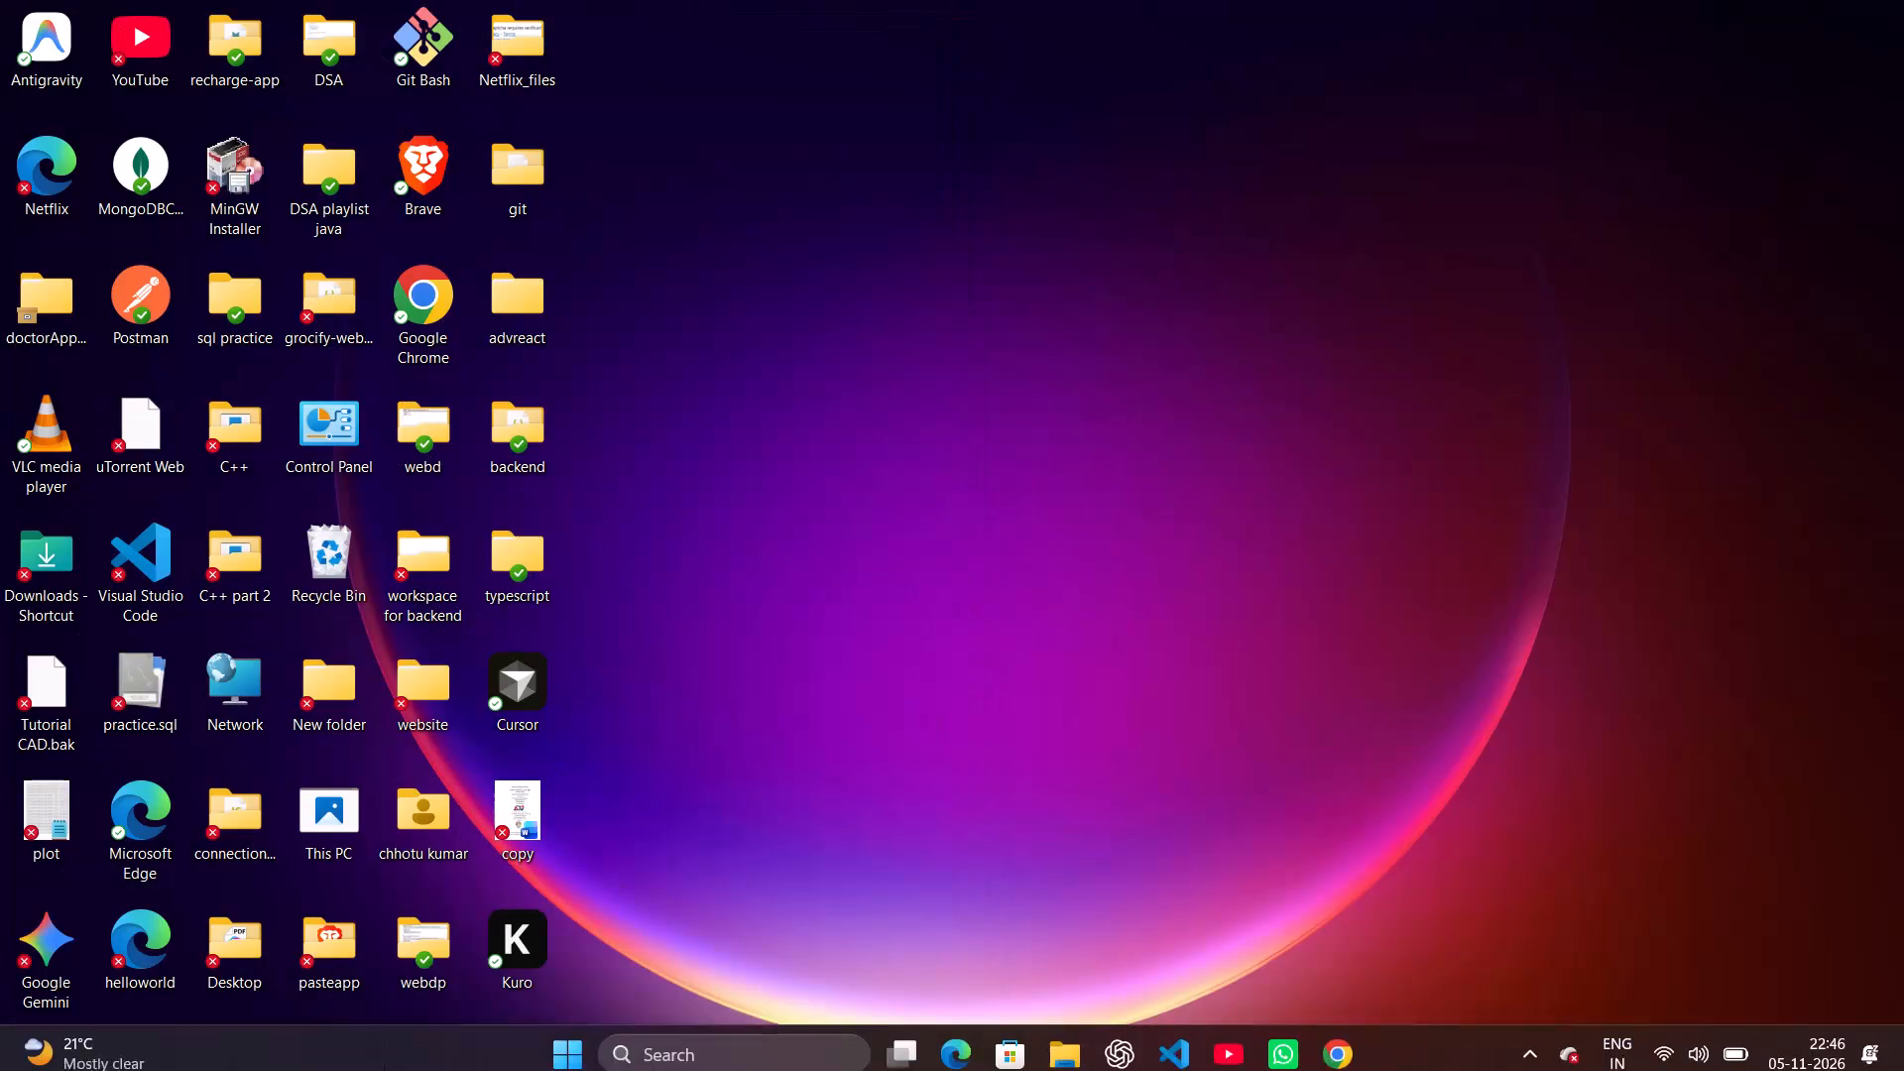
Shut down the computer from the Windows desktop.
key(super+x)
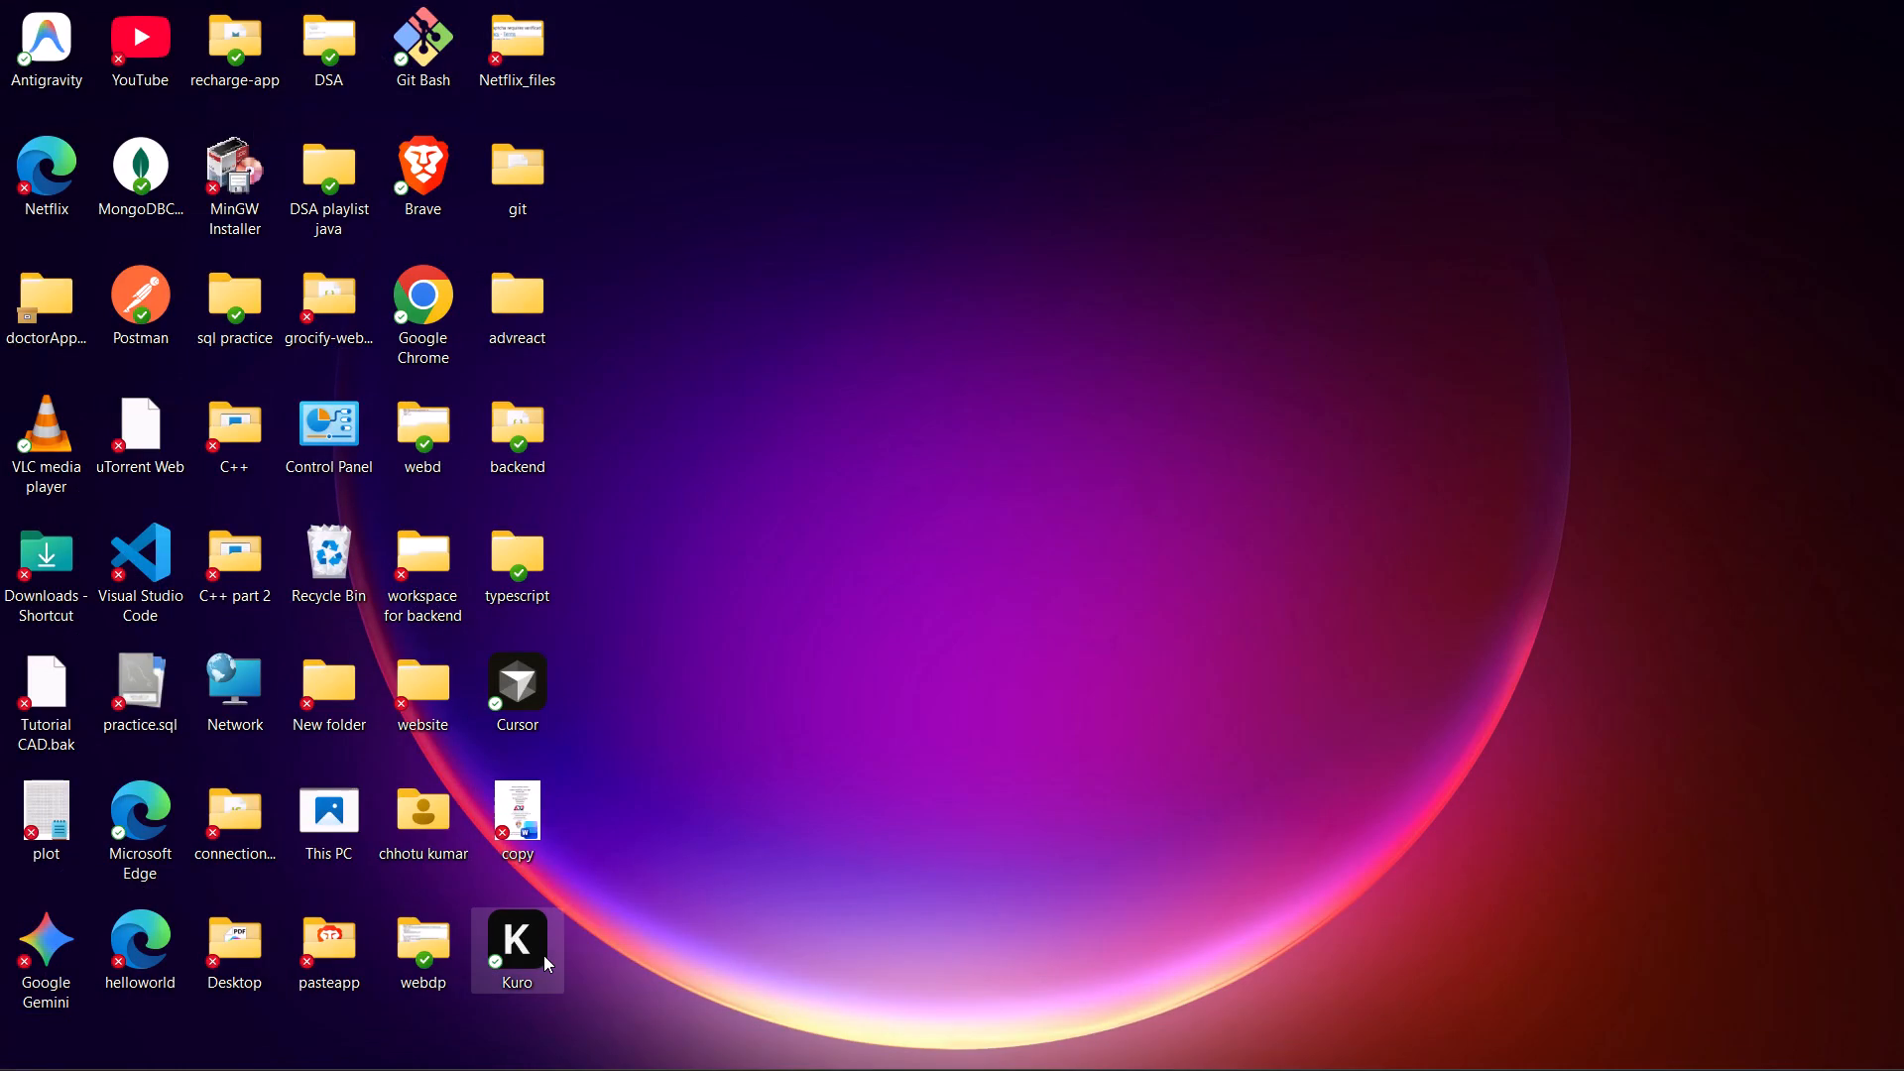
text(uu)
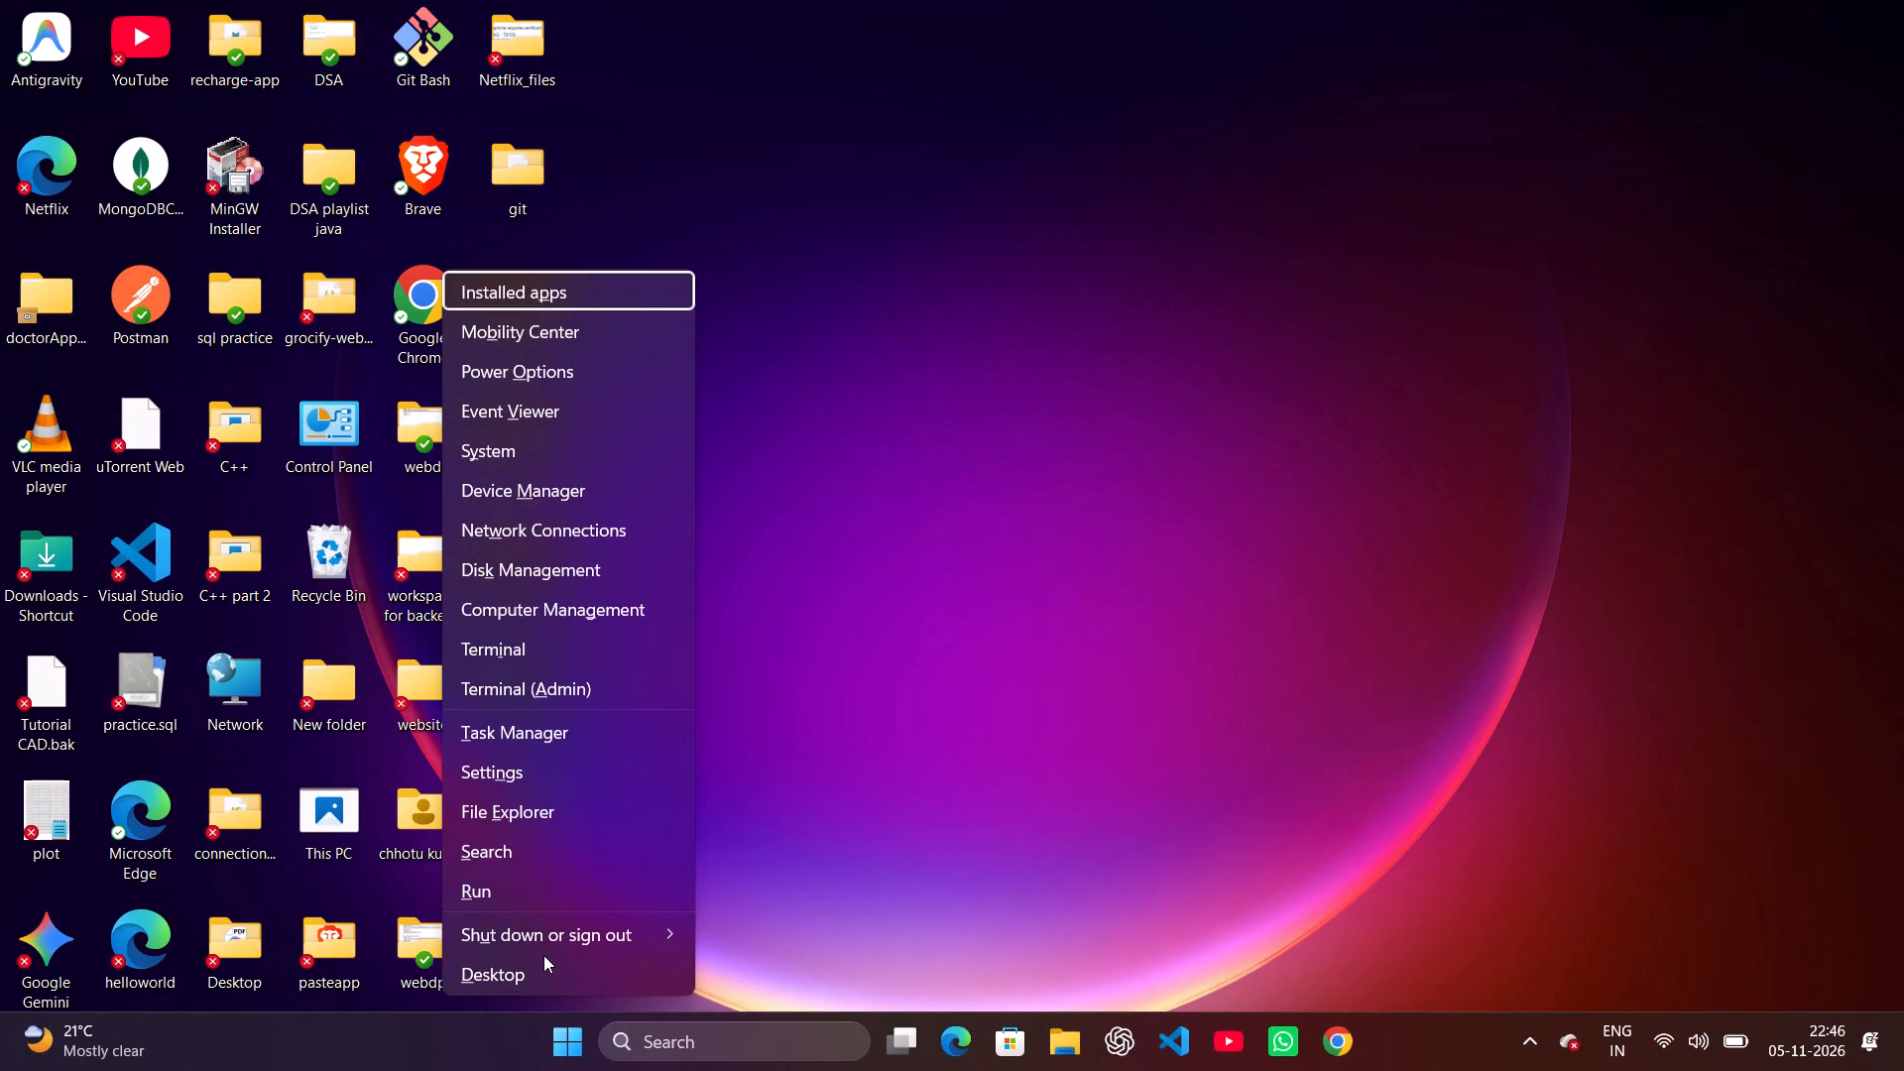